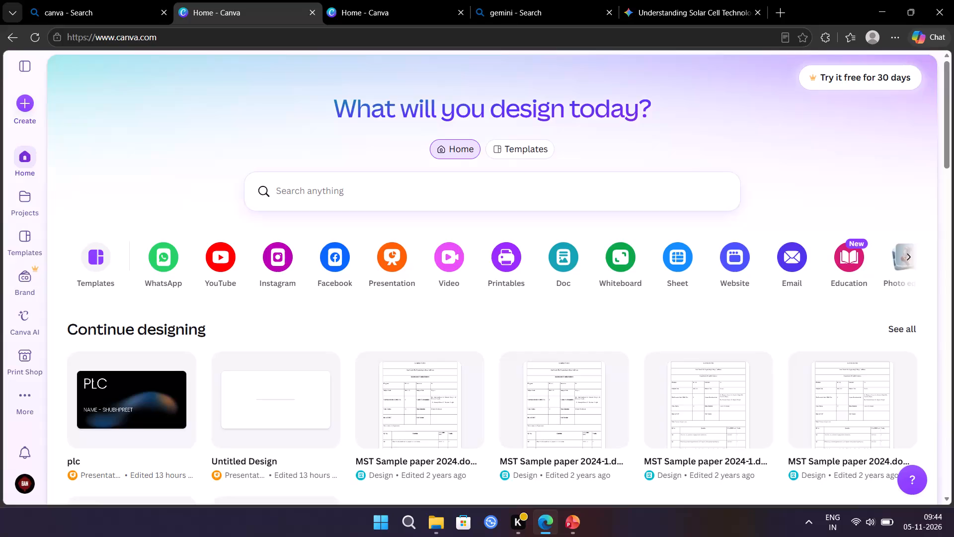
Open the plc presentation from the recent designs on the other Canva home page.
click(383, 18)
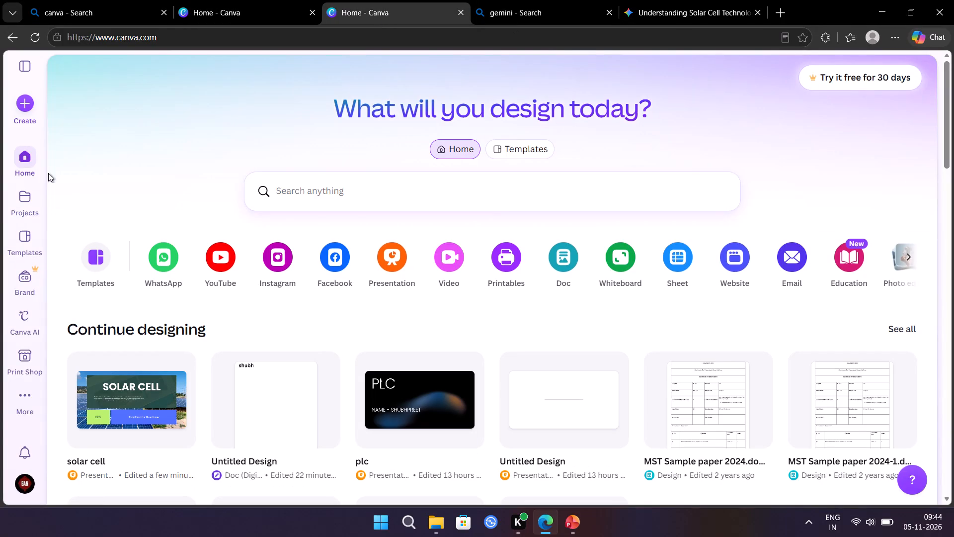
click(392, 387)
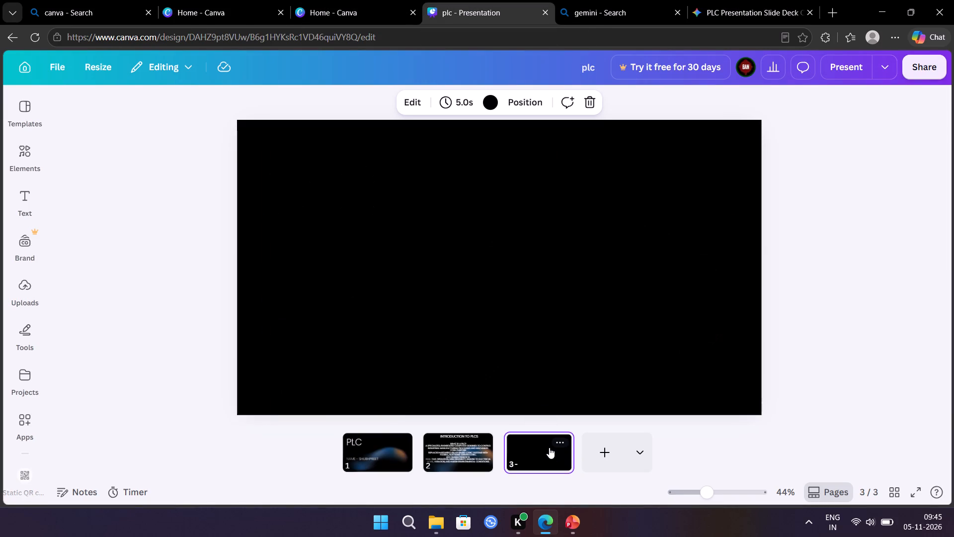
click(453, 445)
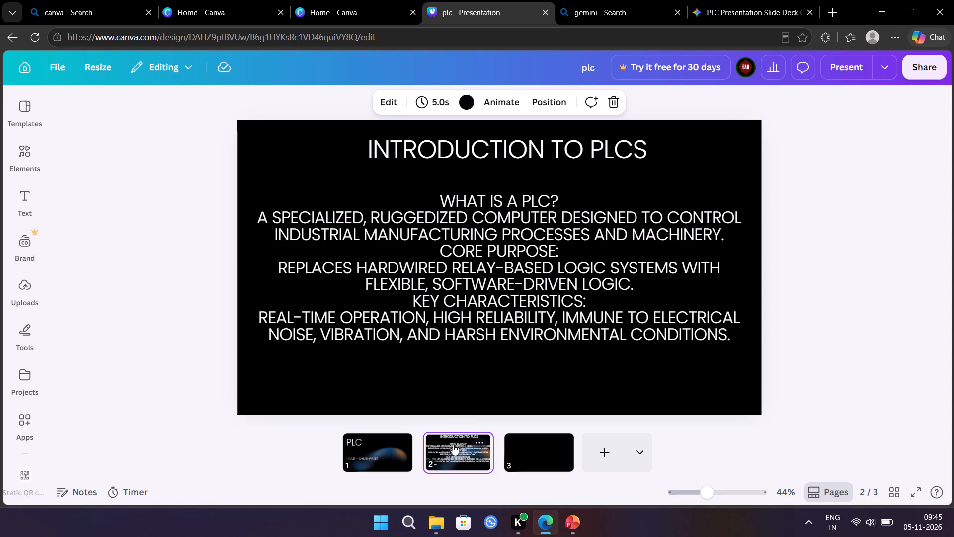
click(442, 280)
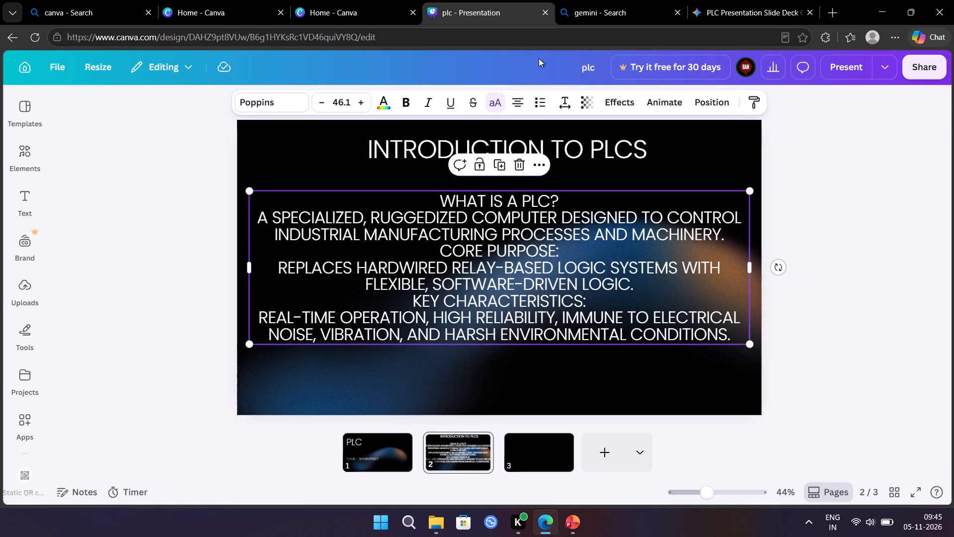
click(522, 107)
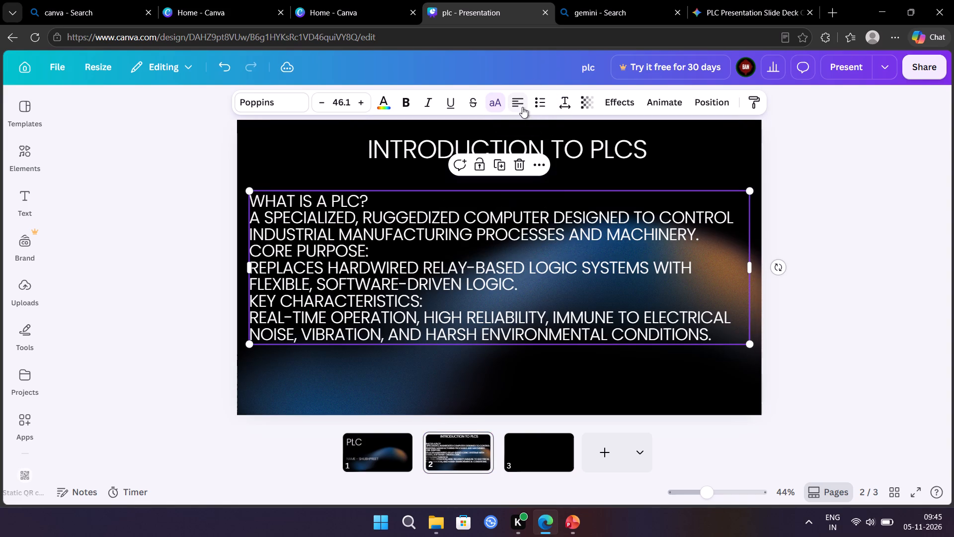
click(538, 101)
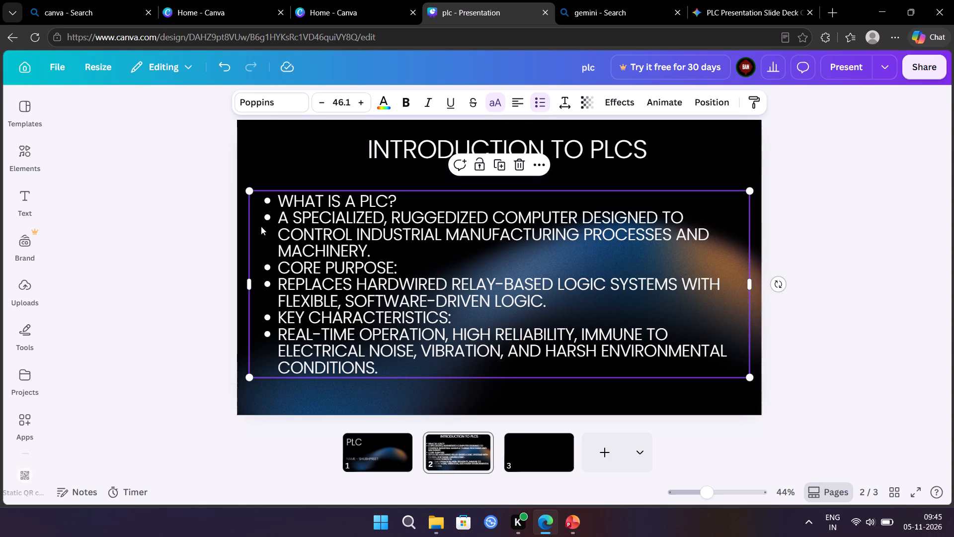
Remove the bullet from the paragraph starting "A specialized, ruggedized computer" on page 2.
click(275, 216)
click(275, 216)
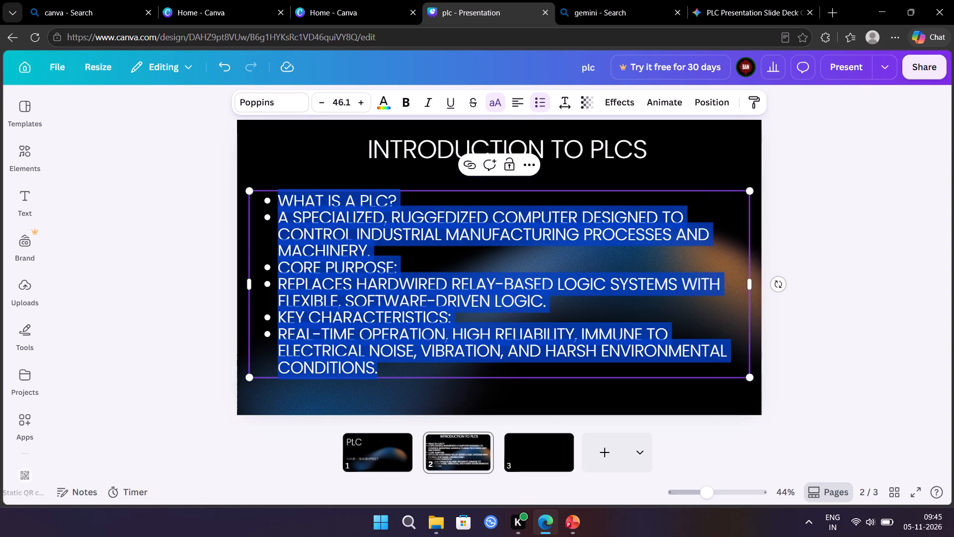
key(BackSpace)
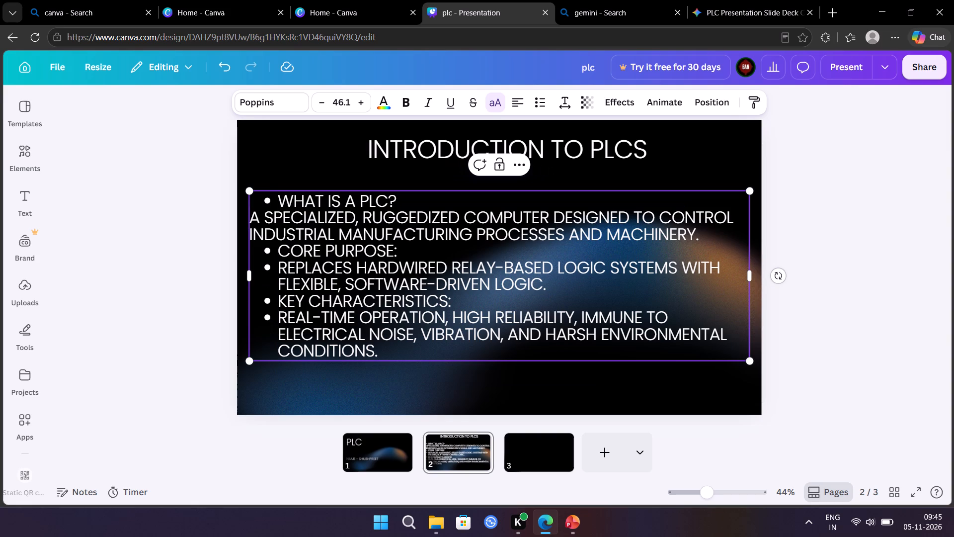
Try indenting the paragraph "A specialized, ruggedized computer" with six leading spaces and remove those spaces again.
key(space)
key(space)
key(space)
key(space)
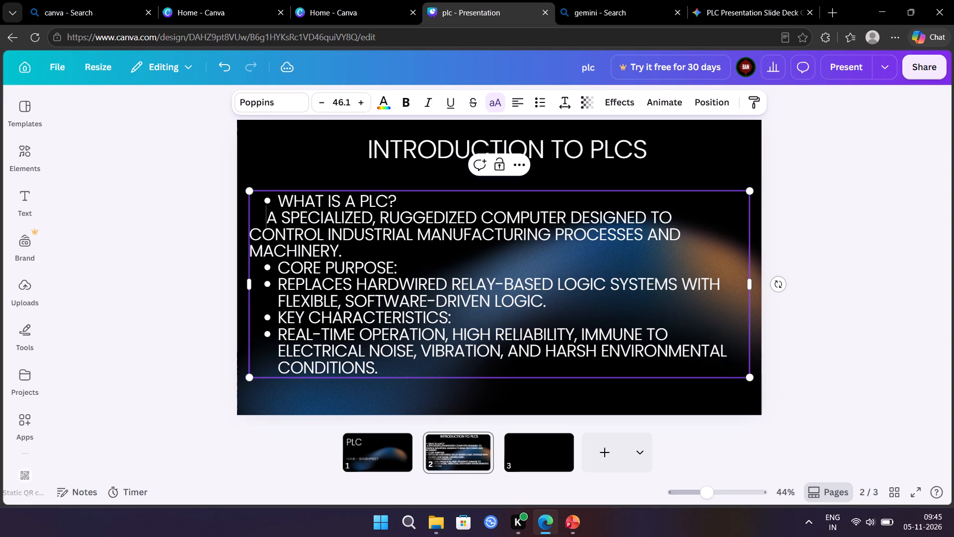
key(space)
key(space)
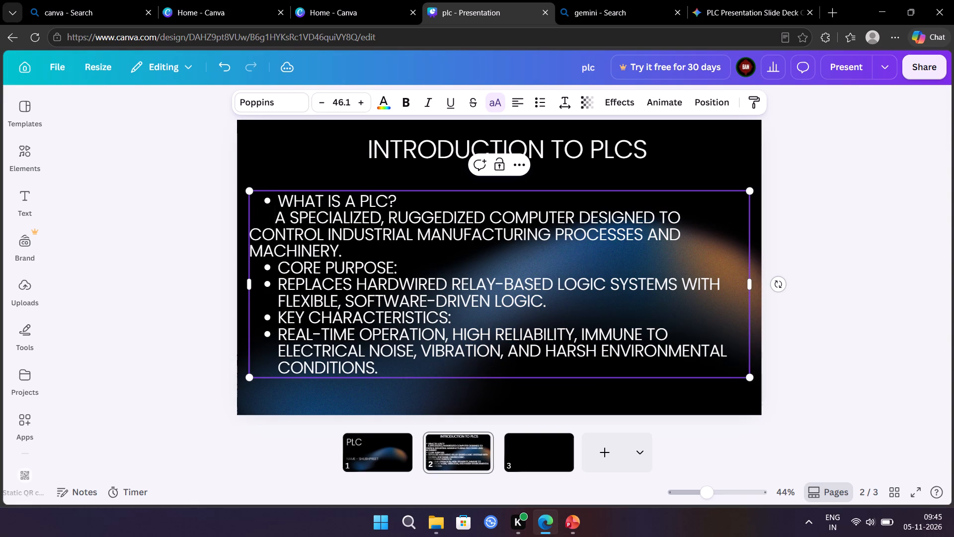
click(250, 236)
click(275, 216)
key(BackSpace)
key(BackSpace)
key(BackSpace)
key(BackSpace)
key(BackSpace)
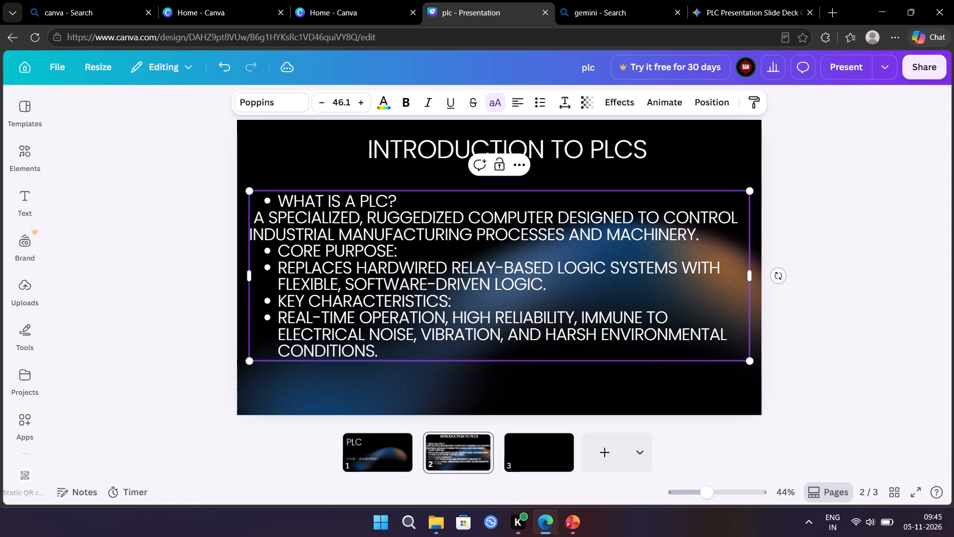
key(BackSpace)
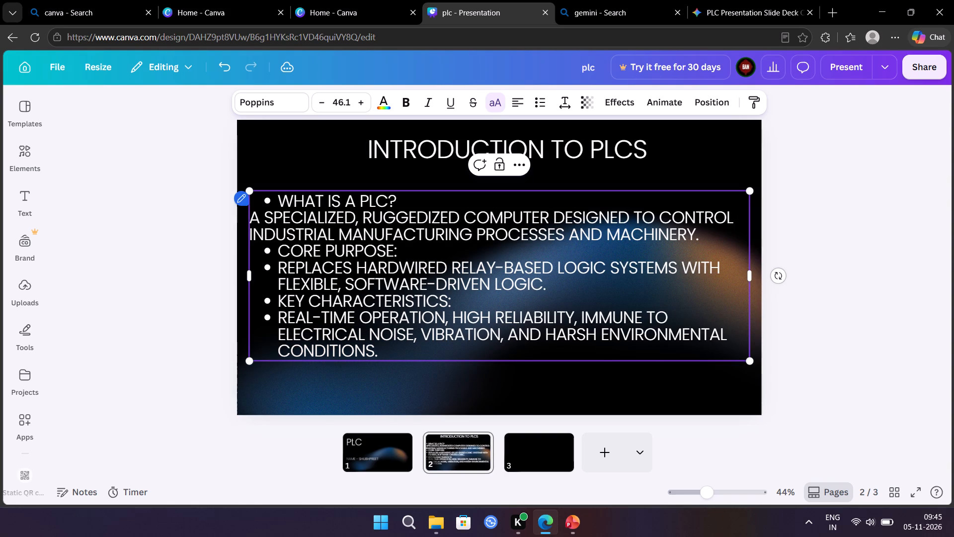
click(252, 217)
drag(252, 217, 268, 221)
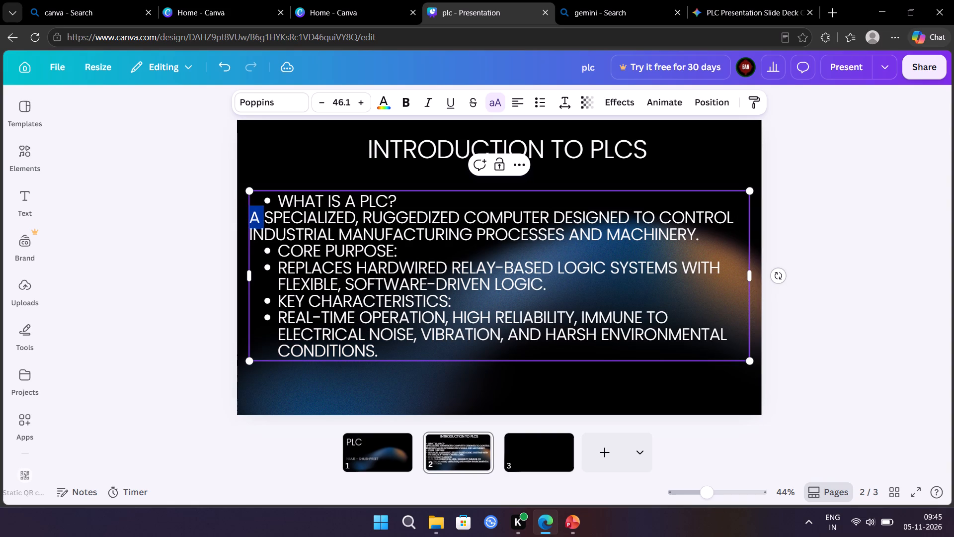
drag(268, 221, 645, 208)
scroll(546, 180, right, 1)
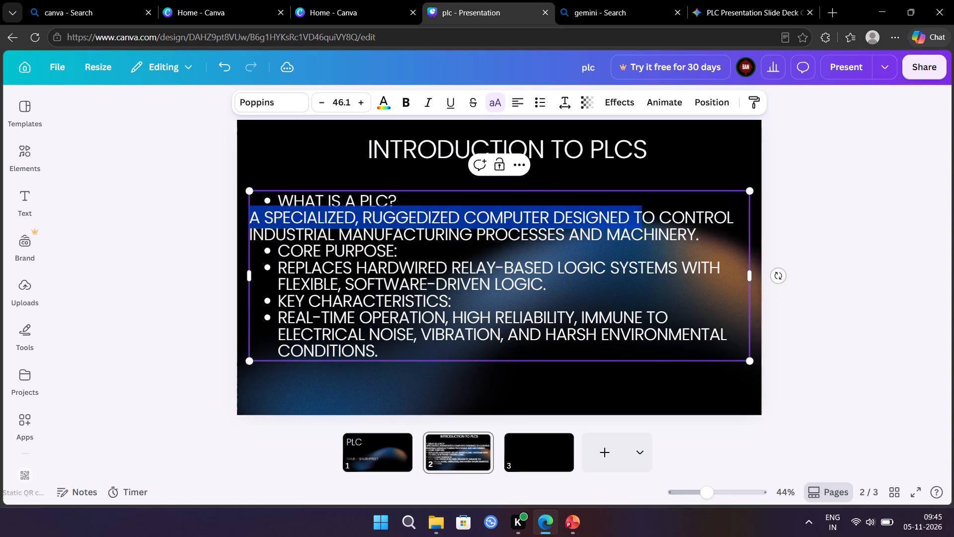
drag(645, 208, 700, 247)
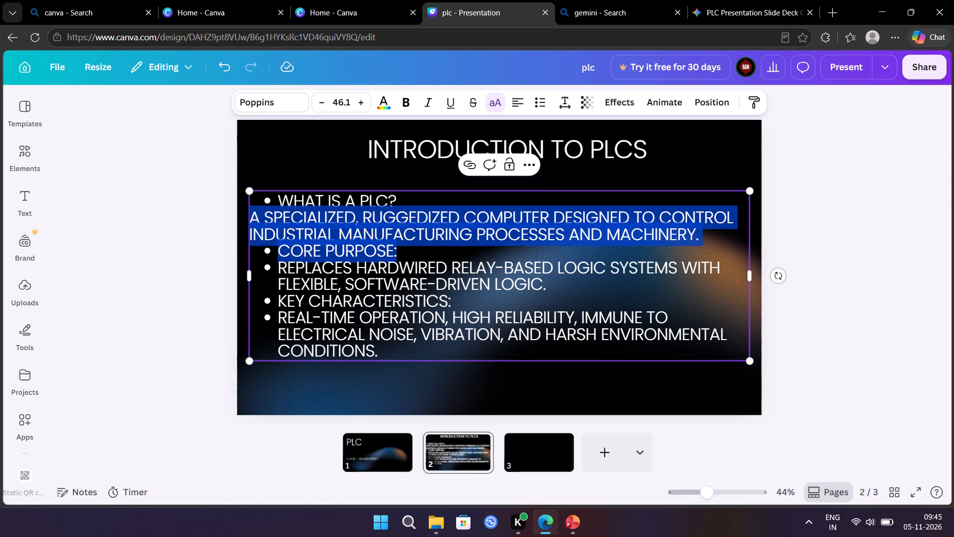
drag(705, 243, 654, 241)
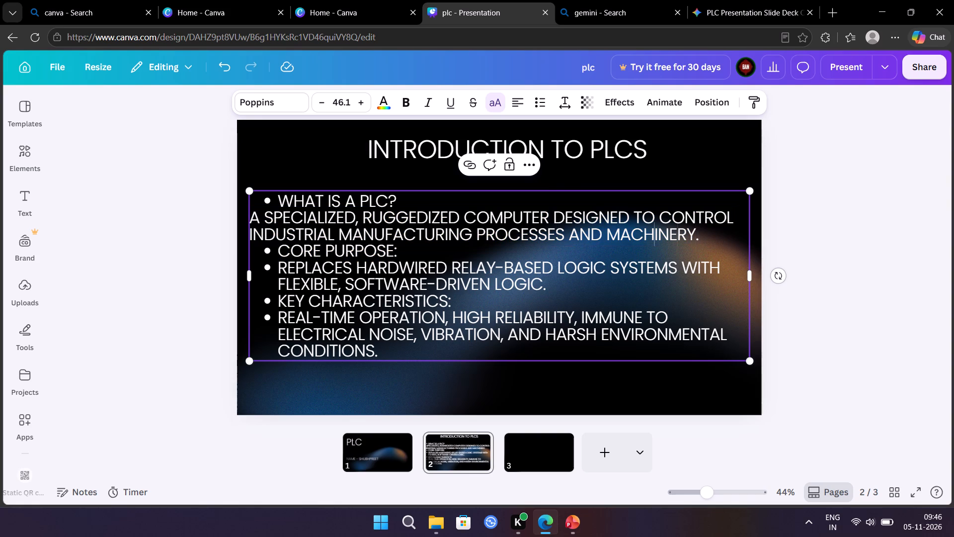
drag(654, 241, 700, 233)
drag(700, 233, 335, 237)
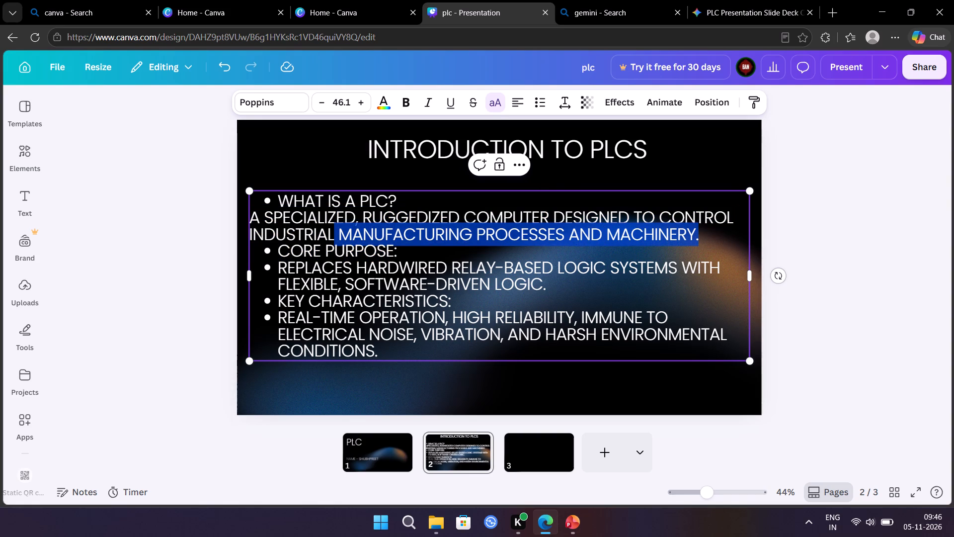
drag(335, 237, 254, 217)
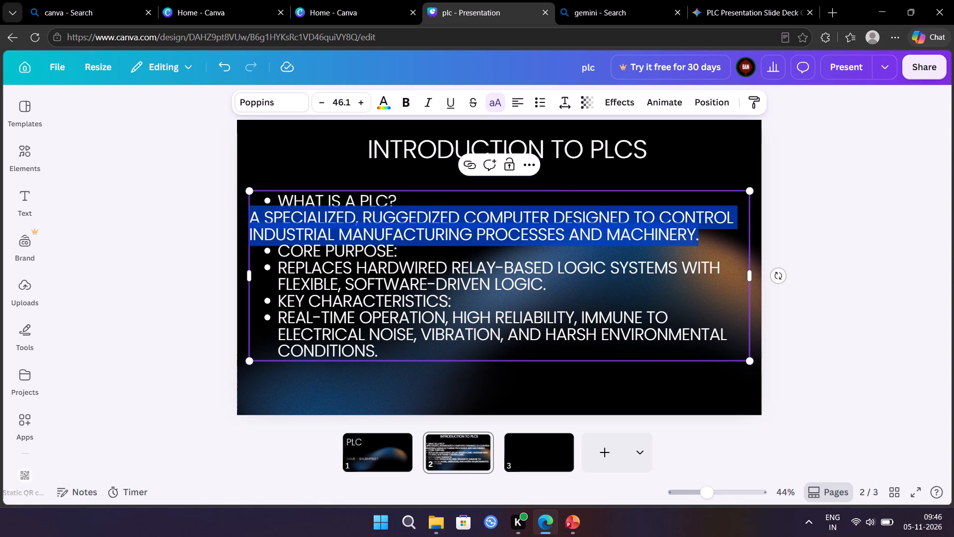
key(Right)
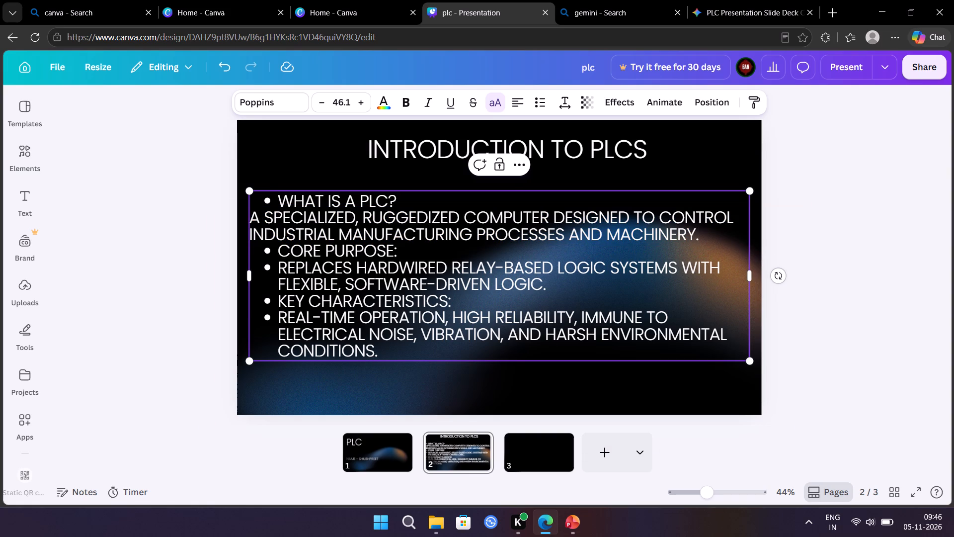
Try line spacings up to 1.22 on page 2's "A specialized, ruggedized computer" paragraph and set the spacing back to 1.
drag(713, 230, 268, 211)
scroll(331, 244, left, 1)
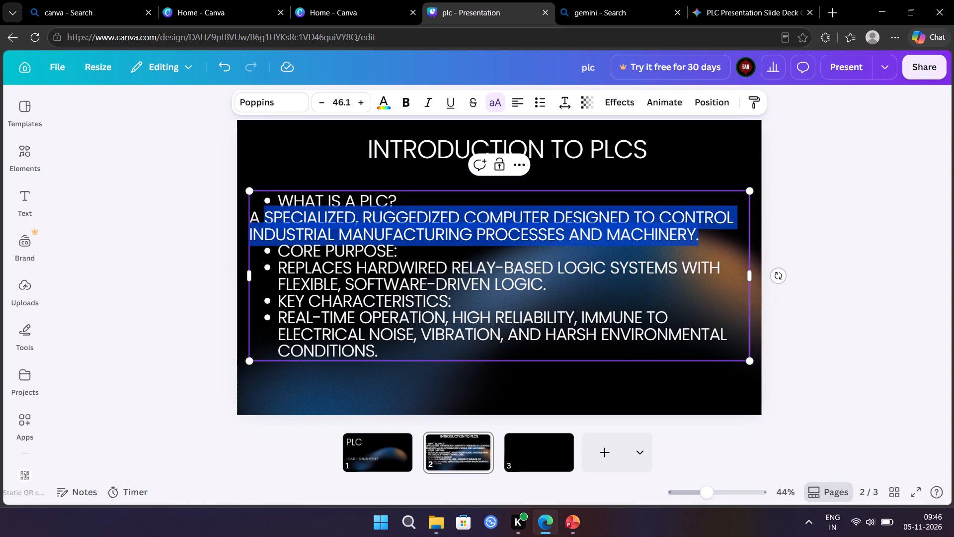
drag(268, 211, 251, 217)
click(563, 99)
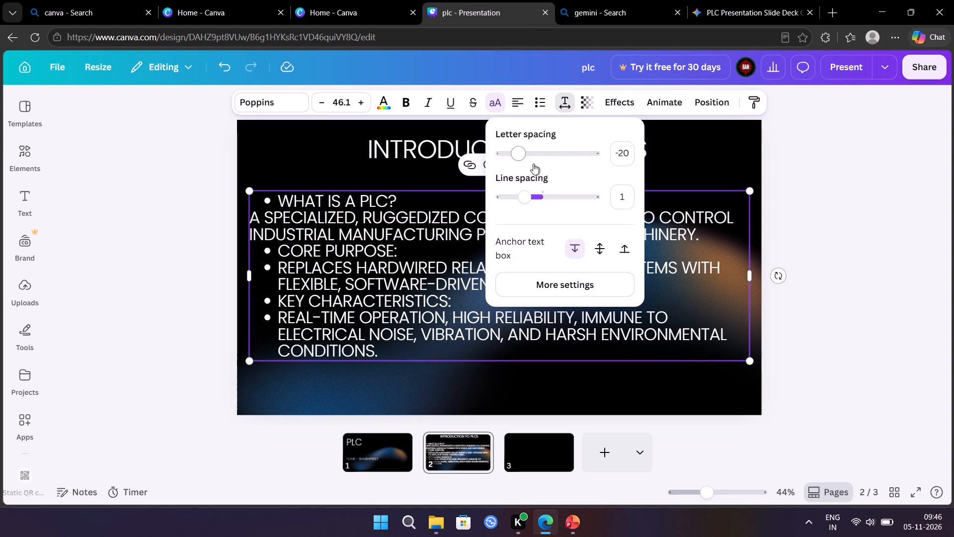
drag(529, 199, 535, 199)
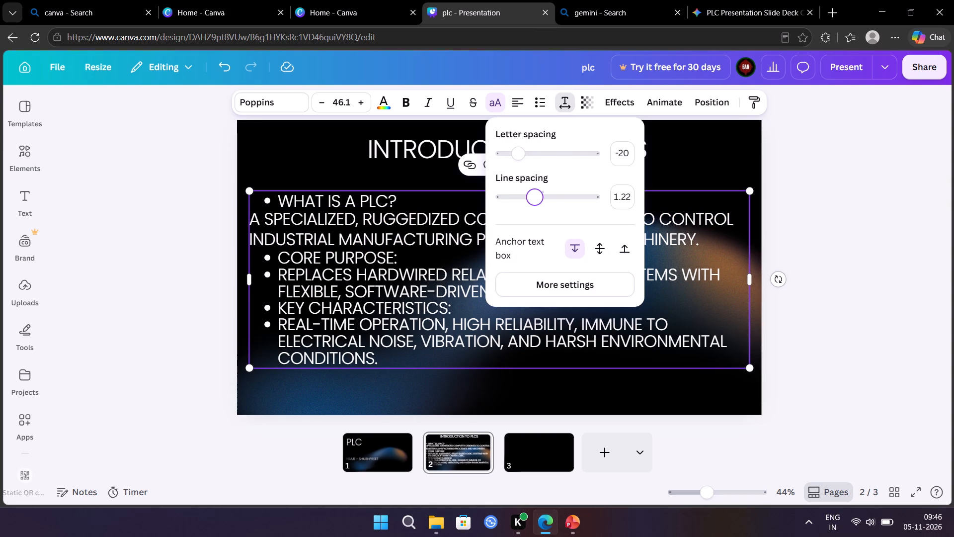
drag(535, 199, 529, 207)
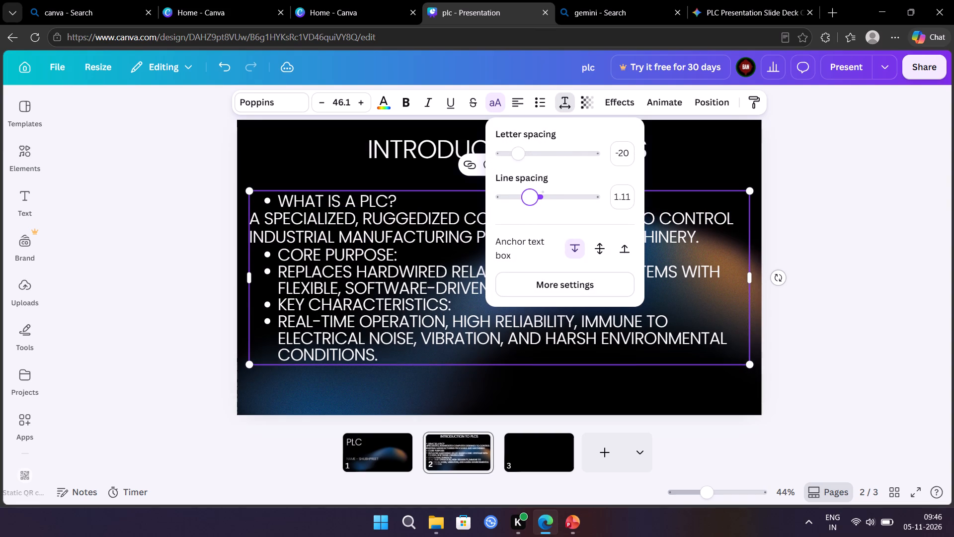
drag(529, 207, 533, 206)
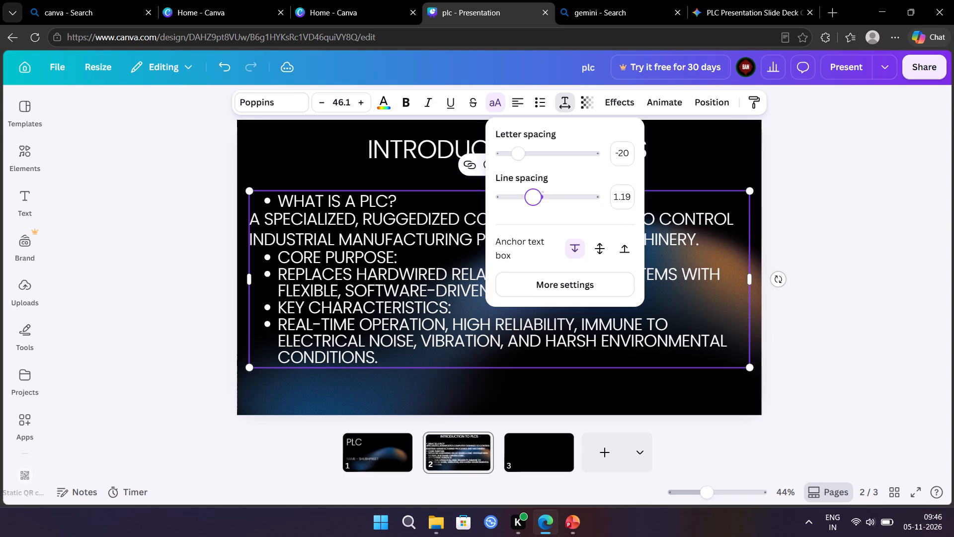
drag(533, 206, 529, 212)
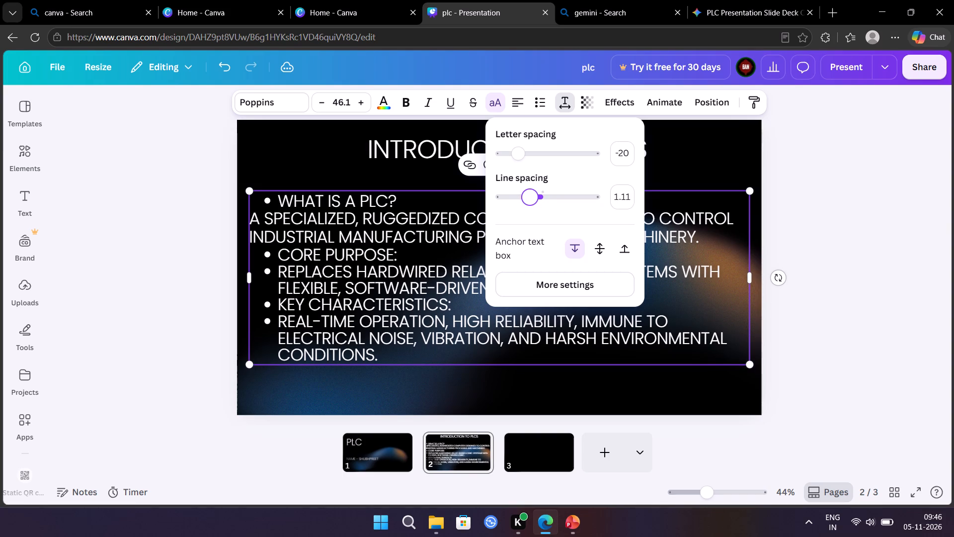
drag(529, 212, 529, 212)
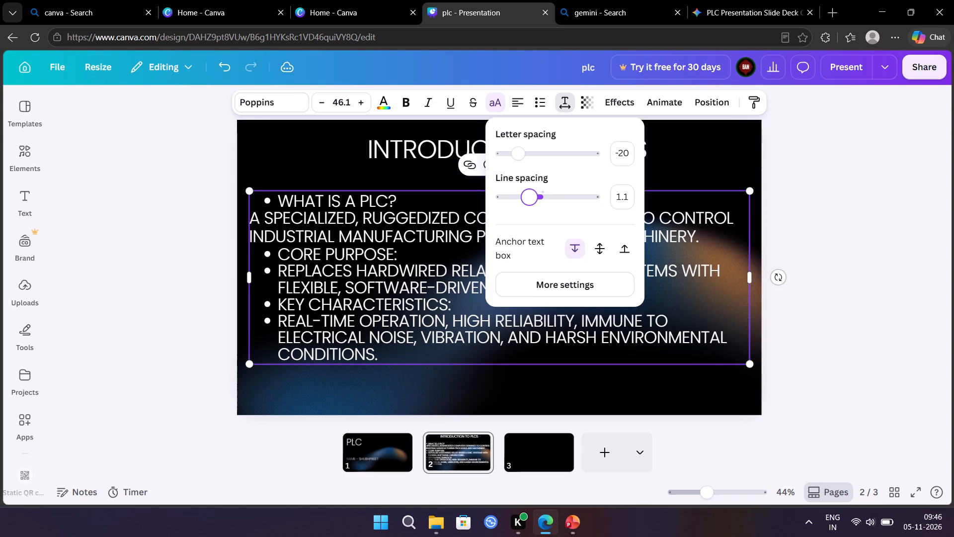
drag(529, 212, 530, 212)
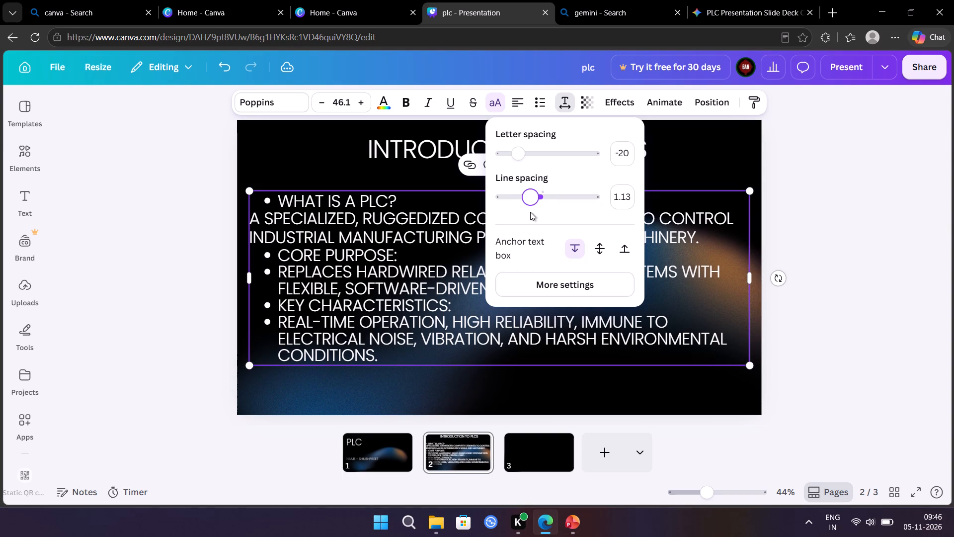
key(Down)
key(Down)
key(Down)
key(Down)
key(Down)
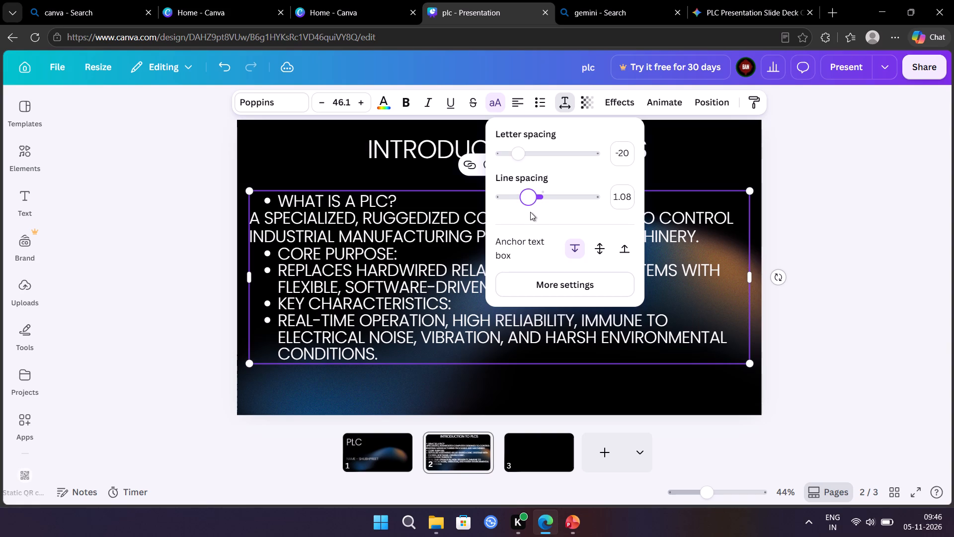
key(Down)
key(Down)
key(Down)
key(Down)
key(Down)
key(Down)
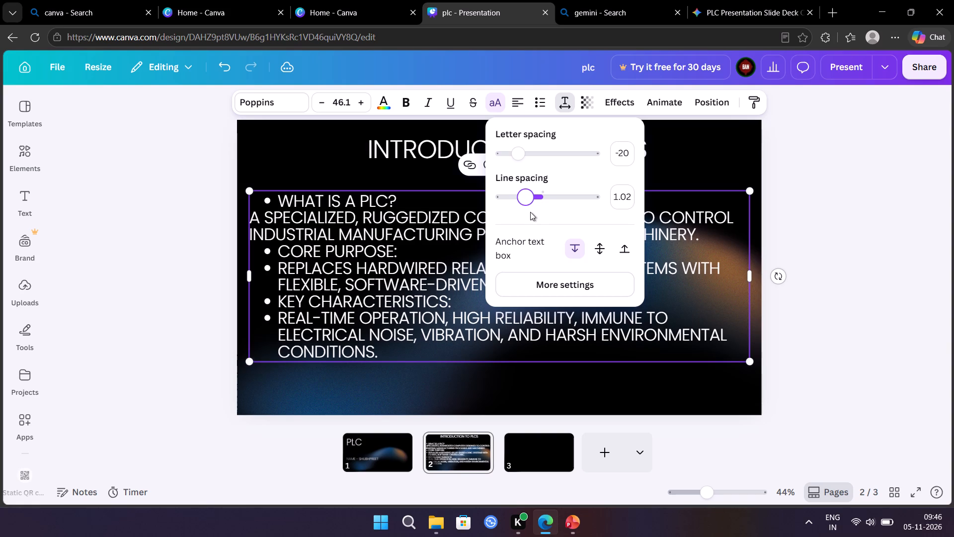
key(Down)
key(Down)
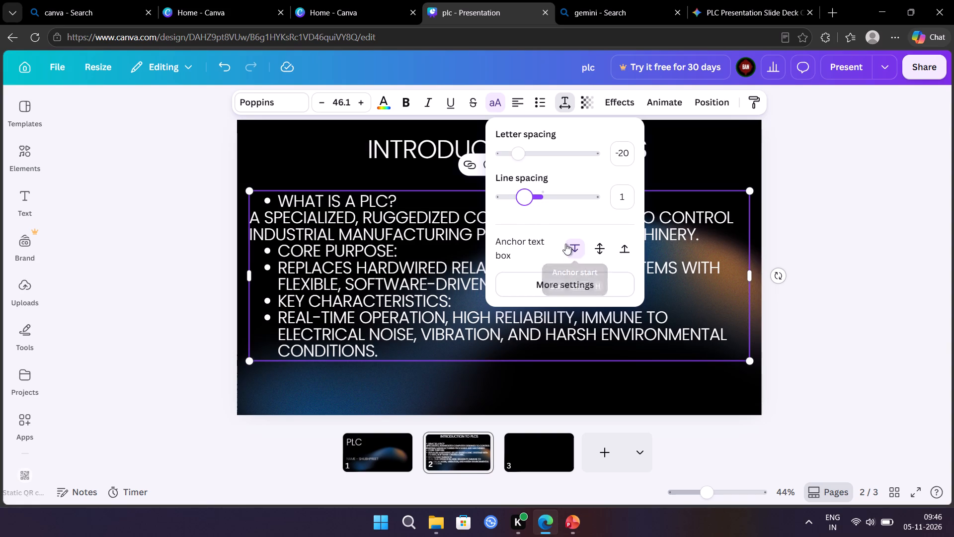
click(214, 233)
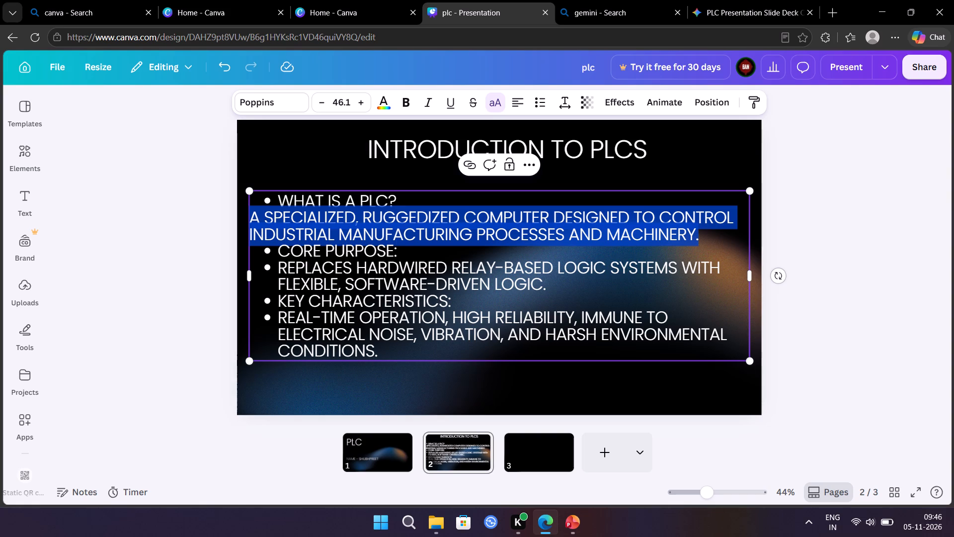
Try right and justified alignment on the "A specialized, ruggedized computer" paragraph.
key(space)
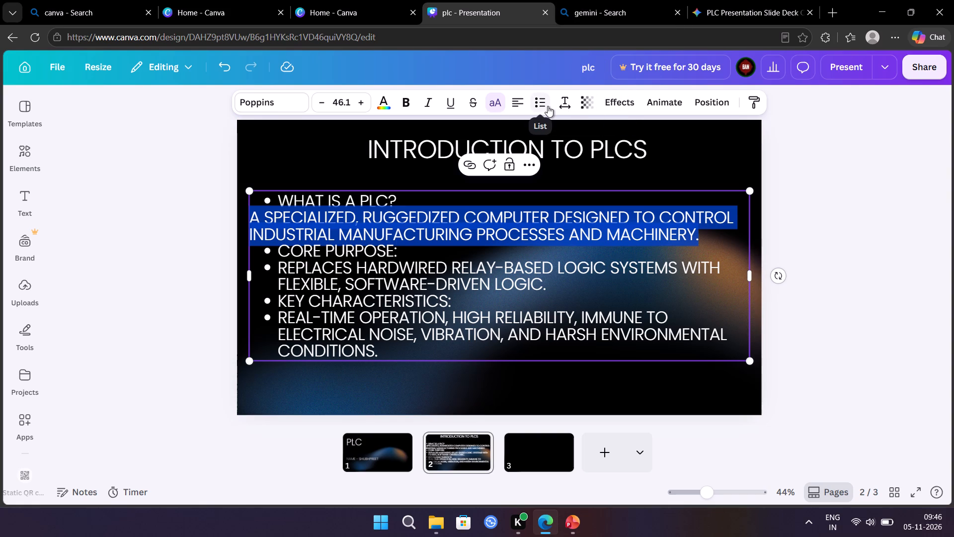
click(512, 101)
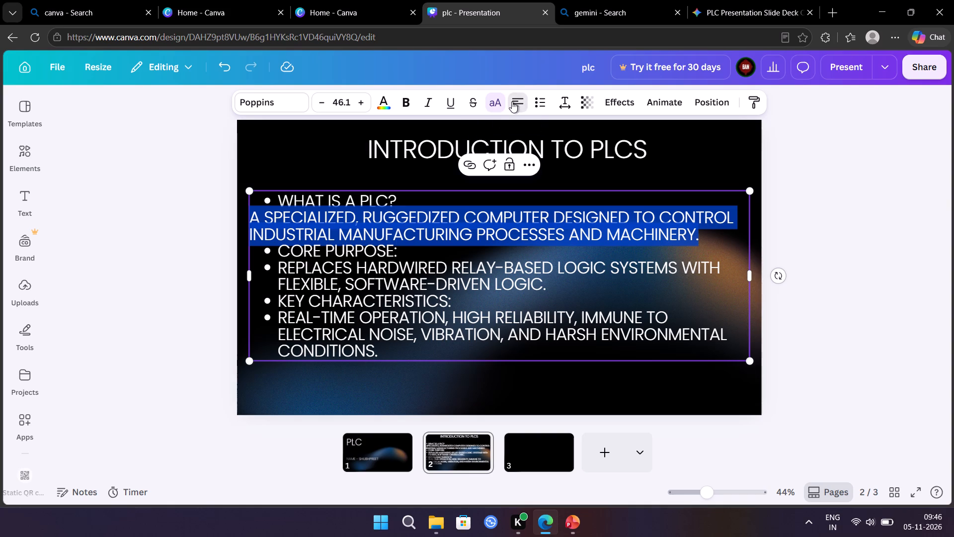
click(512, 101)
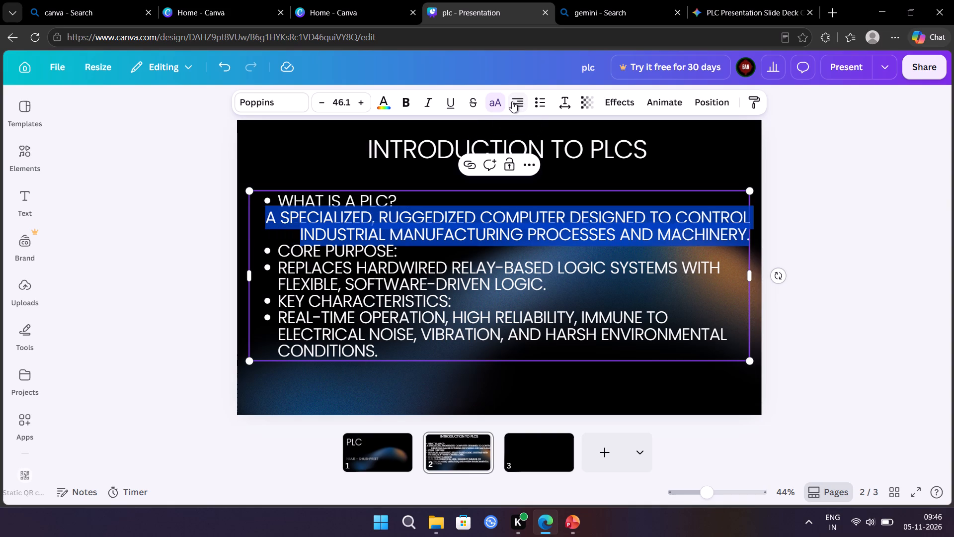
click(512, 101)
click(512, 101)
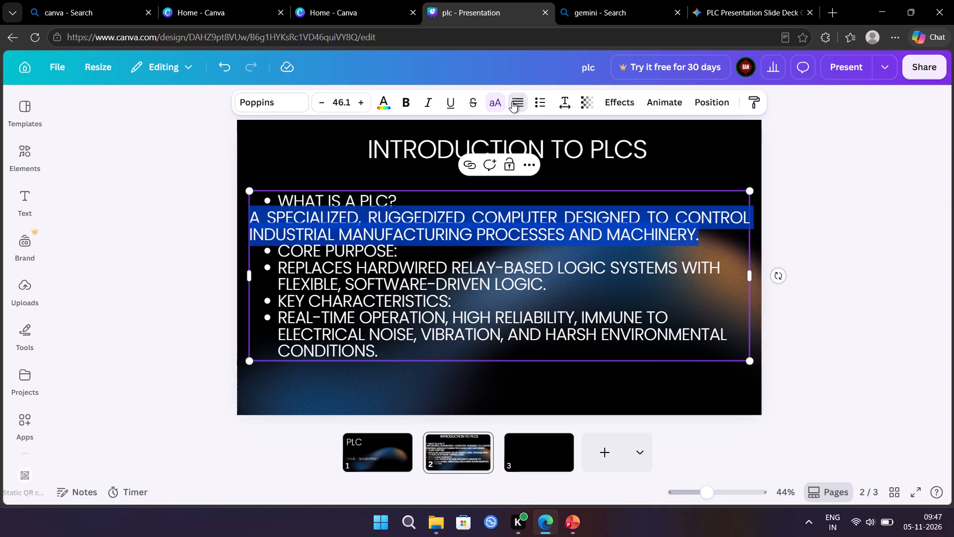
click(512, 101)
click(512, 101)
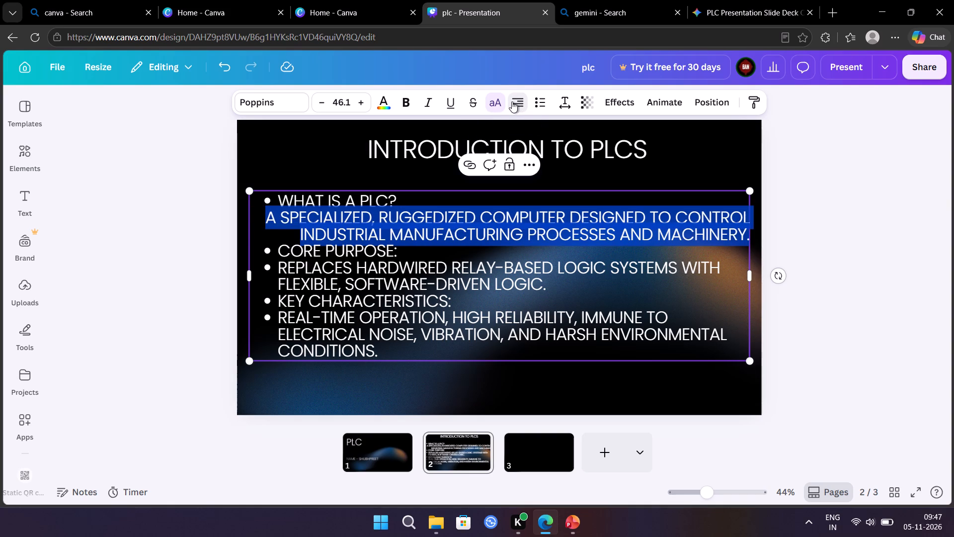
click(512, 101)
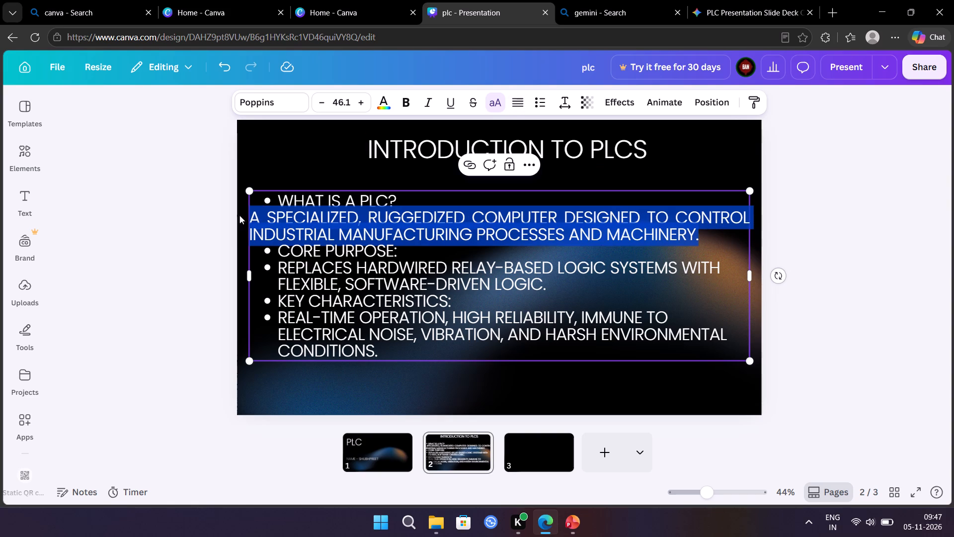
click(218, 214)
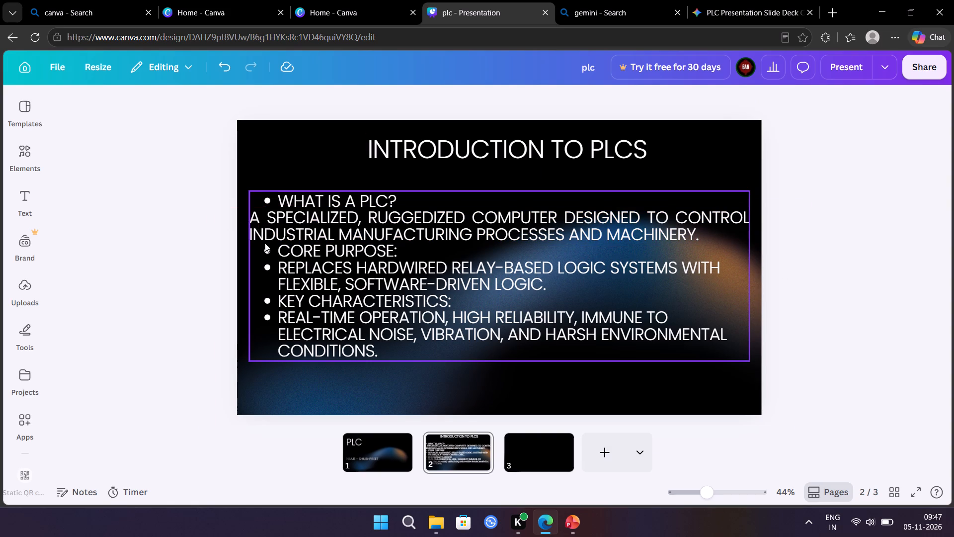
Join the "A specialized, ruggedized computer" paragraph to the end of the "What is a PLC?" bullet, separated by a space.
click(400, 200)
double_click(400, 200)
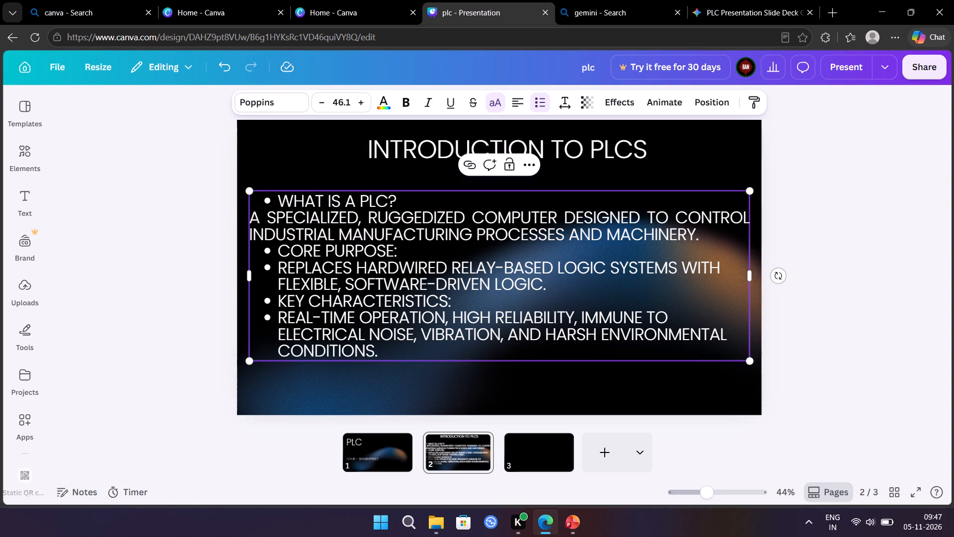
key(space)
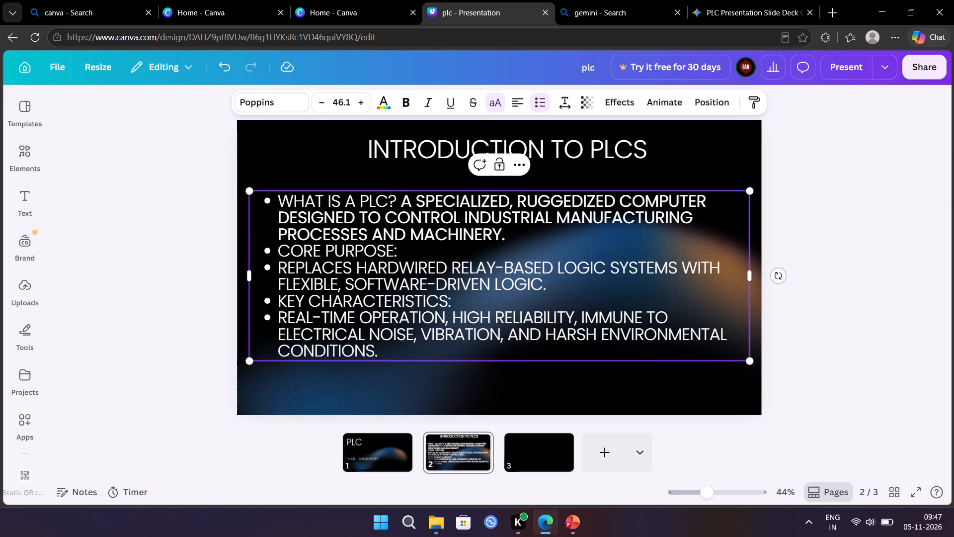
Pad the gap after "What is a PLC?" with spaces until the whole definition starts on the line below, aligned with the bullet text.
key(space)
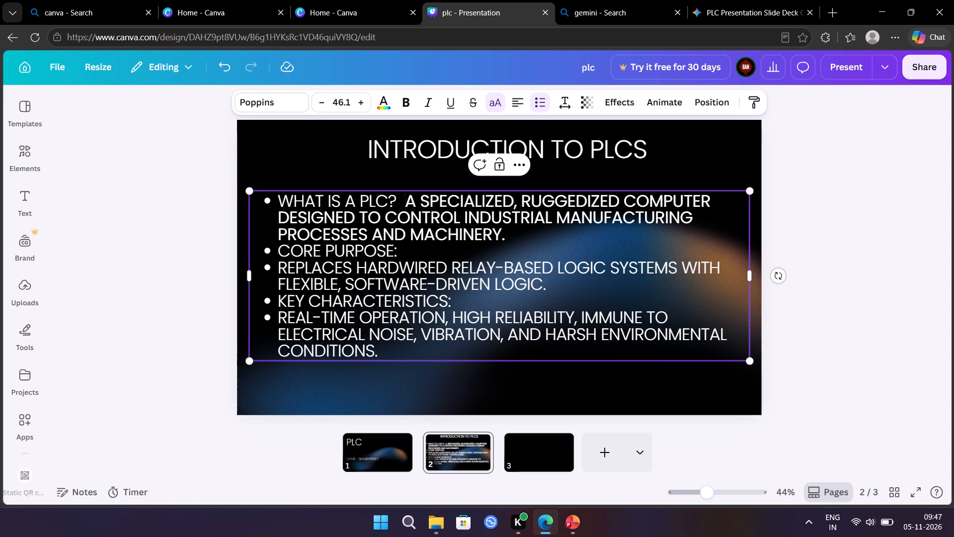
key(space)
key(space)
key(space)
key(space)
key(space)
key(space)
key(space)
key(space)
key(space)
key(space)
key(space)
key(space)
key(space)
key(space)
key(space)
key(space)
key(space)
key(space)
key(space)
key(space)
key(space)
key(space)
key(space)
key(space)
key(space)
key(space)
key(space)
key(space)
key(space)
key(space)
key(space)
key(space)
key(space)
key(space)
key(space)
key(space)
key(space)
key(space)
key(space)
key(space)
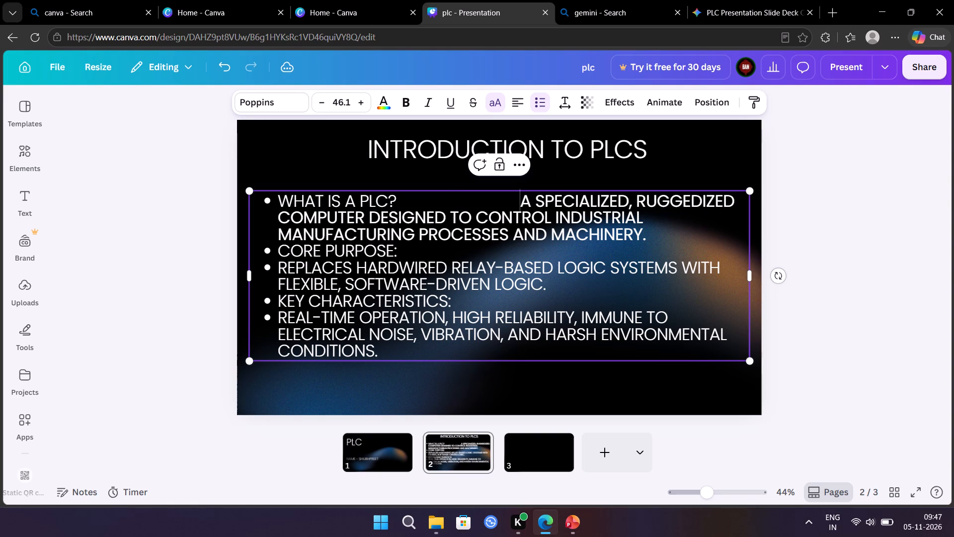
key(space)
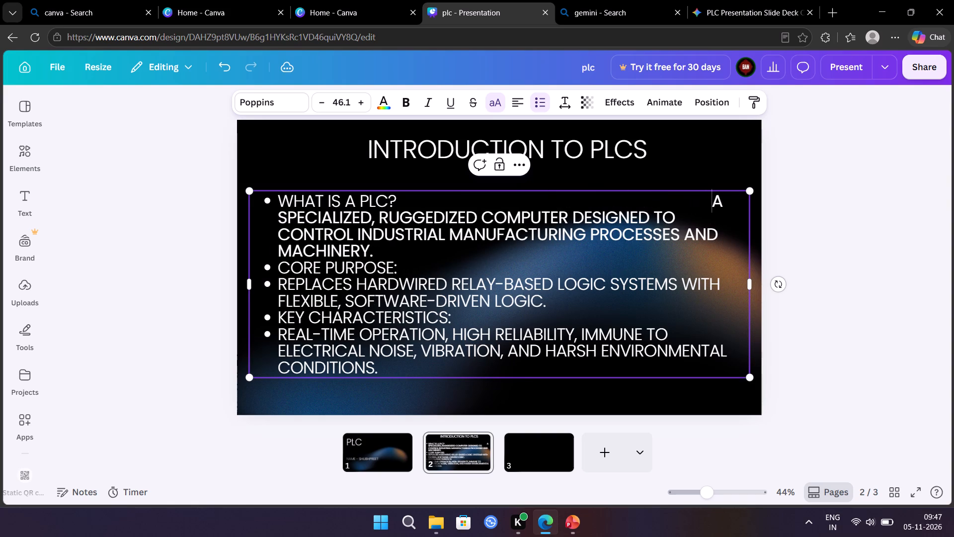
key(space)
key(space)
key(space)
key(space)
key(space)
key(space)
key(space)
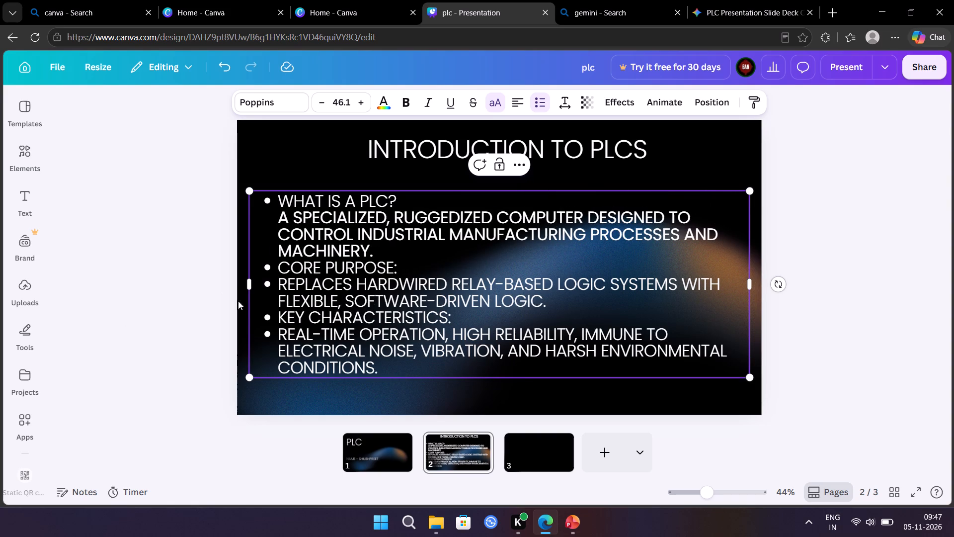
Remove the bullet from the paragraph starting "Replaces hardwired relay-based logic systems" on page 2.
click(271, 284)
key(BackSpace)
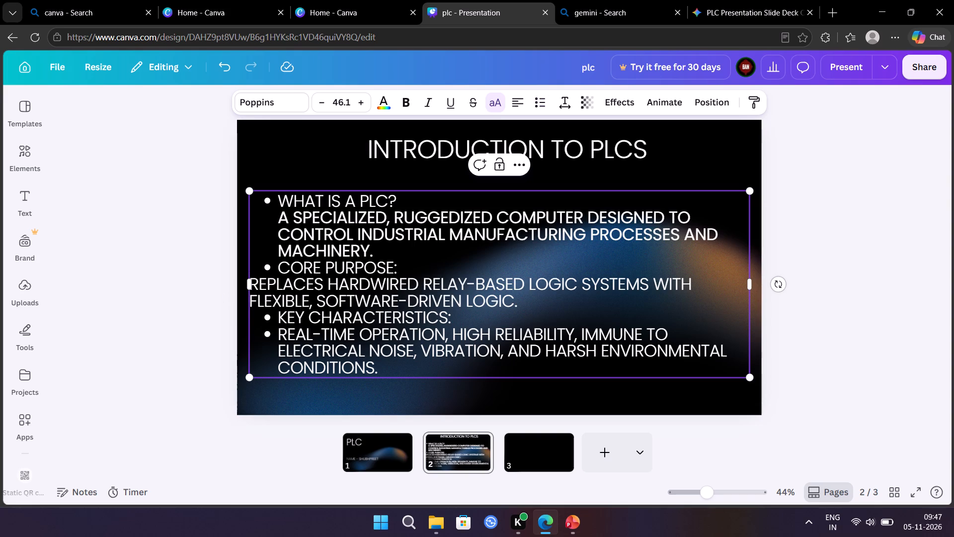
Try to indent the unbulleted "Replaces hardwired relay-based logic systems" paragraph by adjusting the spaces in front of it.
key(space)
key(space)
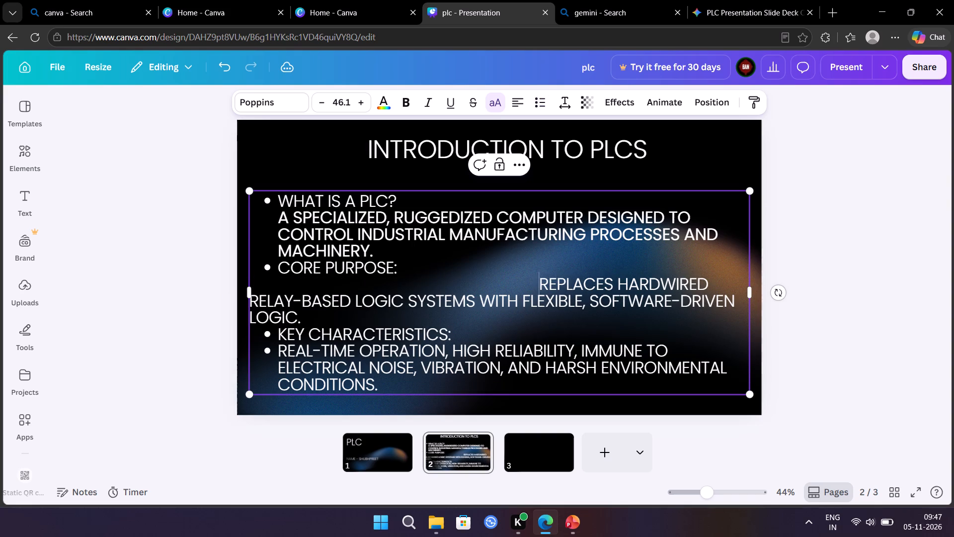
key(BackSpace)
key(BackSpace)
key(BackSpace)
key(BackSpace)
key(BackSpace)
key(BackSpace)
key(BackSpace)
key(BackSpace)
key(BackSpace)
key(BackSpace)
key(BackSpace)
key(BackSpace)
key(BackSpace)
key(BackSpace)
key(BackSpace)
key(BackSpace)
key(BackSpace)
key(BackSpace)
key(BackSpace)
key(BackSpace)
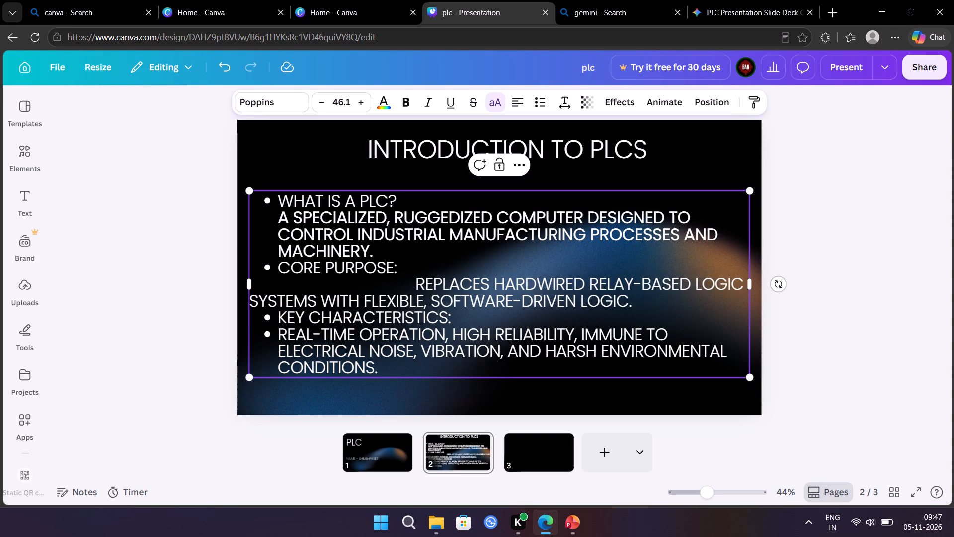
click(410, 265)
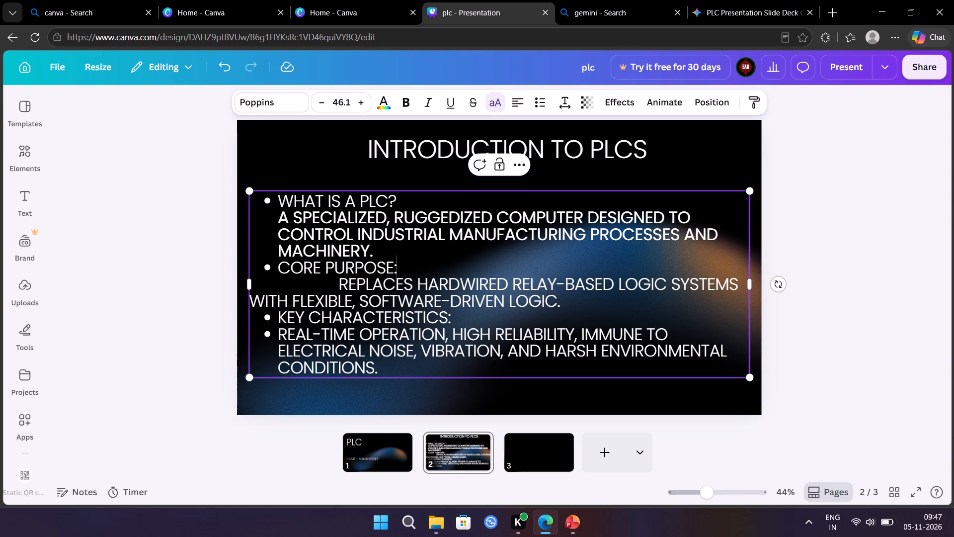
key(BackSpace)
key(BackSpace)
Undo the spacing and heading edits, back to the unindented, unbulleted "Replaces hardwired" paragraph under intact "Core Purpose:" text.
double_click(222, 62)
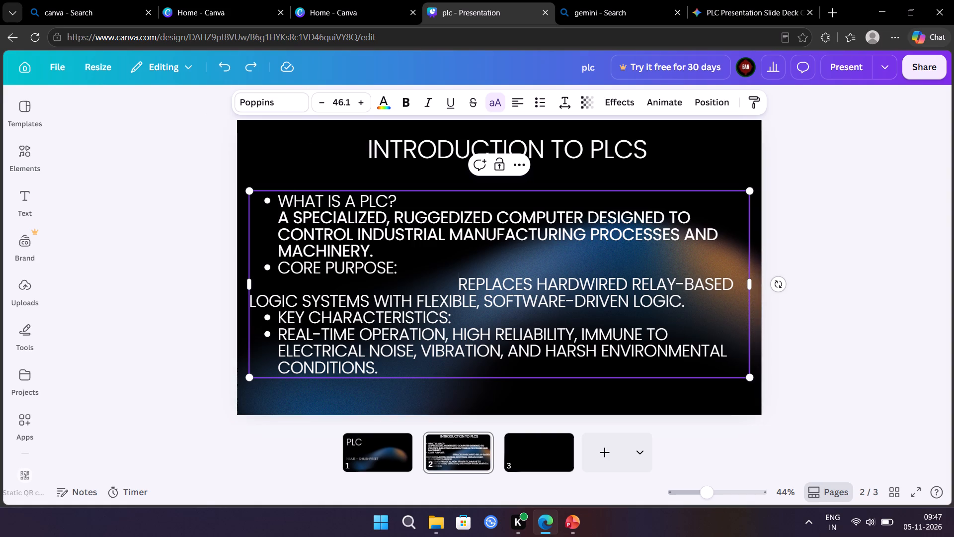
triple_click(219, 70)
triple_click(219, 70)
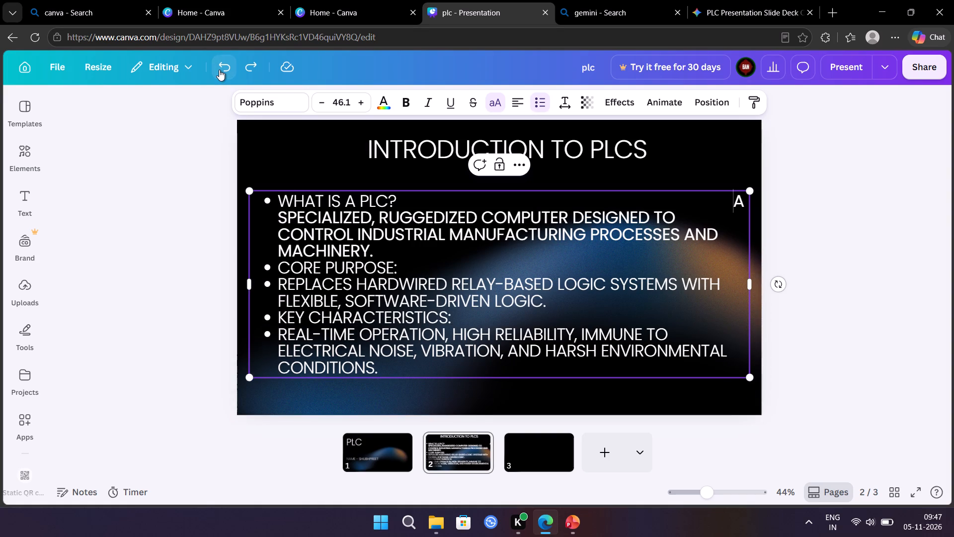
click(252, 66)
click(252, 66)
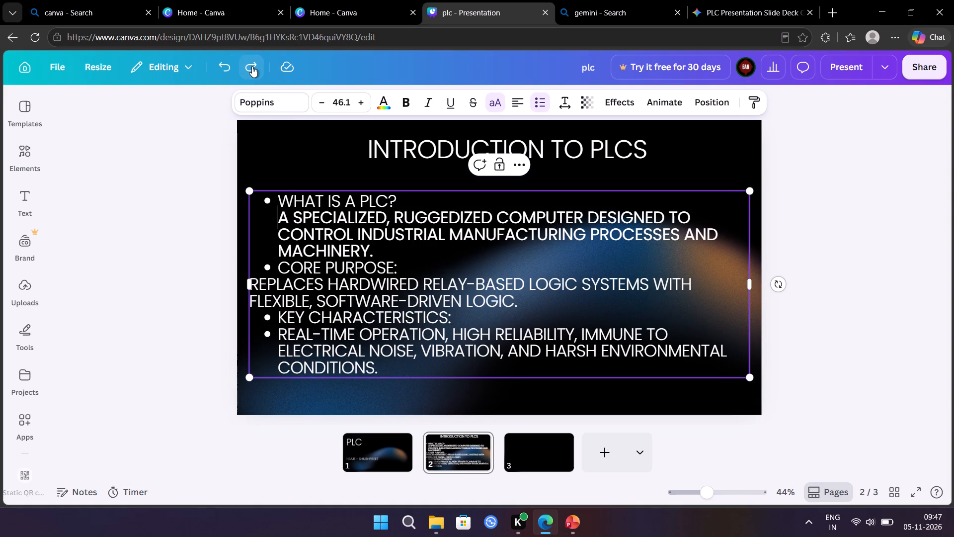
Join the "Replaces hardwired" paragraph to the "Core Purpose:" bullet and pad with spaces until it starts on the line below.
click(450, 271)
click(251, 282)
key(BackSpace)
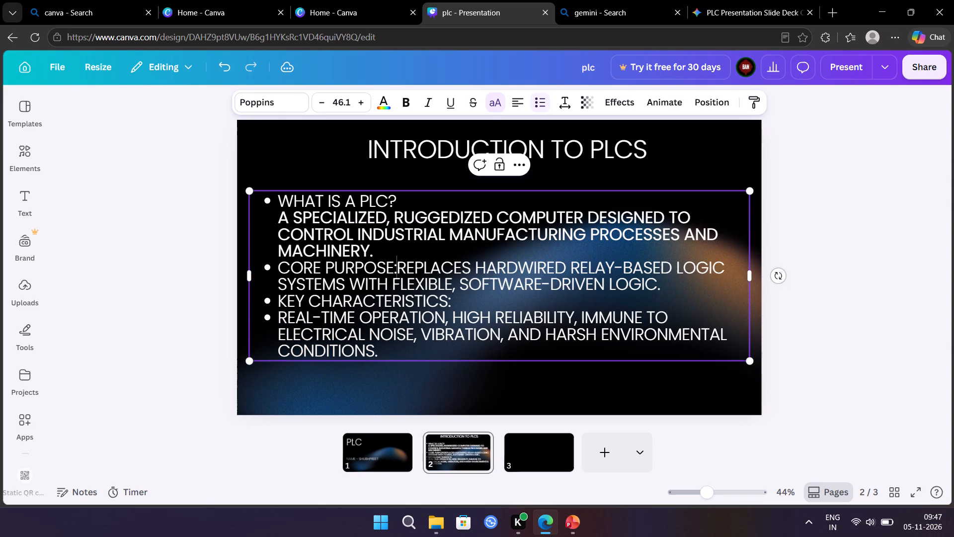
key(space)
key(space)
key(space)
key(space)
key(space)
key(space)
key(space)
key(space)
key(space)
key(space)
key(space)
key(space)
key(space)
key(space)
key(space)
key(space)
key(space)
key(space)
key(space)
key(space)
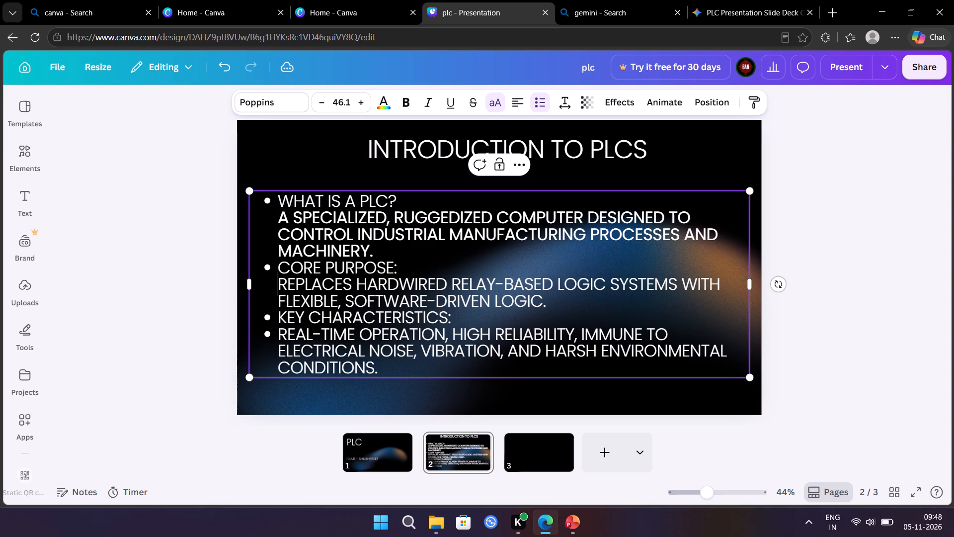
key(space)
key(space)
Unbullet the "Real-time operation" paragraph, join it to "Key Characteristics:" and pad with spaces until it starts on the line below.
click(274, 335)
key(BackSpace)
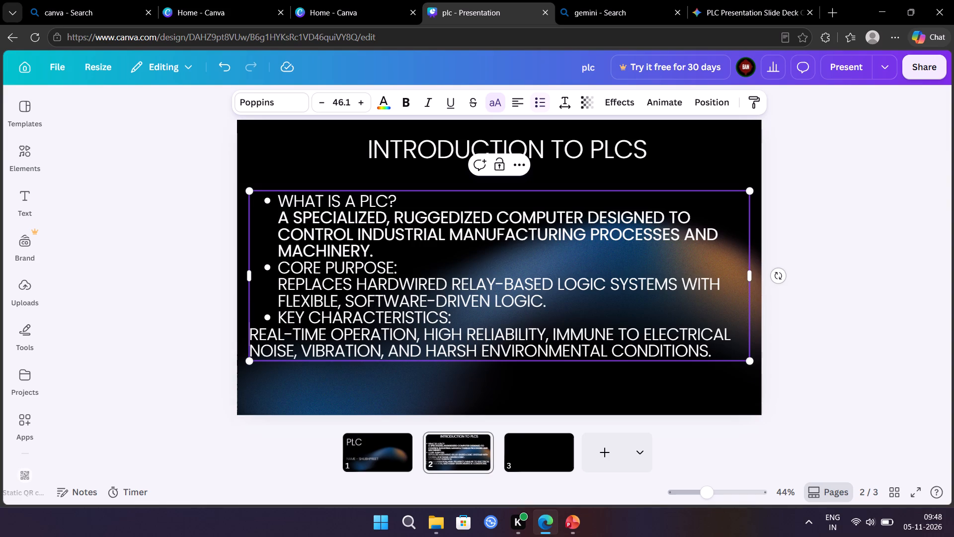
key(BackSpace)
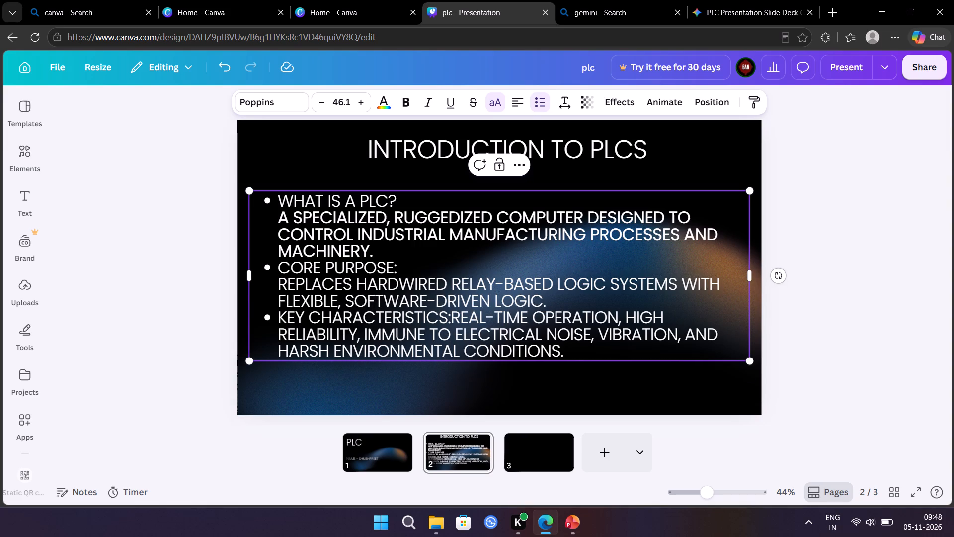
key(space)
key(space)
key(space)
key(space)
key(space)
key(space)
key(space)
key(space)
key(space)
key(space)
key(space)
key(space)
key(space)
key(space)
key(space)
key(space)
key(space)
key(space)
key(space)
key(space)
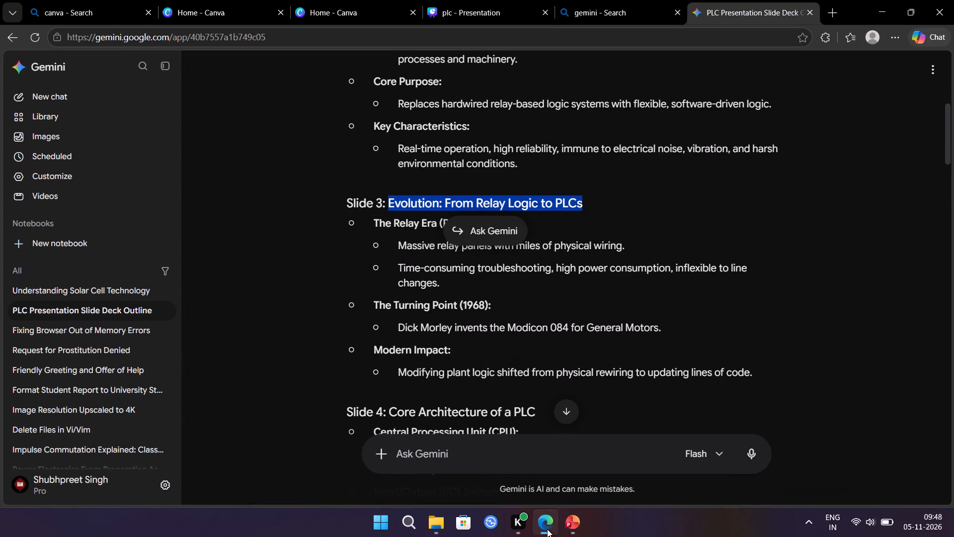
click(476, 7)
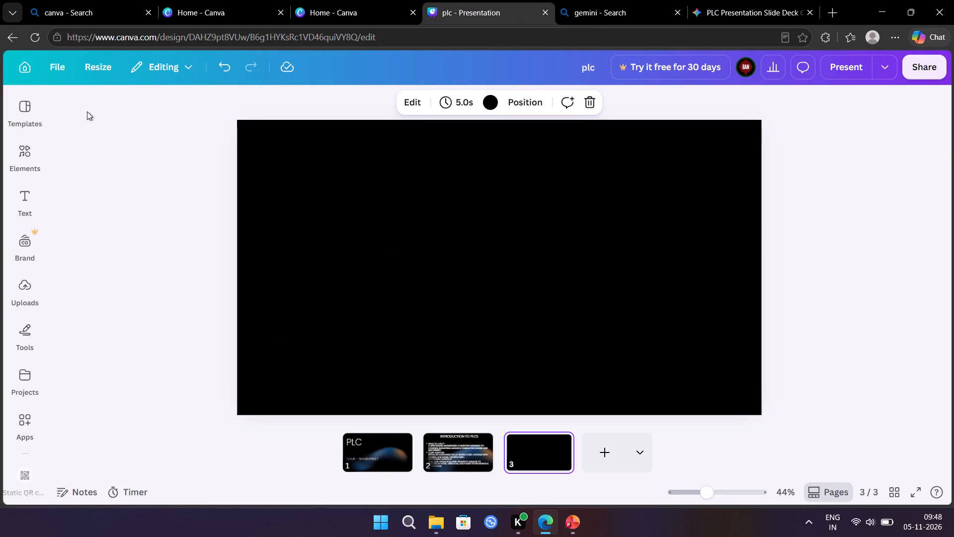
Open the recently used Group Project template to view its page layouts, and return to the template list.
click(22, 124)
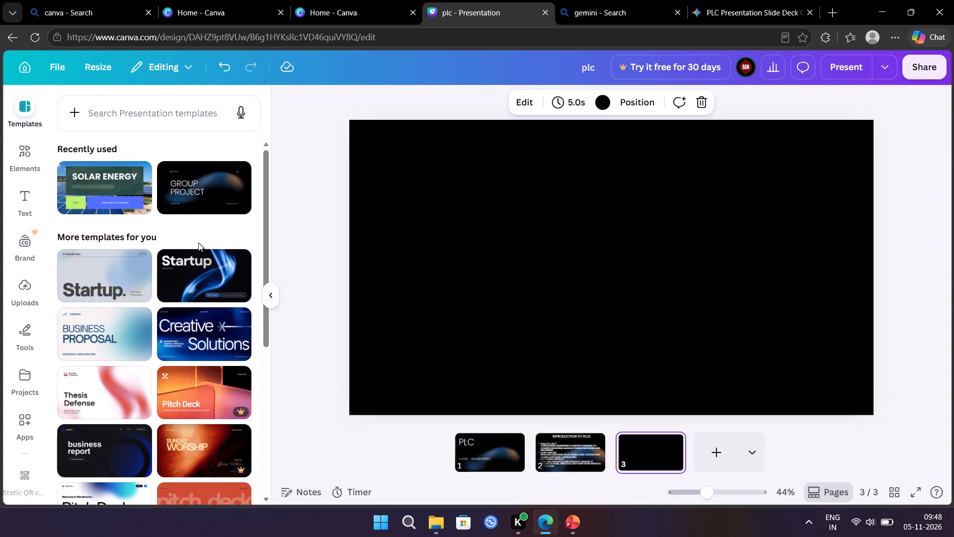
click(221, 181)
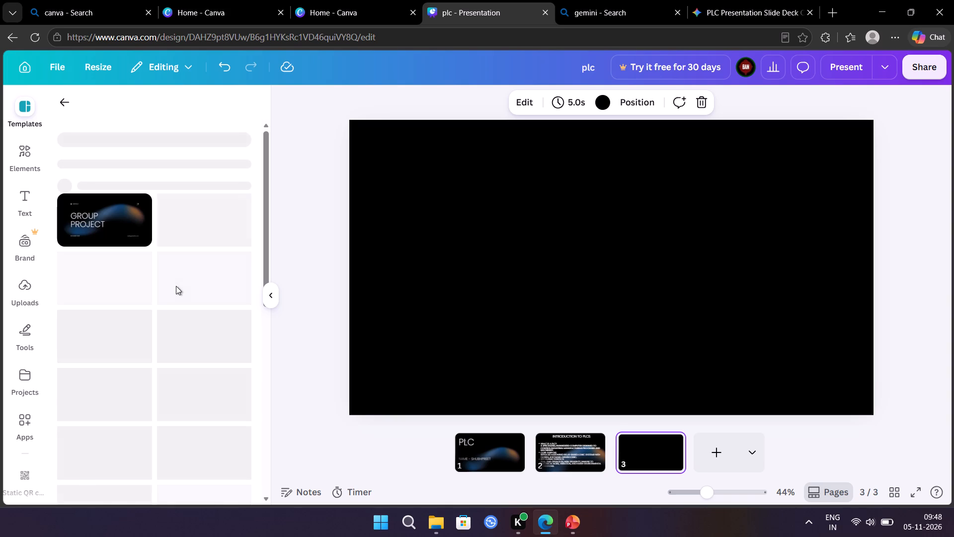
scroll(175, 255, up, 7)
click(32, 106)
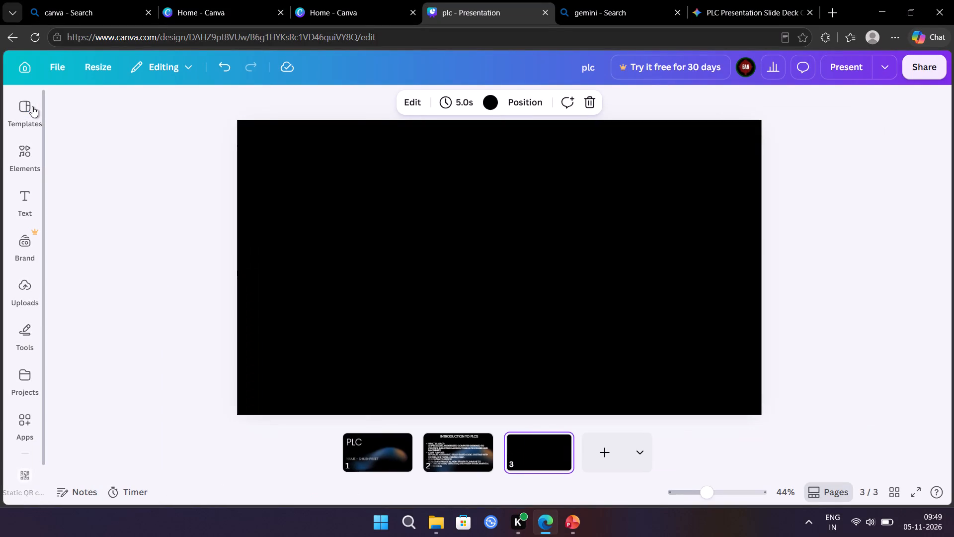
click(23, 107)
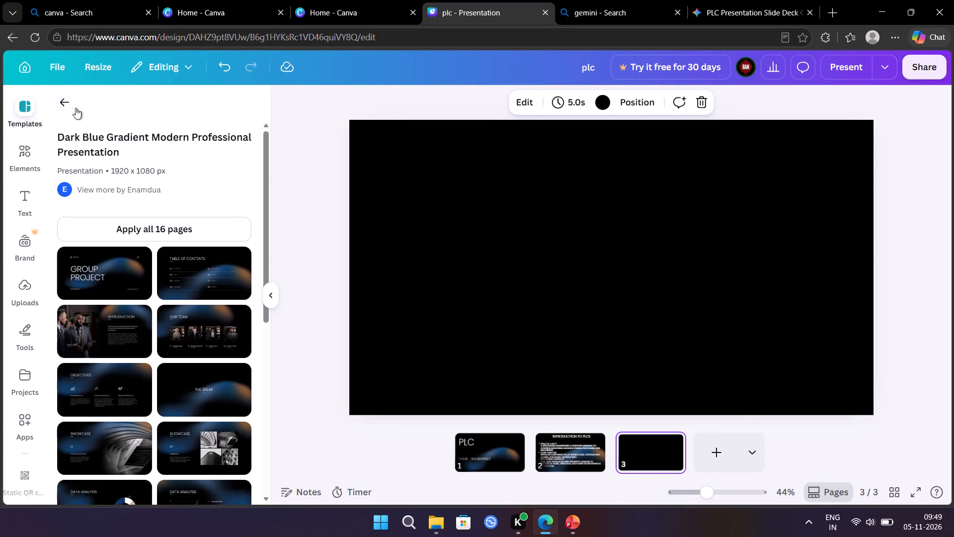
click(72, 106)
Search the presentation templates for "plc" and for "PLCs".
click(140, 116)
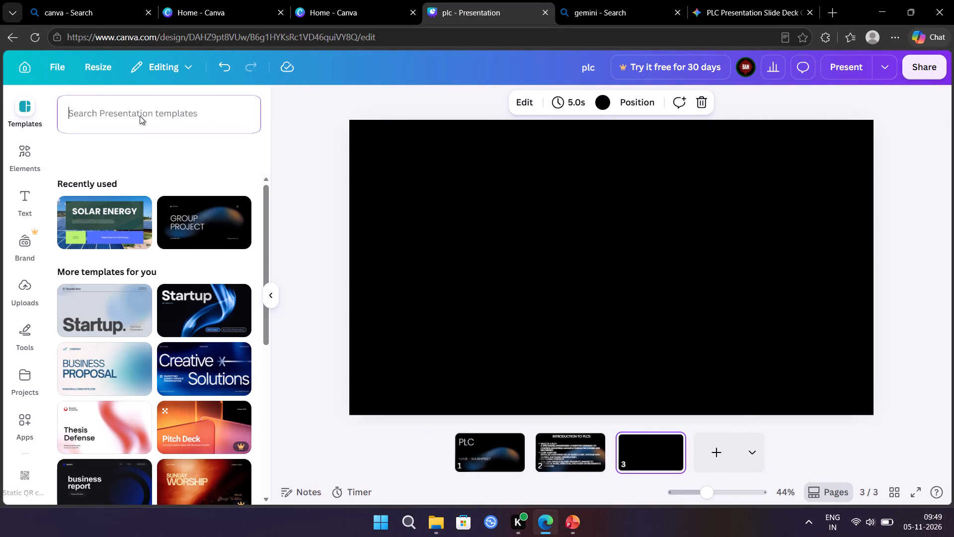
text(plc)
key(Return)
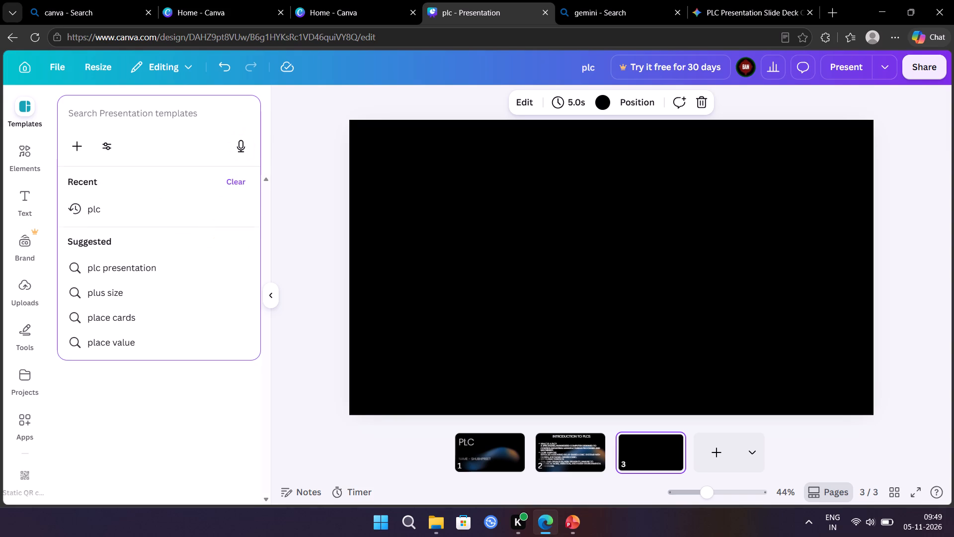
text(PLC)
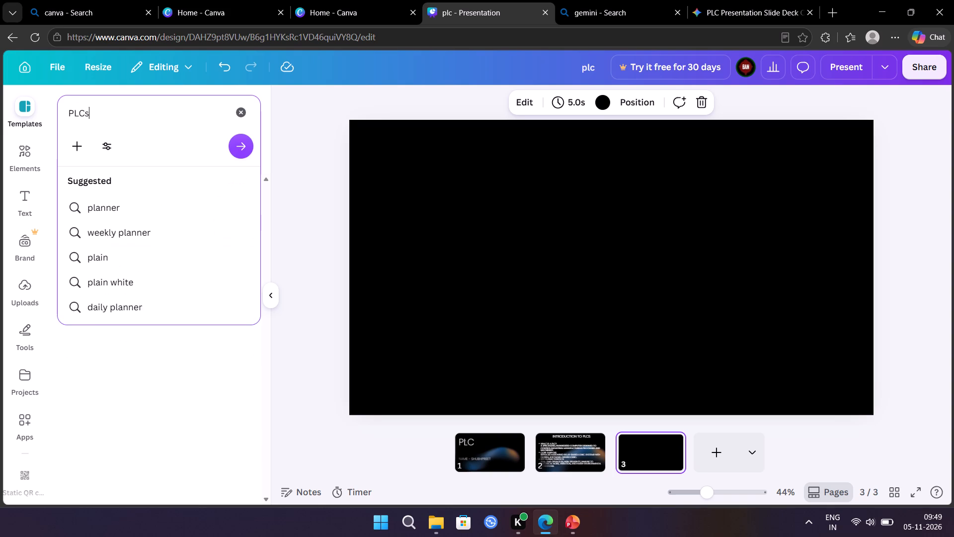
key(Return)
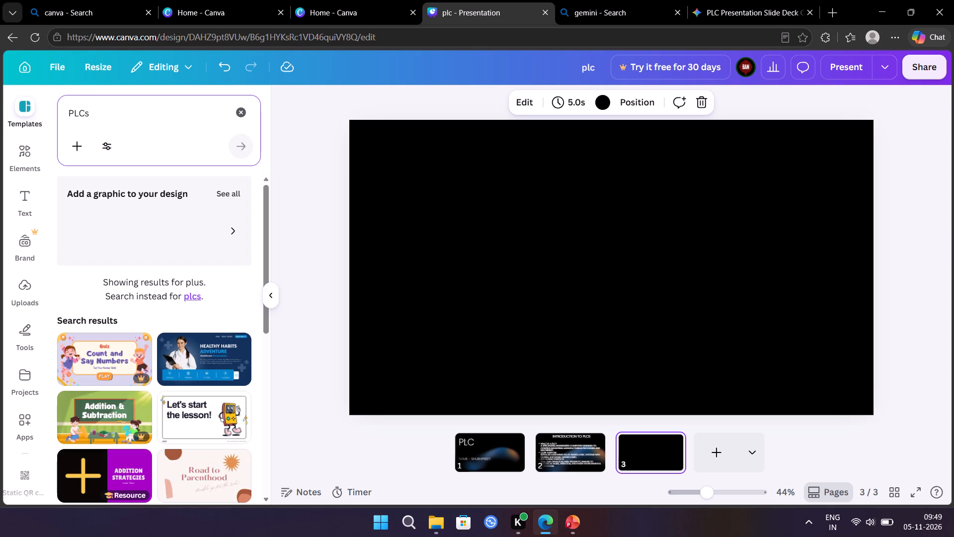
Clear the "PLCs" template search and return to the general presentation template list.
click(31, 110)
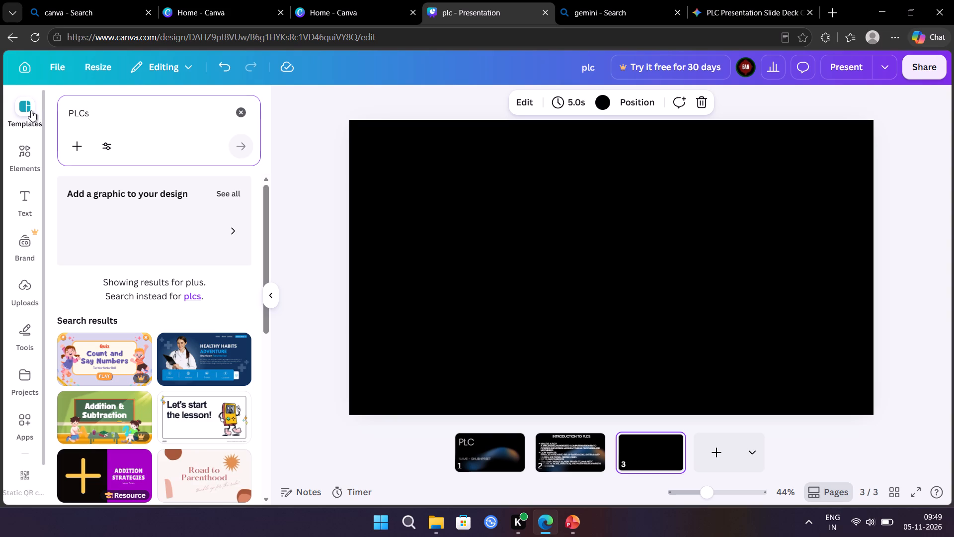
click(239, 118)
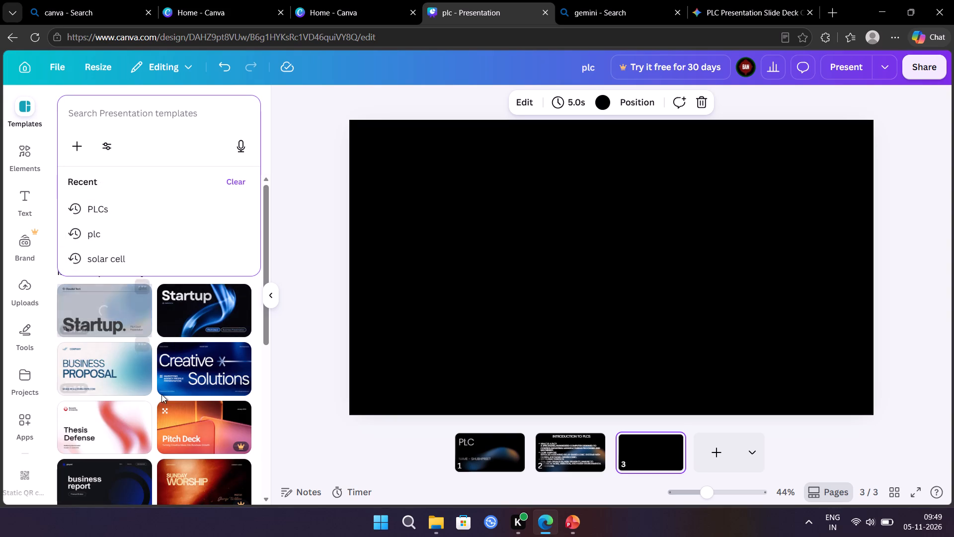
scroll(170, 452, down, 1)
scroll(170, 452, up, 5)
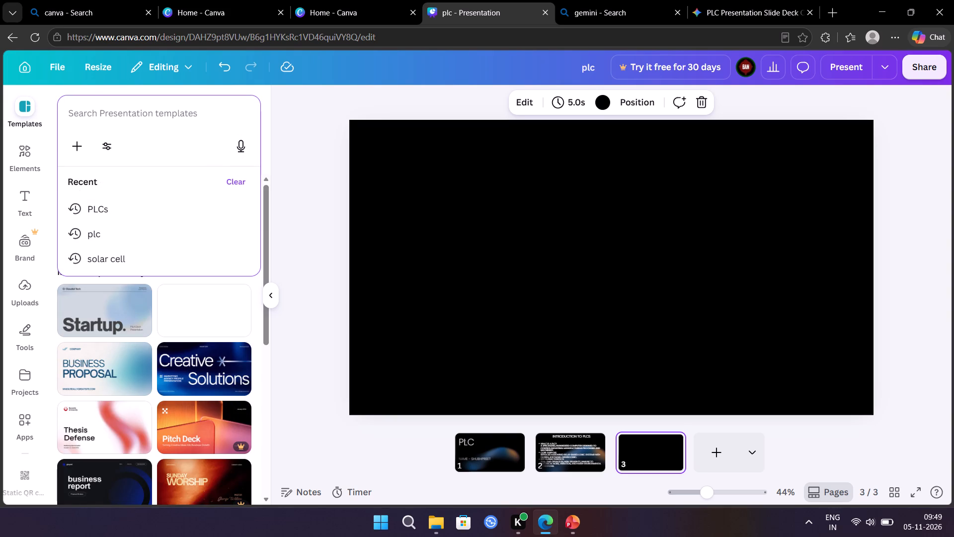
click(29, 116)
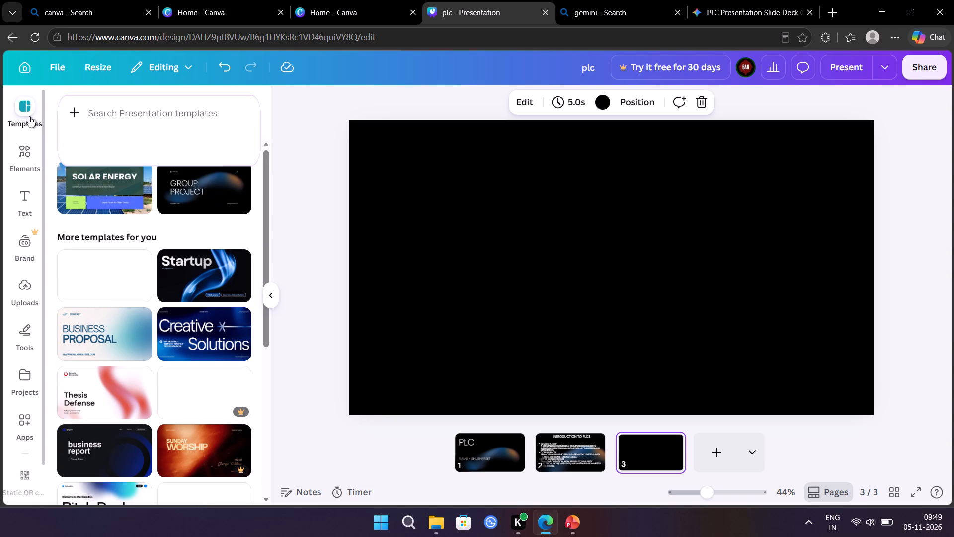
Examine the page layouts of the recently used Group Project template, and return to the template list.
click(189, 195)
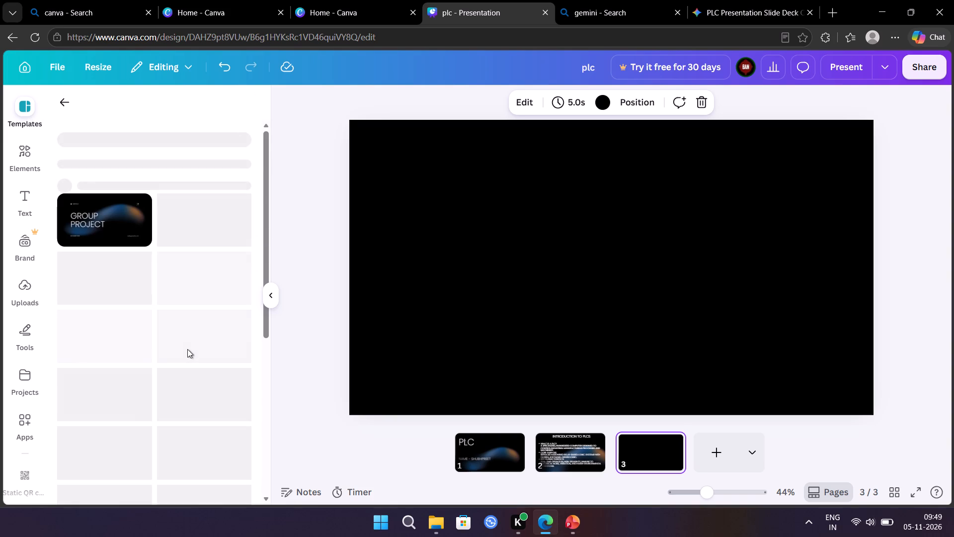
scroll(187, 349, down, 1)
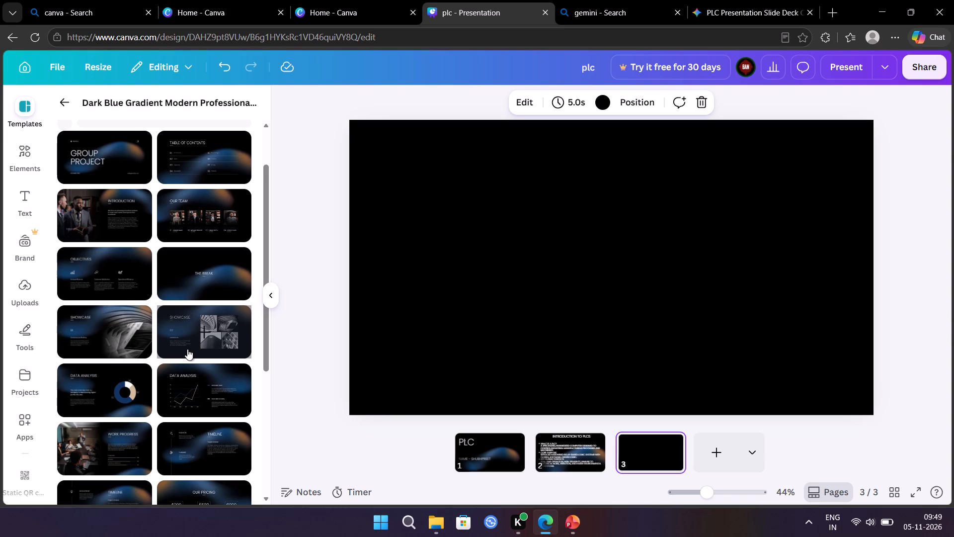
scroll(187, 349, down, 1)
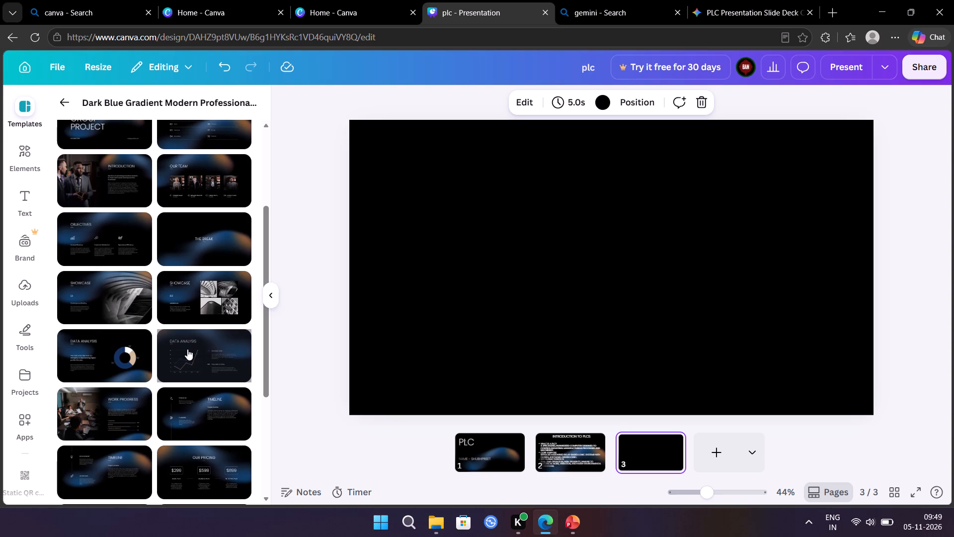
scroll(187, 349, down, 2)
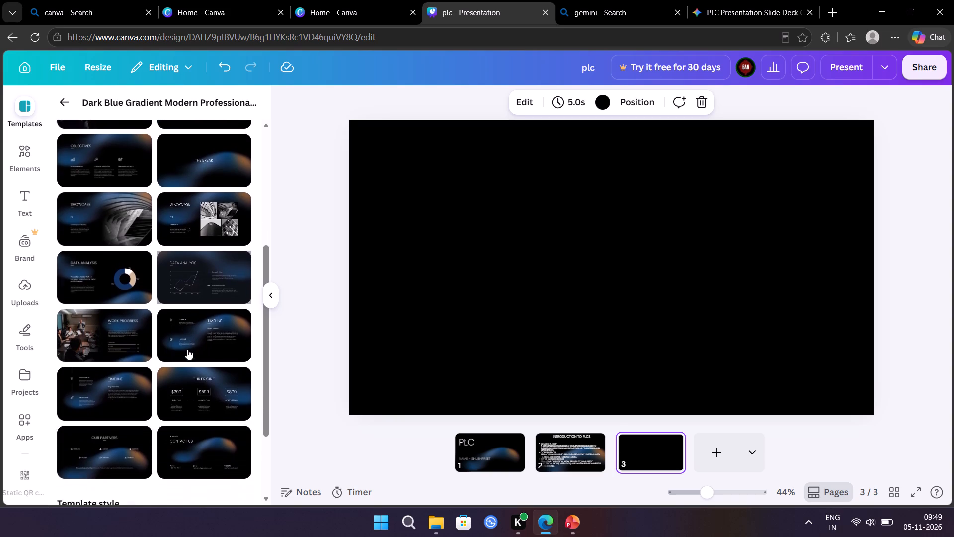
scroll(187, 349, down, 3)
scroll(187, 349, up, 6)
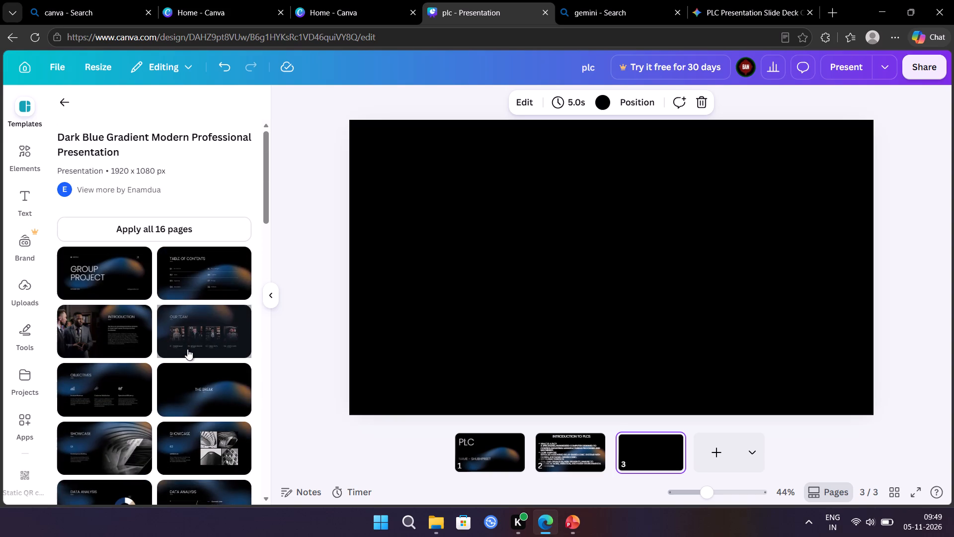
click(29, 111)
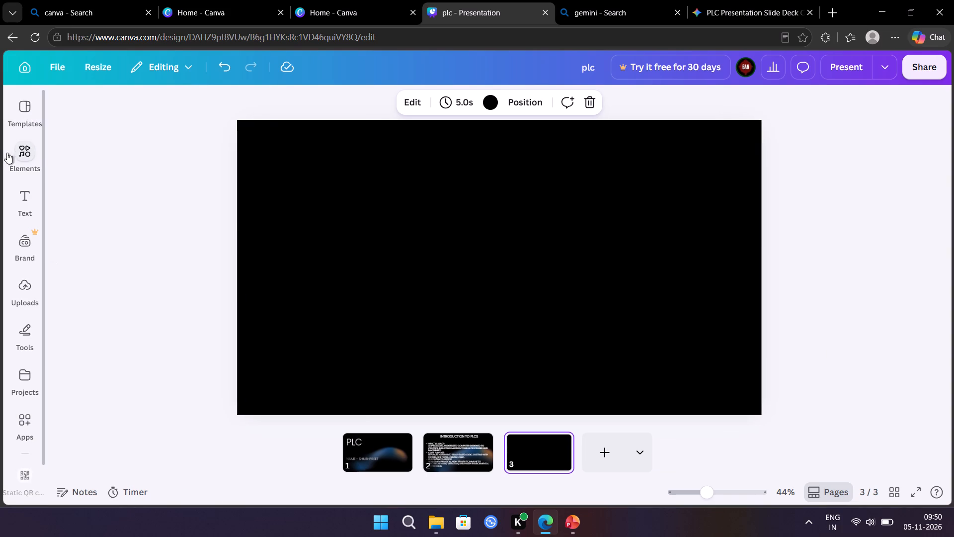
click(24, 99)
scroll(175, 375, down, 3)
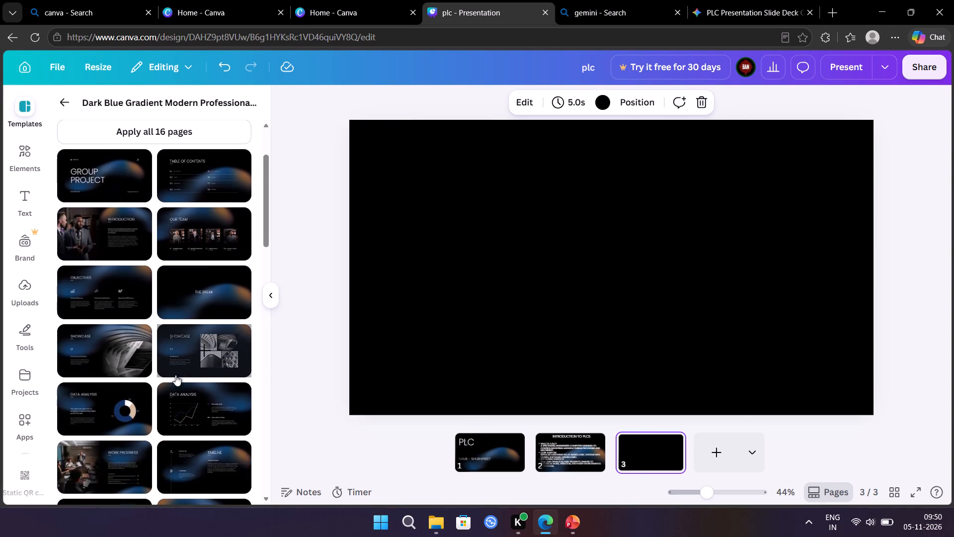
scroll(175, 375, down, 2)
scroll(175, 375, up, 6)
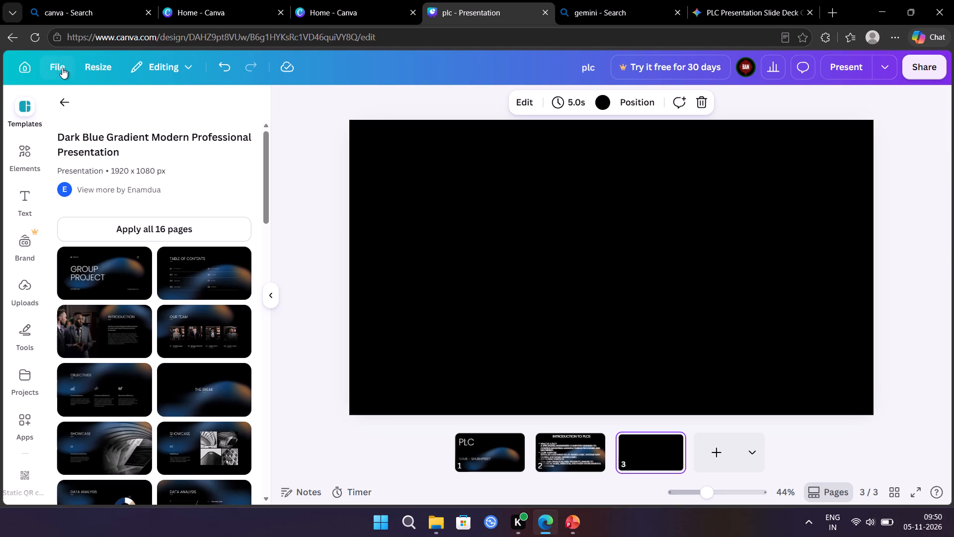
click(62, 97)
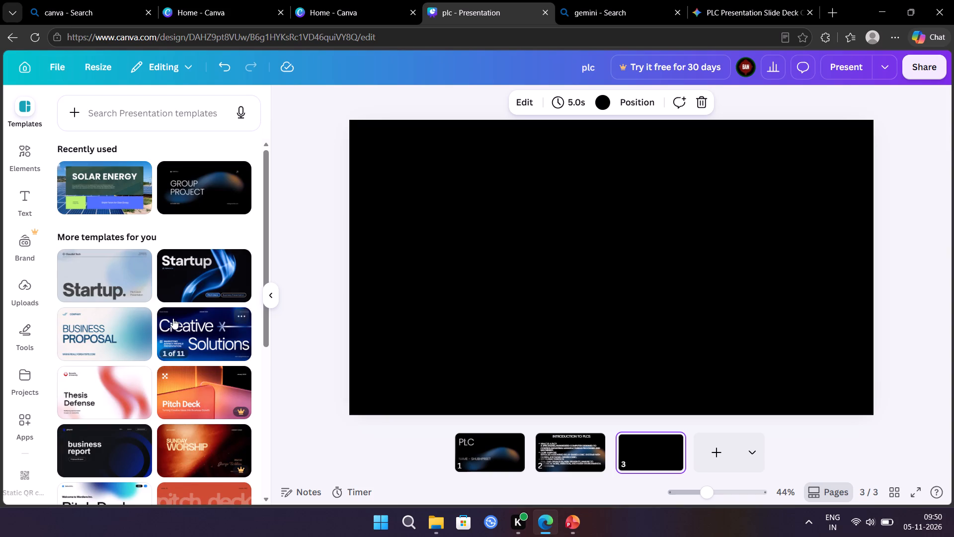
Browse the other suggested presentation templates, including the page layouts of the black and blue Startup template.
scroll(173, 318, down, 5)
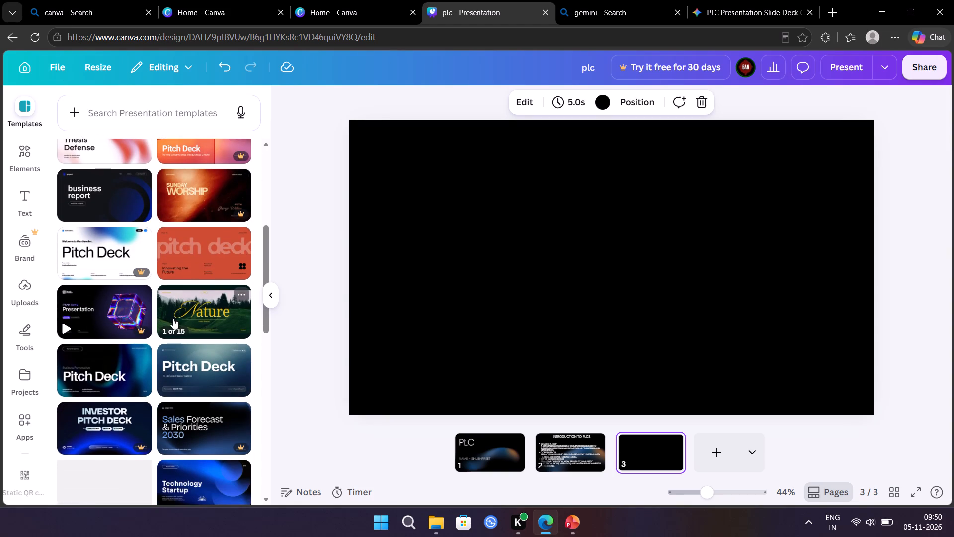
scroll(173, 318, down, 2)
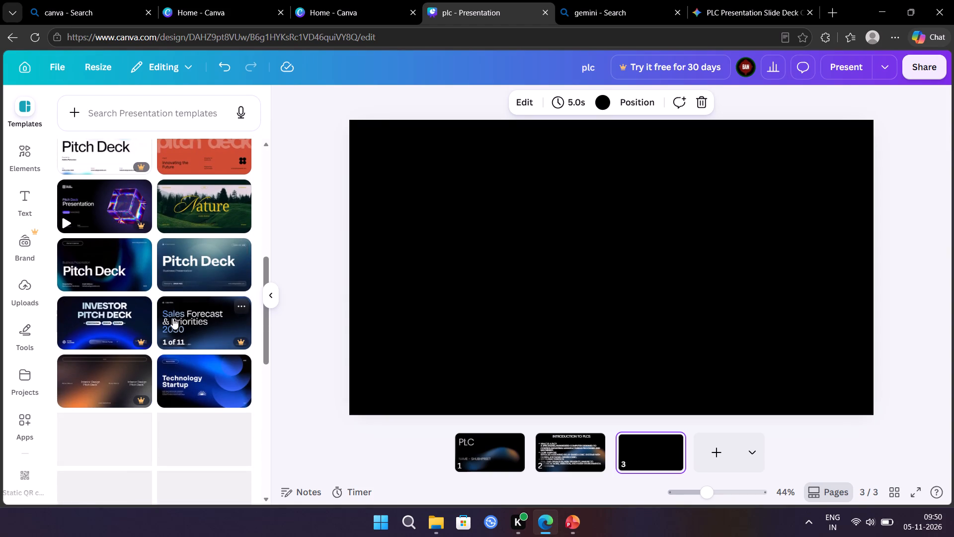
scroll(173, 318, up, 2)
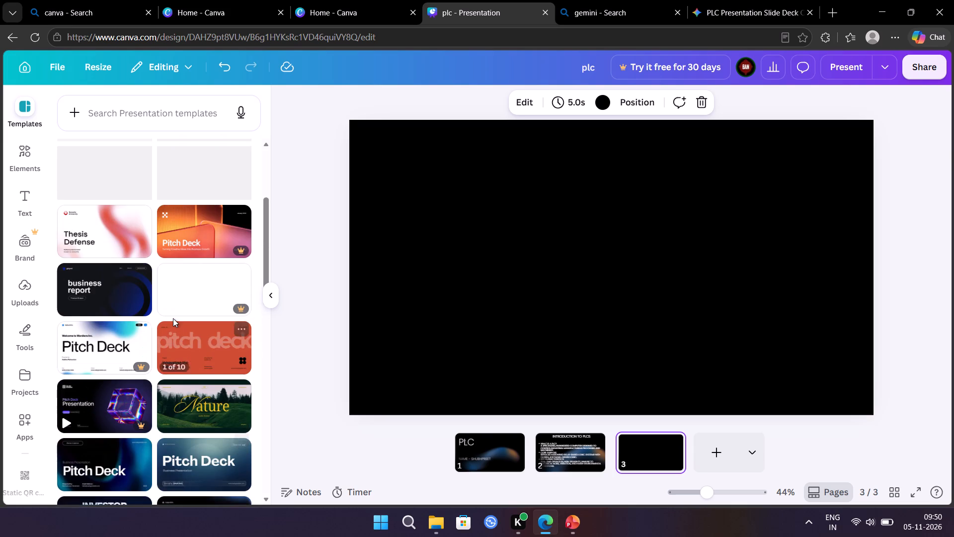
scroll(173, 318, up, 2)
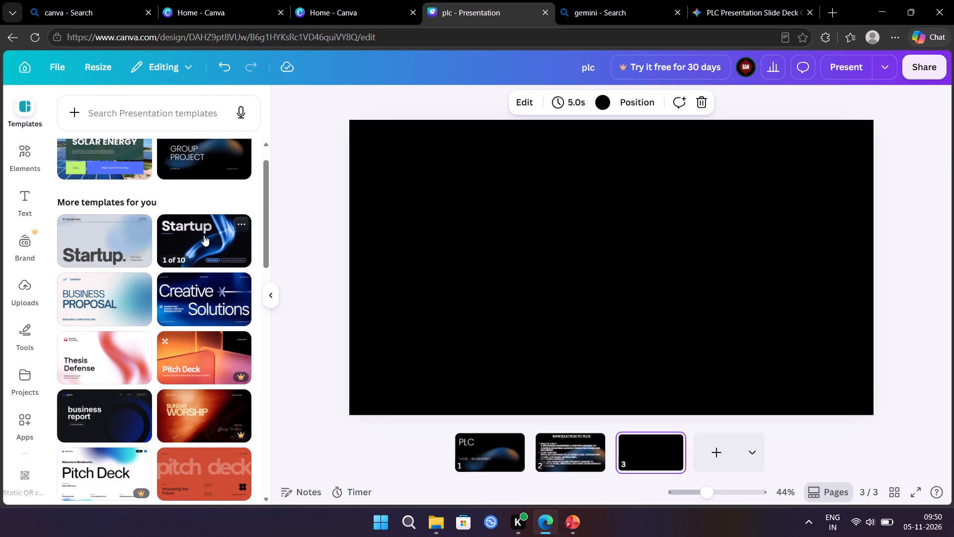
click(204, 235)
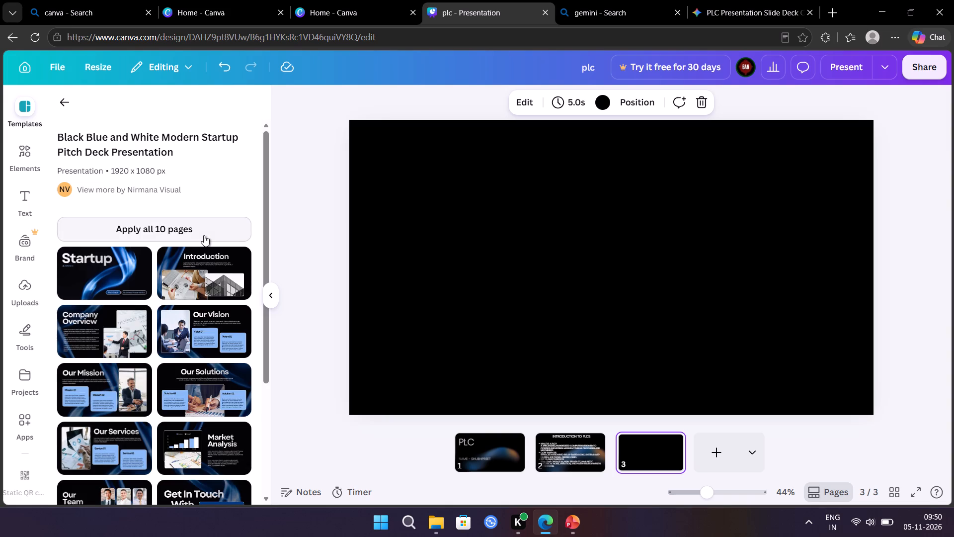
click(66, 101)
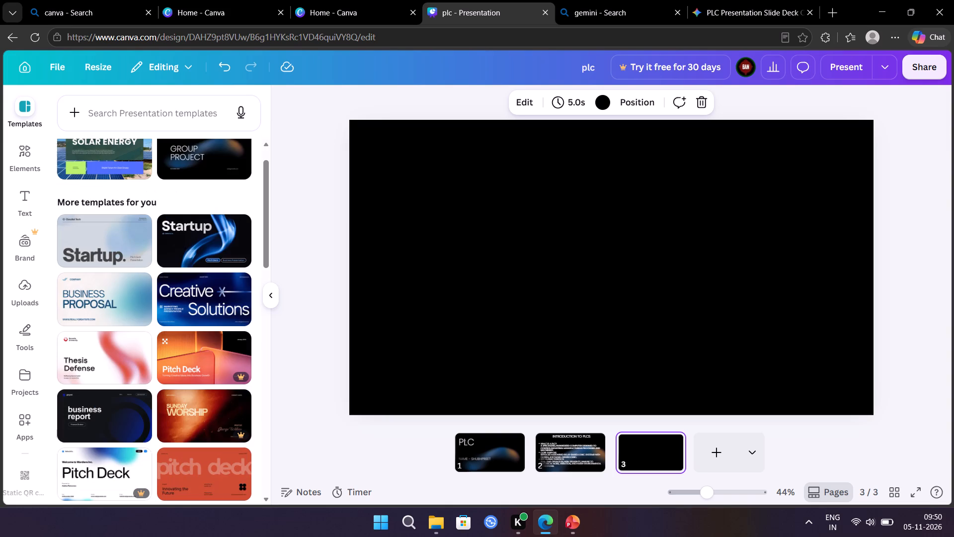
scroll(181, 326, down, 1)
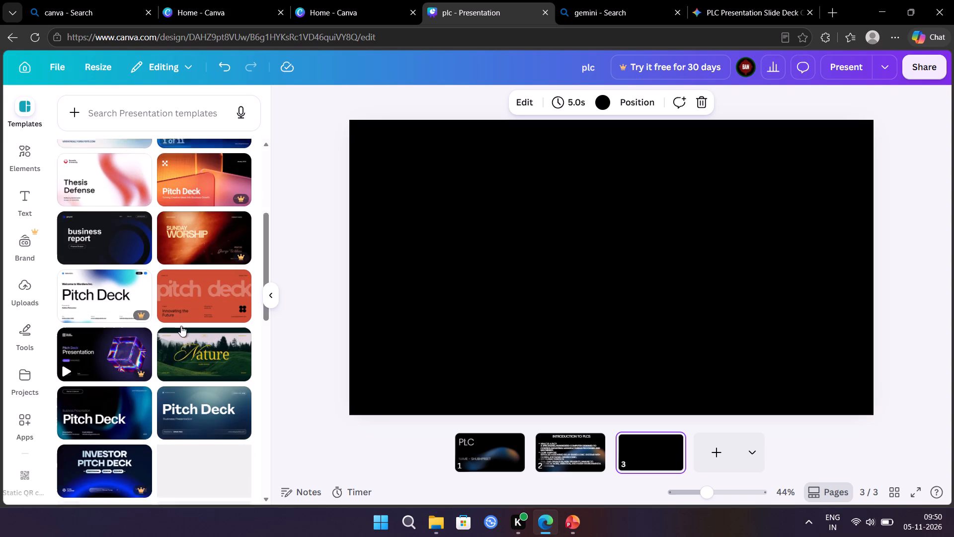
scroll(181, 326, down, 4)
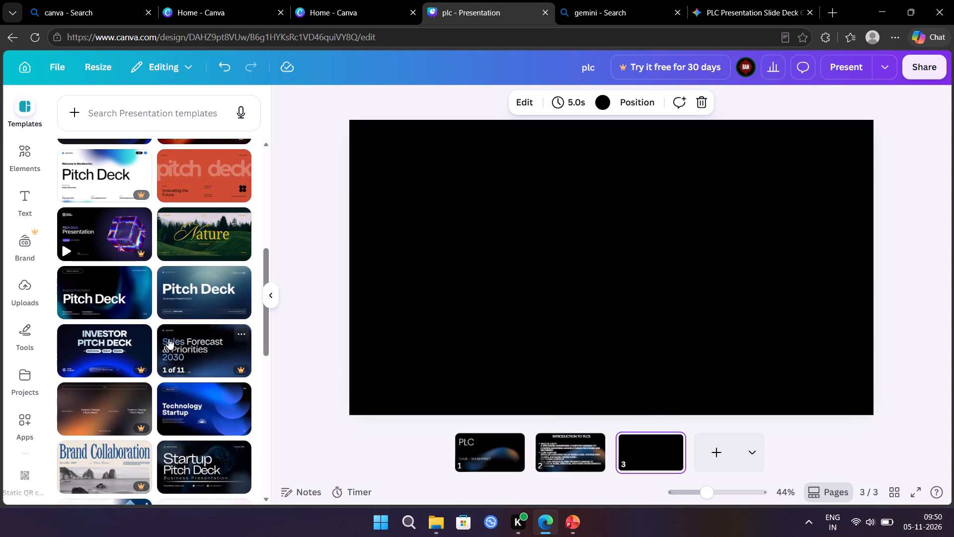
Apply the "The Break" page layout from the Group Project template to page 3.
scroll(168, 339, up, 8)
click(205, 182)
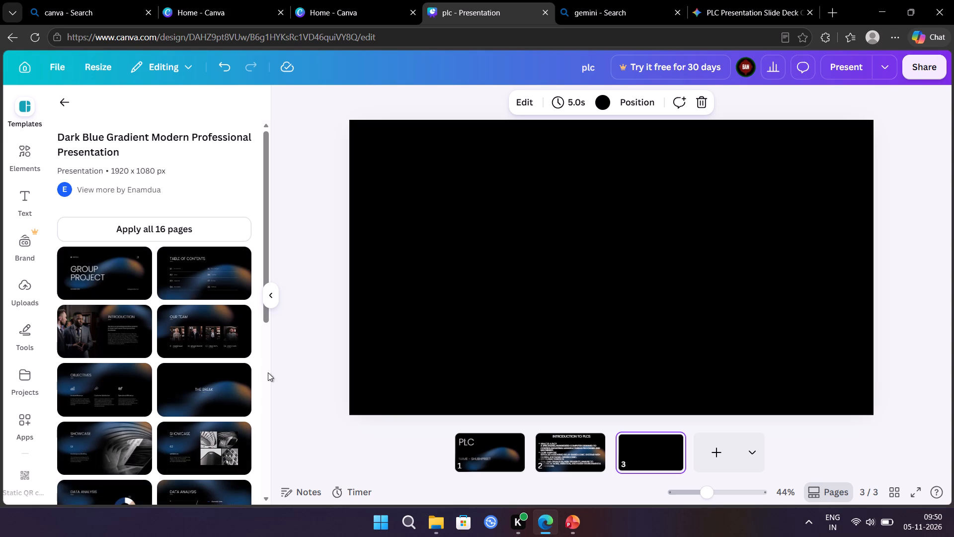
click(169, 396)
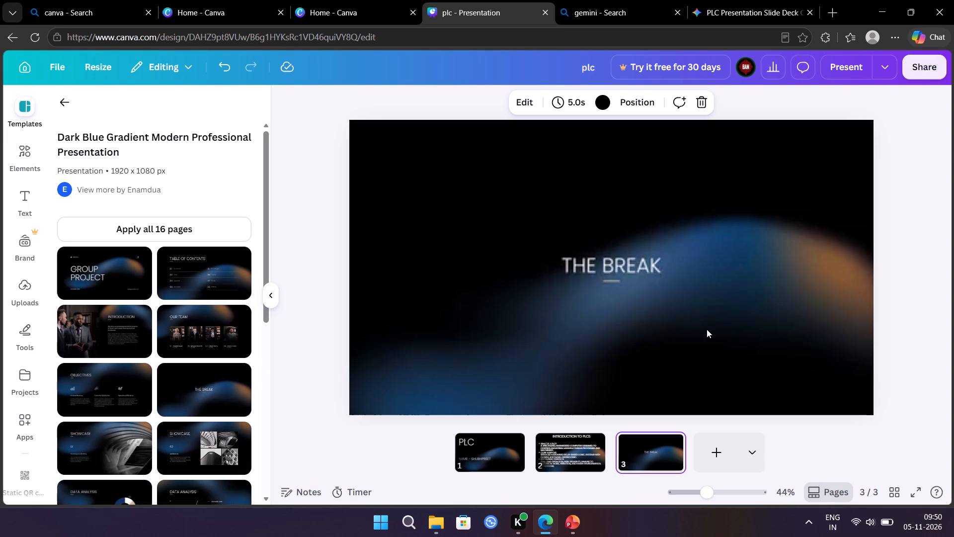
Delete the "THE BREAK" title and the short line beneath it from page 3.
click(657, 260)
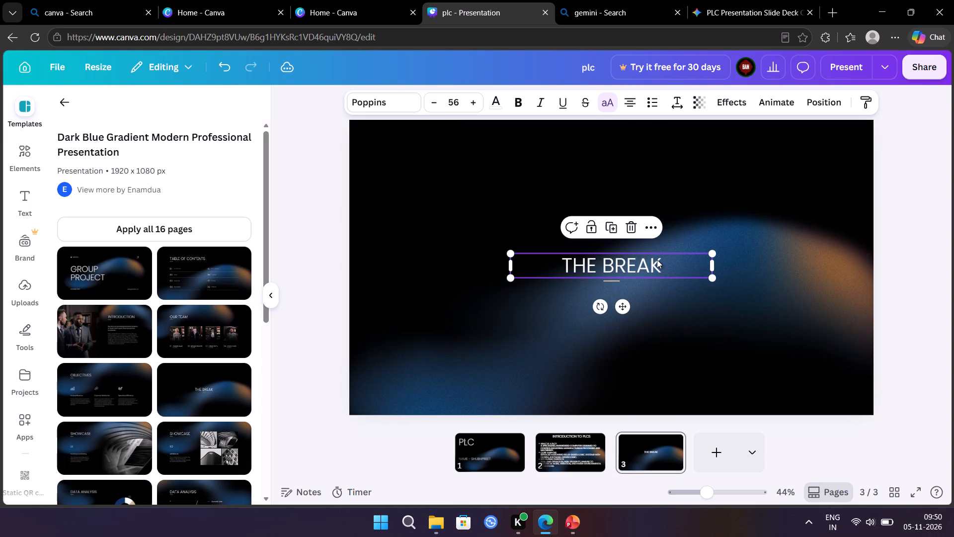
click(636, 229)
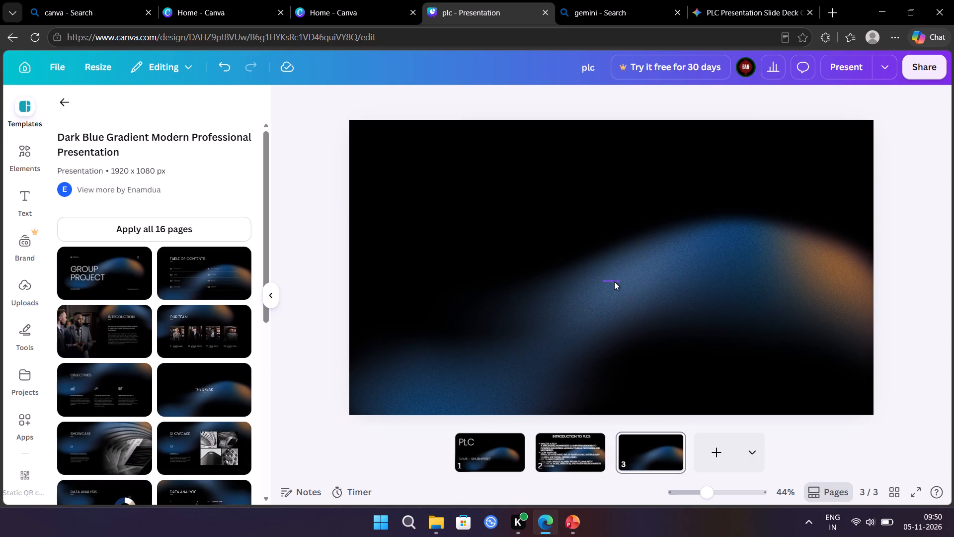
click(614, 281)
click(625, 257)
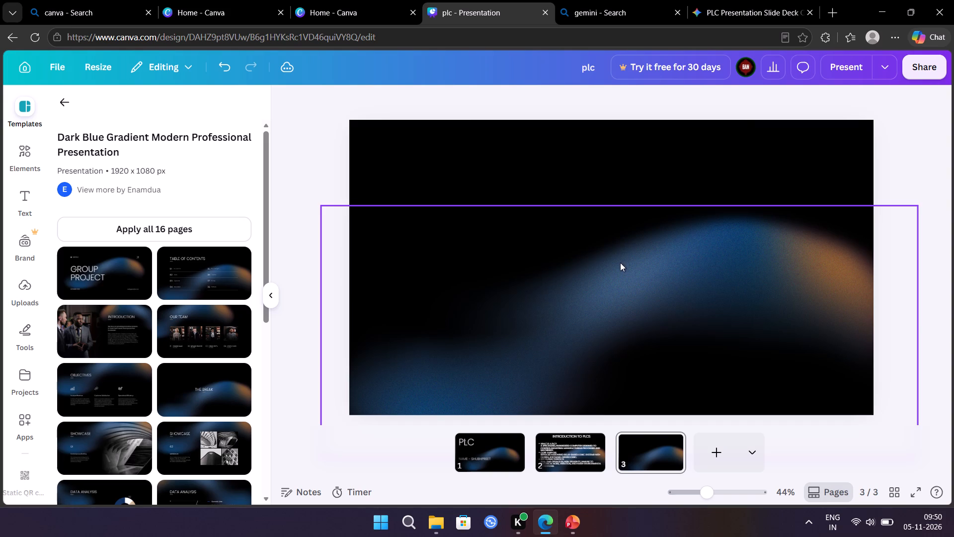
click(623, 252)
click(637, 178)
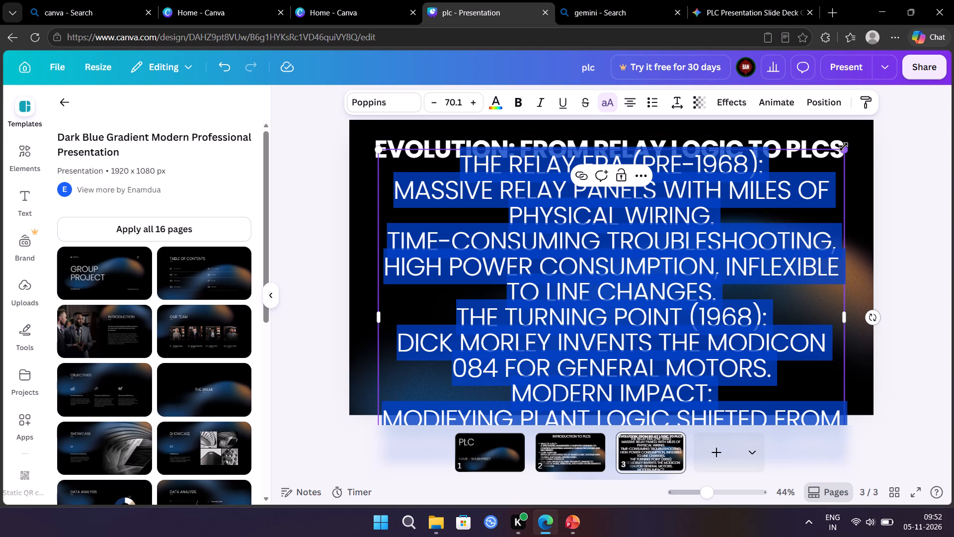
Fit the body text box beneath the title, scaled down to font size 58.4 and widened to span the full page width.
drag(844, 147, 790, 234)
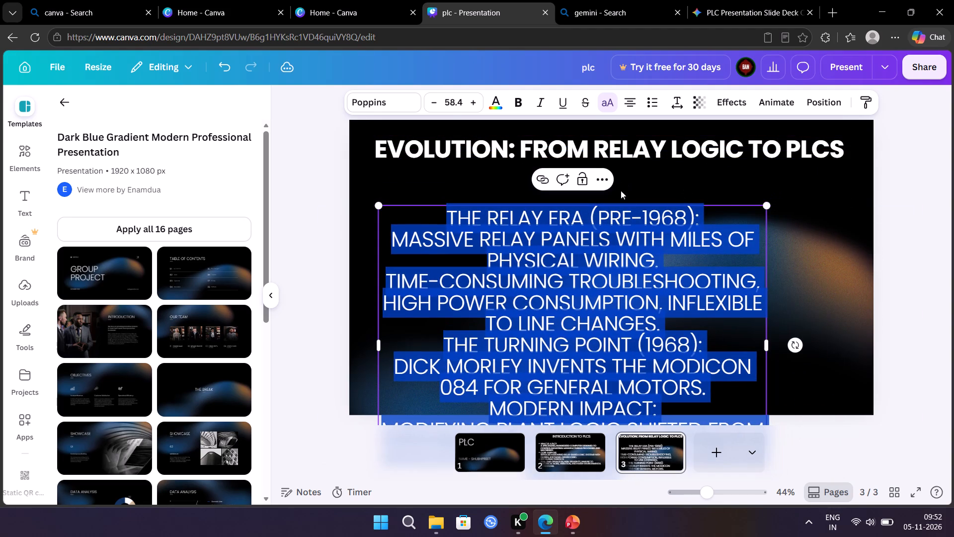
drag(719, 200, 723, 188)
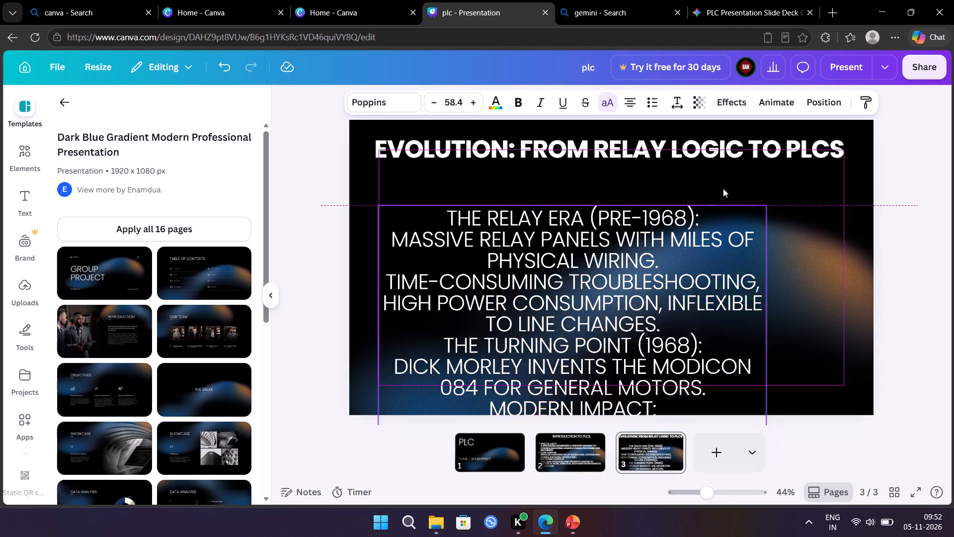
drag(723, 188, 732, 166)
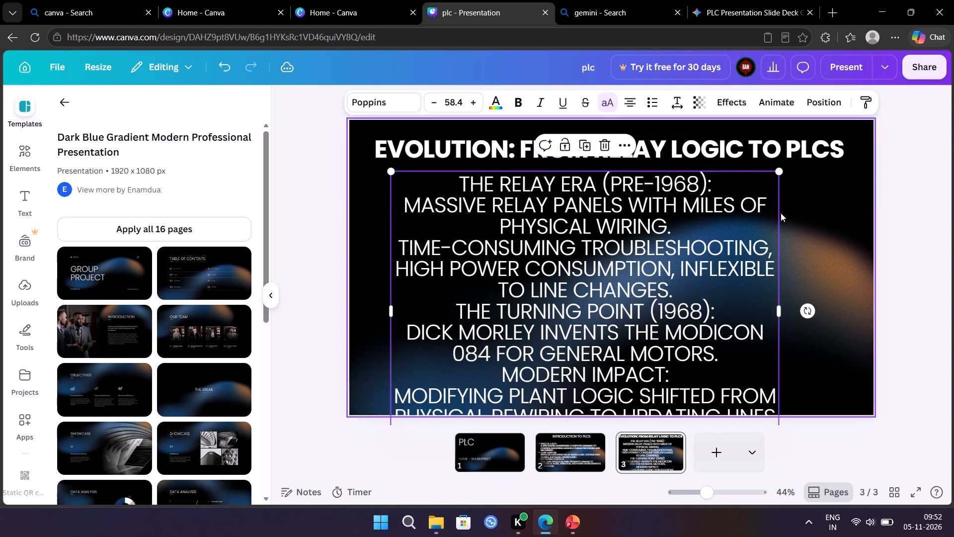
drag(780, 315, 852, 293)
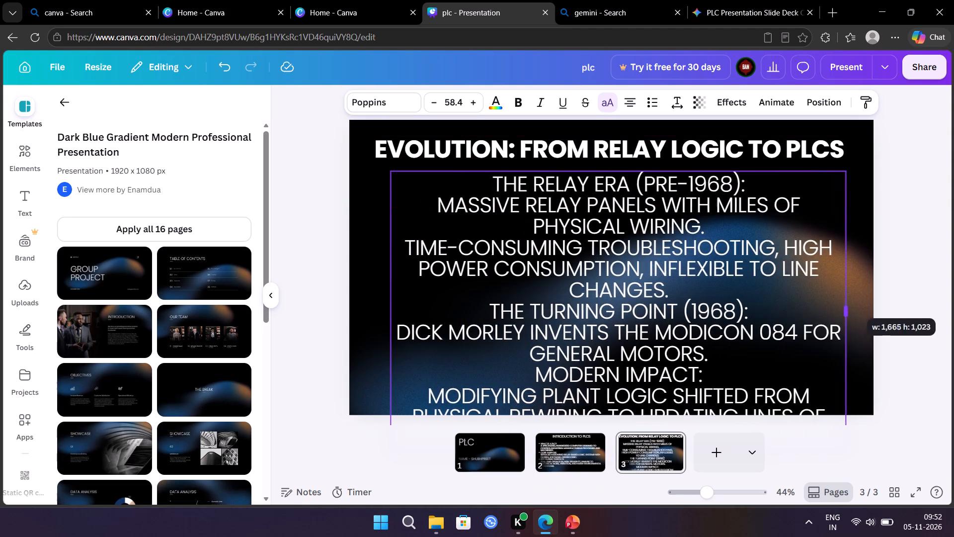
drag(852, 293, 886, 307)
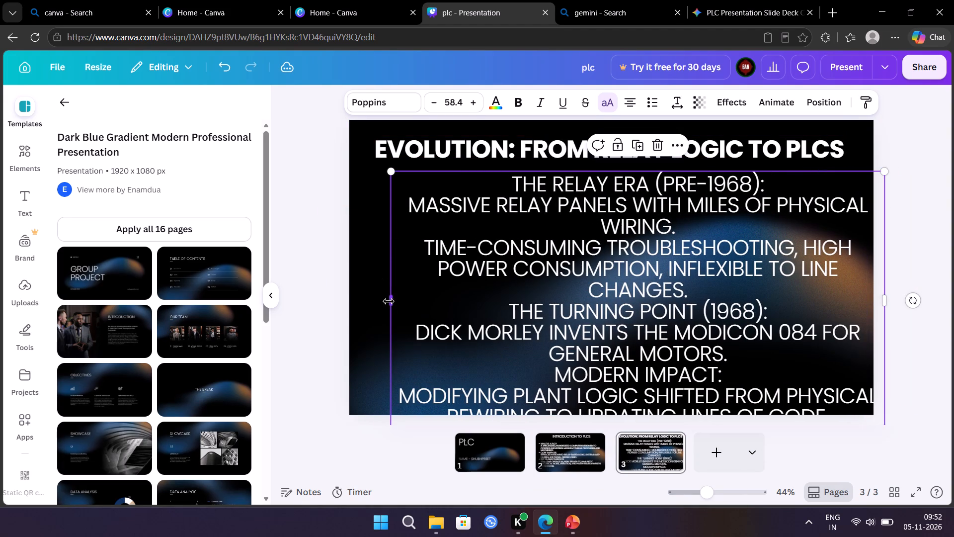
drag(389, 301, 345, 311)
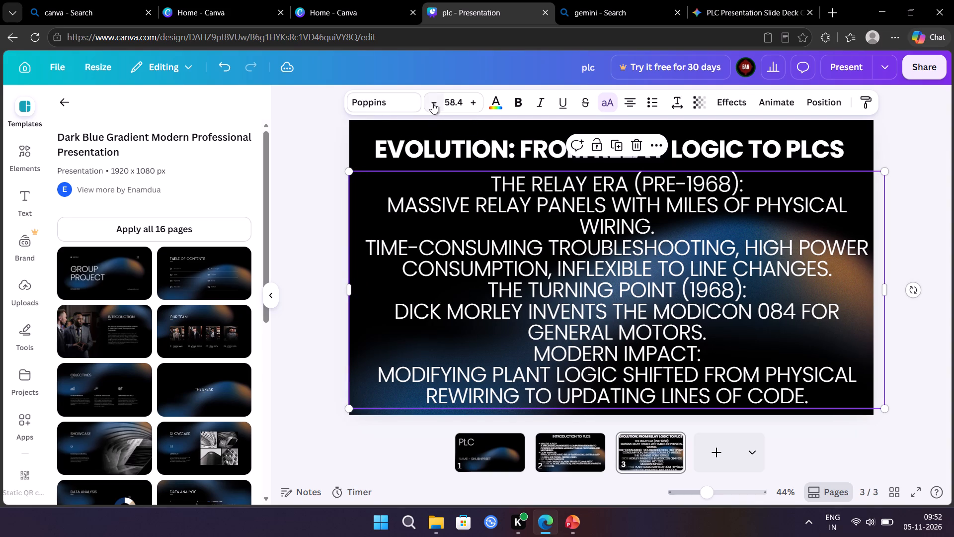
Reduce the font size of page 3's body text to 39.4.
triple_click(432, 103)
triple_click(432, 103)
triple_click(432, 103)
triple_click(432, 103)
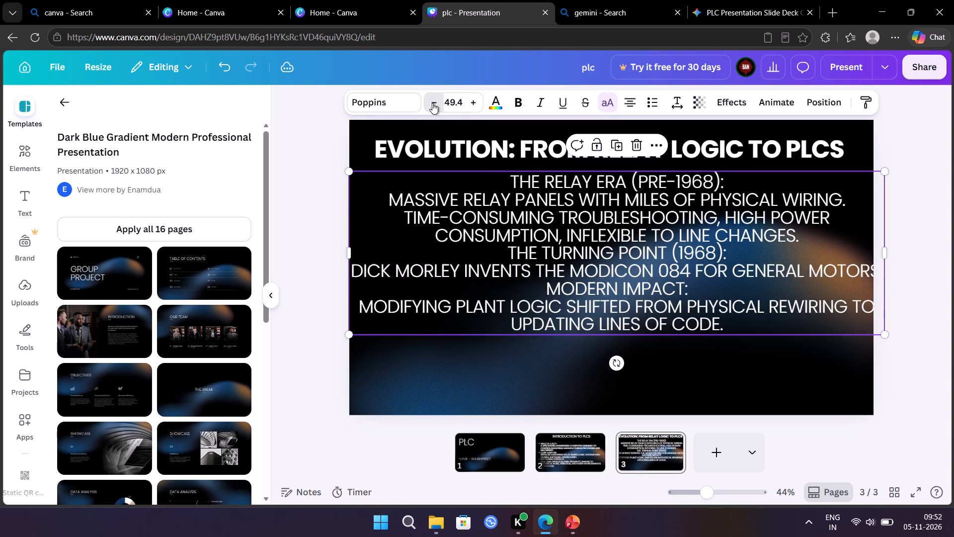
triple_click(432, 103)
click(432, 103)
click(432, 103)
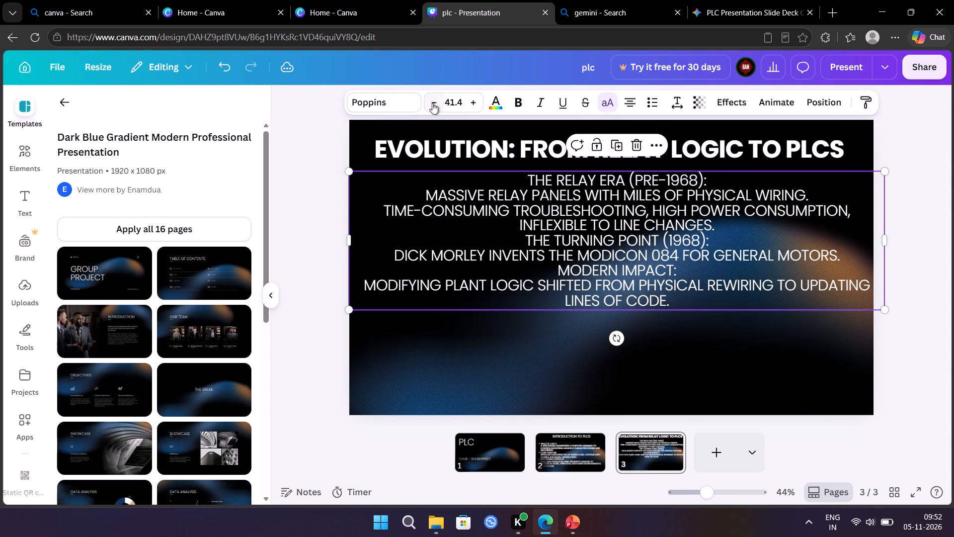
click(432, 103)
click(432, 103)
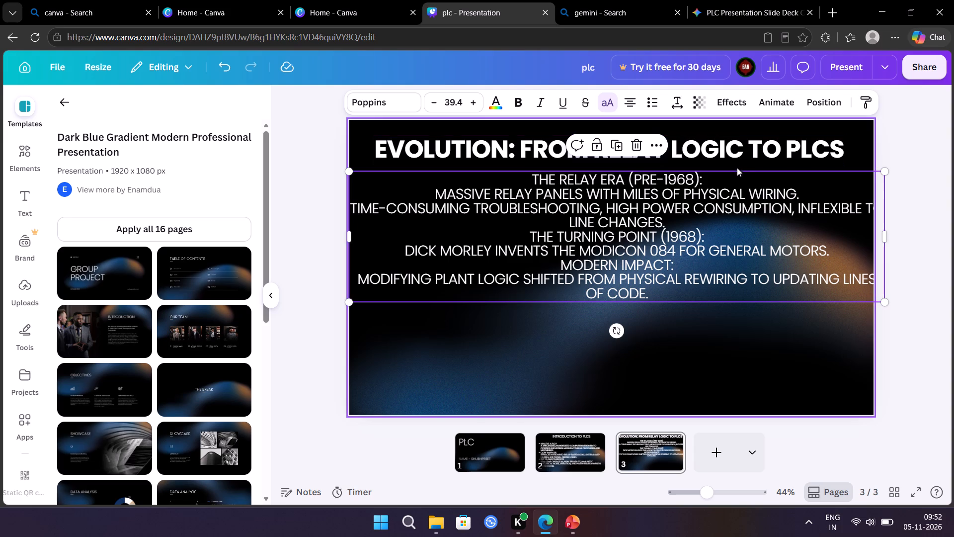
click(714, 303)
click(722, 288)
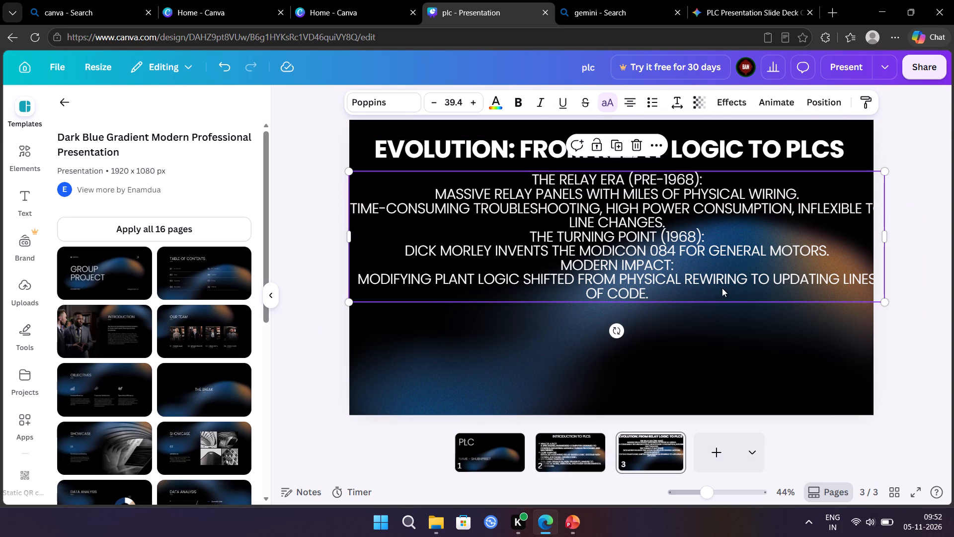
Move page 3's body text box down slightly to leave a clear gap beneath the title.
click(719, 304)
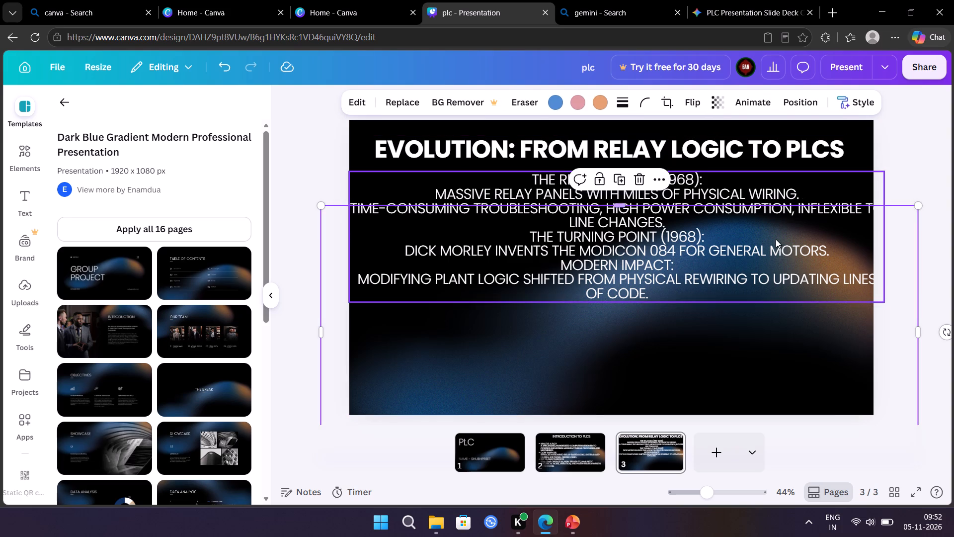
click(778, 226)
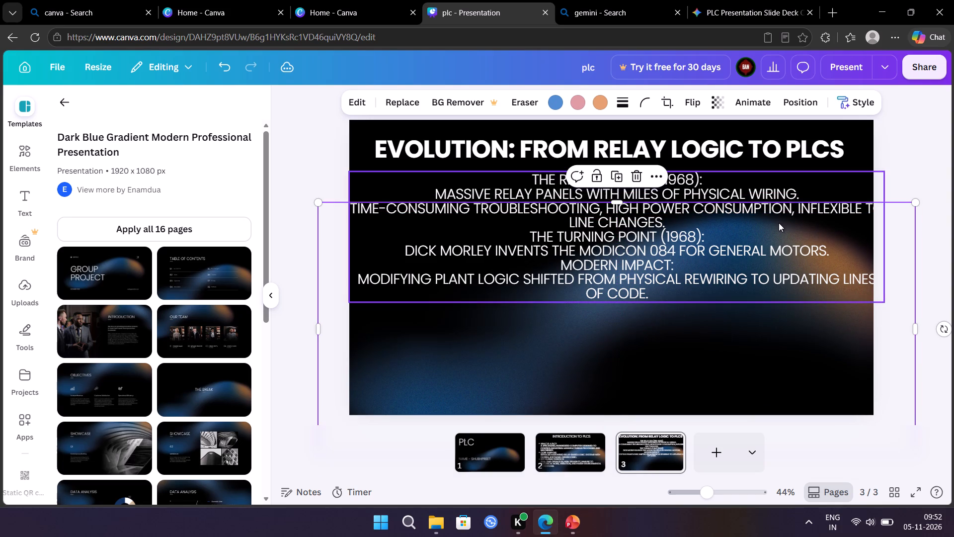
drag(805, 185, 805, 204)
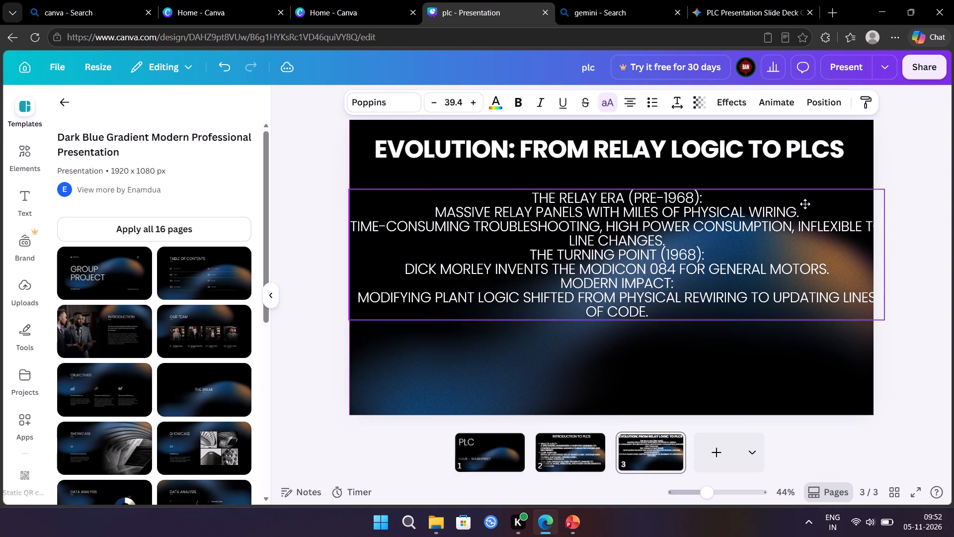
drag(805, 204, 805, 212)
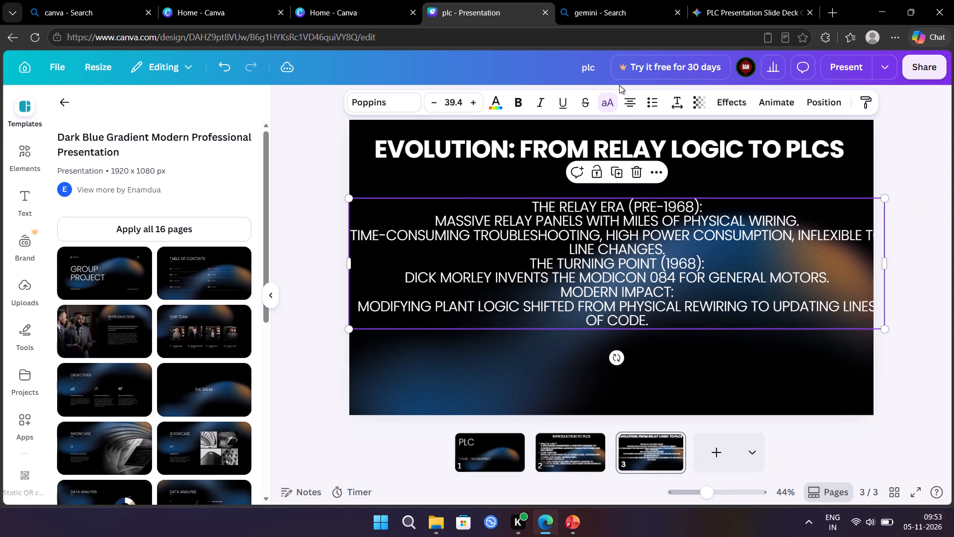
Left-align page 3's body text and format it as a bulleted list.
click(631, 99)
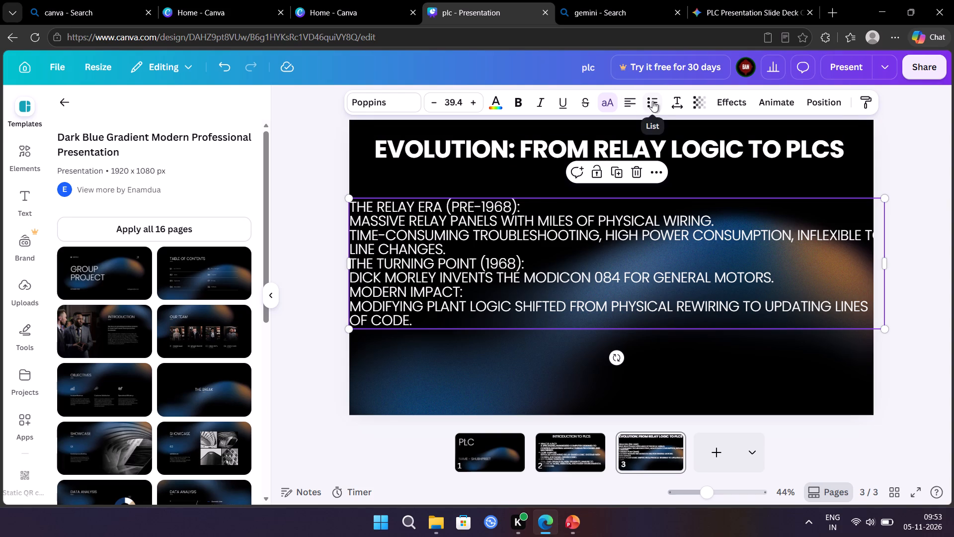
click(652, 101)
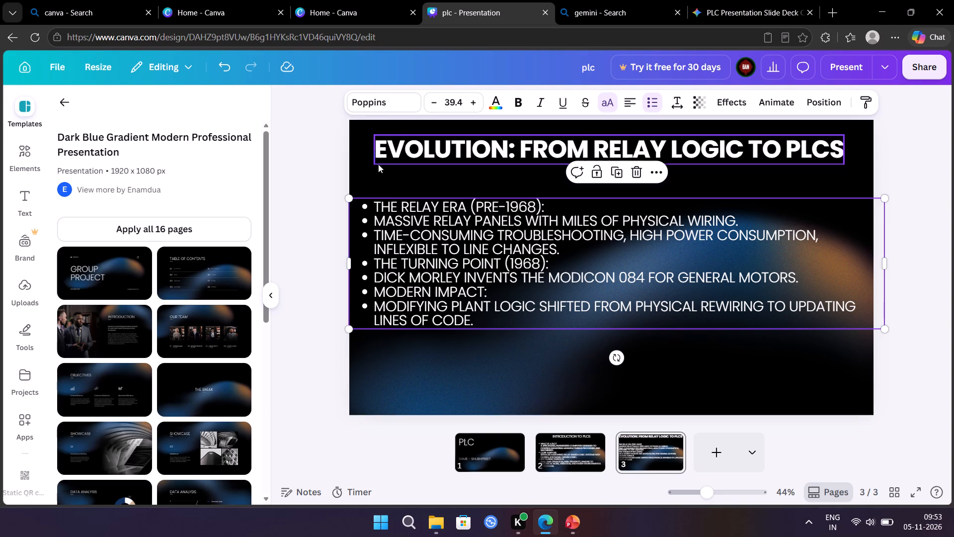
Remove the bullet from the "Massive relay panels with miles of physical wiring" line and indent it with spaces under "The Relay Era".
click(358, 219)
click(368, 220)
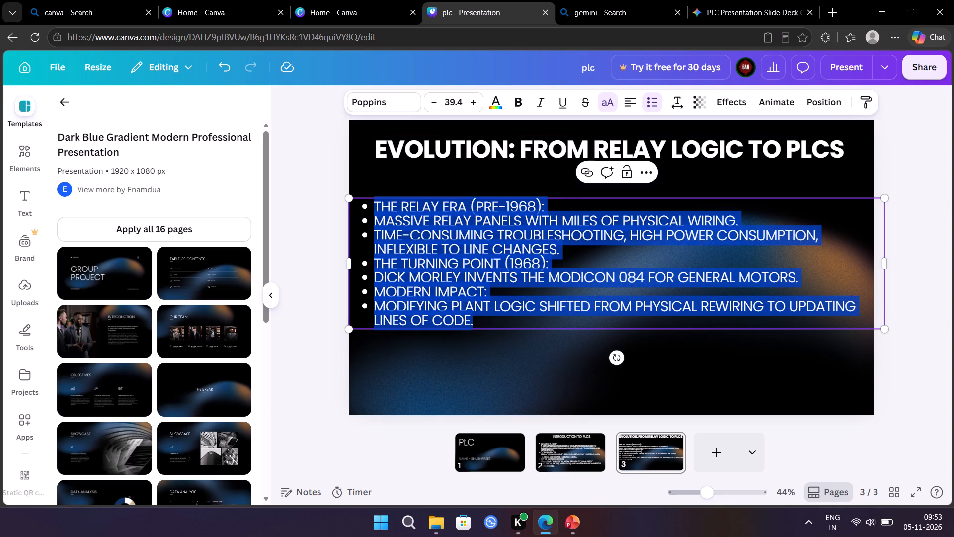
key(space)
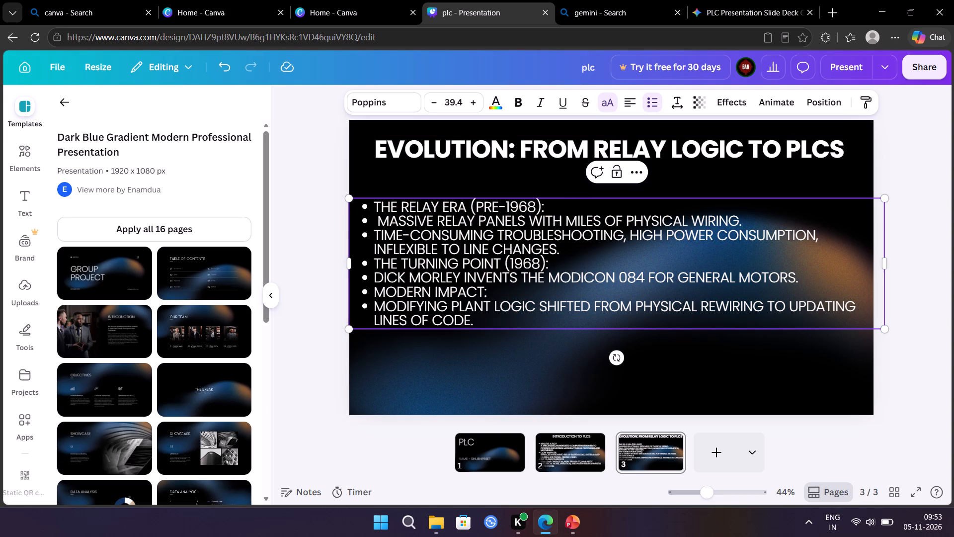
key(BackSpace)
key(BackSpace)
key(space)
key(space)
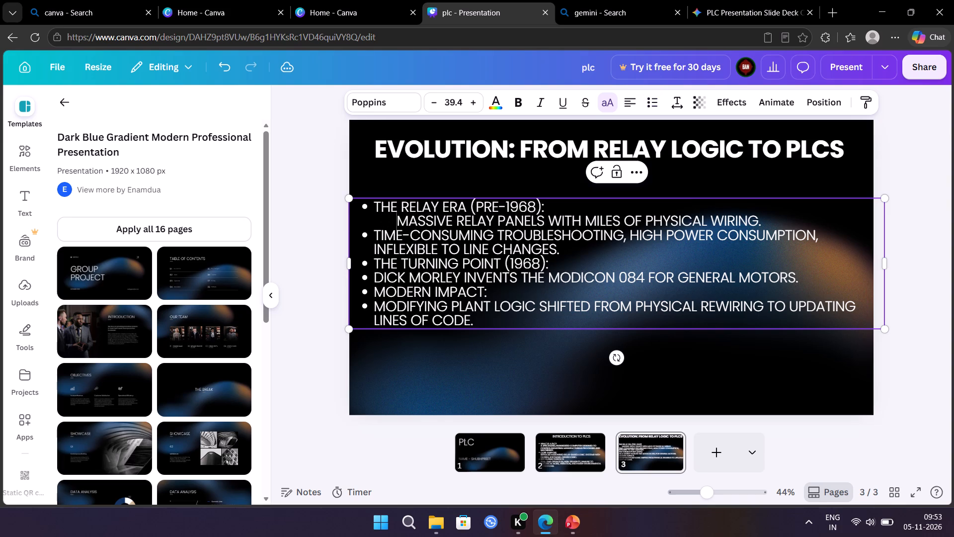
Remove the bullet from the "Time-consuming troubleshooting" line and indent it with spaces to align with the line above.
click(370, 235)
key(BackSpace)
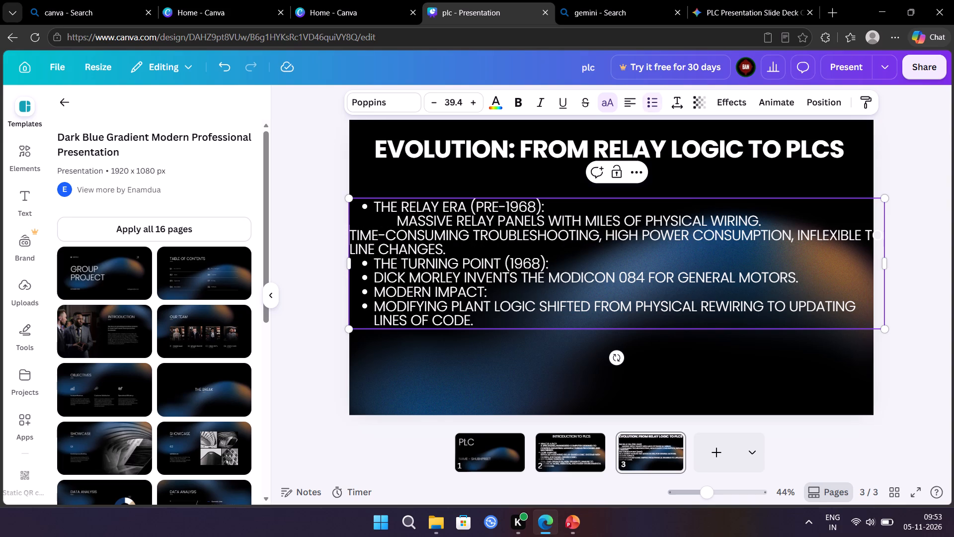
key(space)
key(space)
key(space)
key(space)
key(space)
key(space)
key(space)
key(space)
key(space)
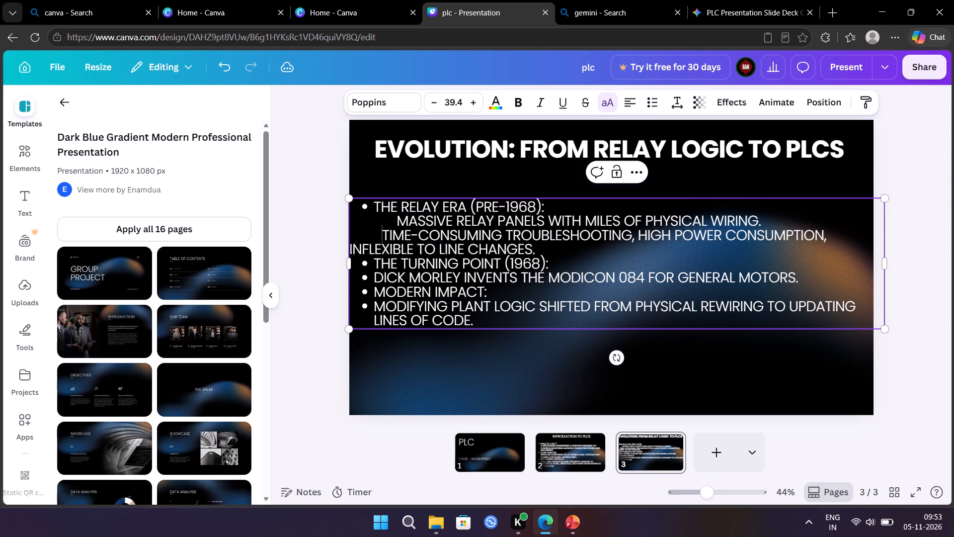
key(space)
key(space)
key(space)
key(space)
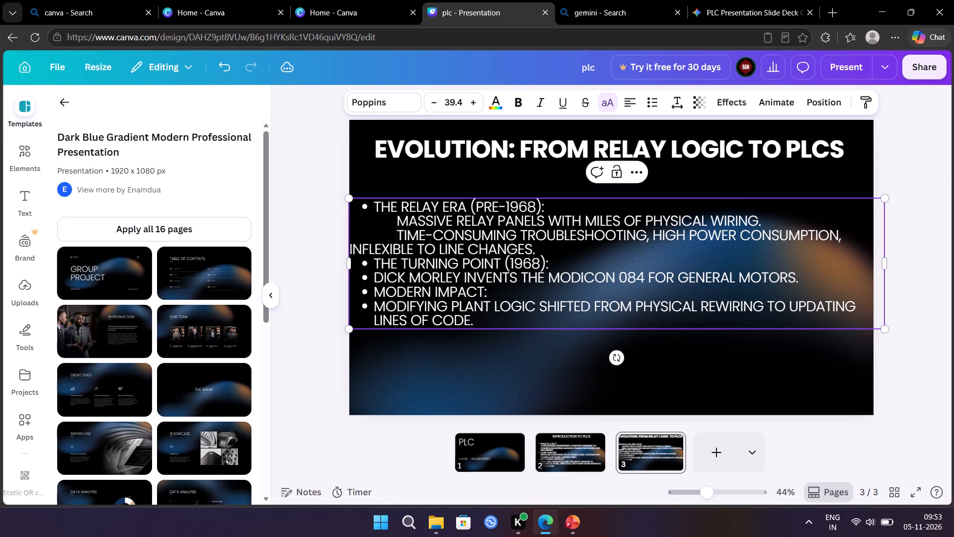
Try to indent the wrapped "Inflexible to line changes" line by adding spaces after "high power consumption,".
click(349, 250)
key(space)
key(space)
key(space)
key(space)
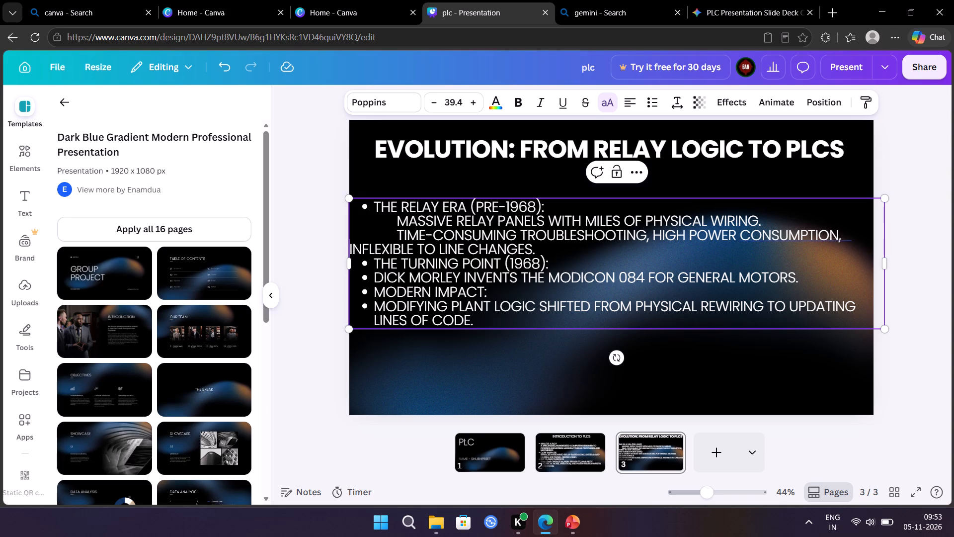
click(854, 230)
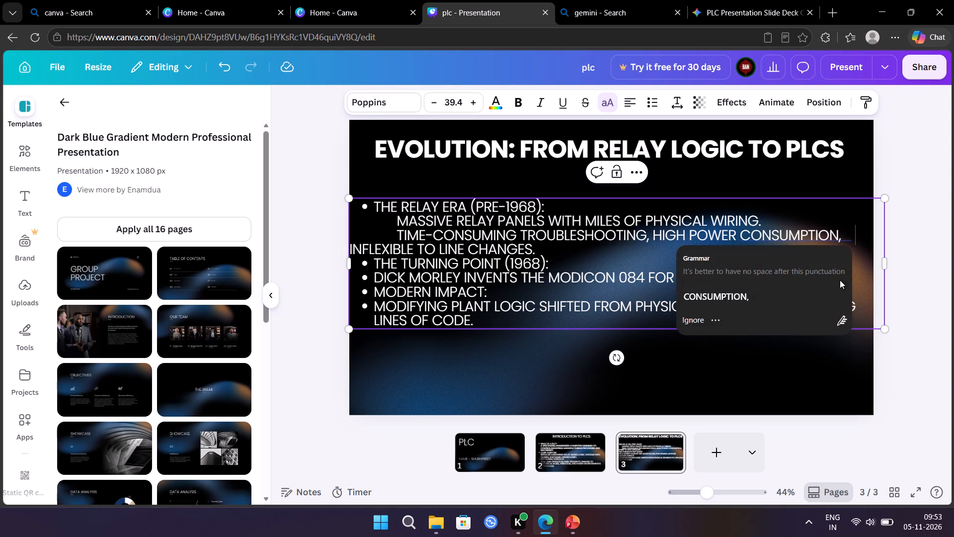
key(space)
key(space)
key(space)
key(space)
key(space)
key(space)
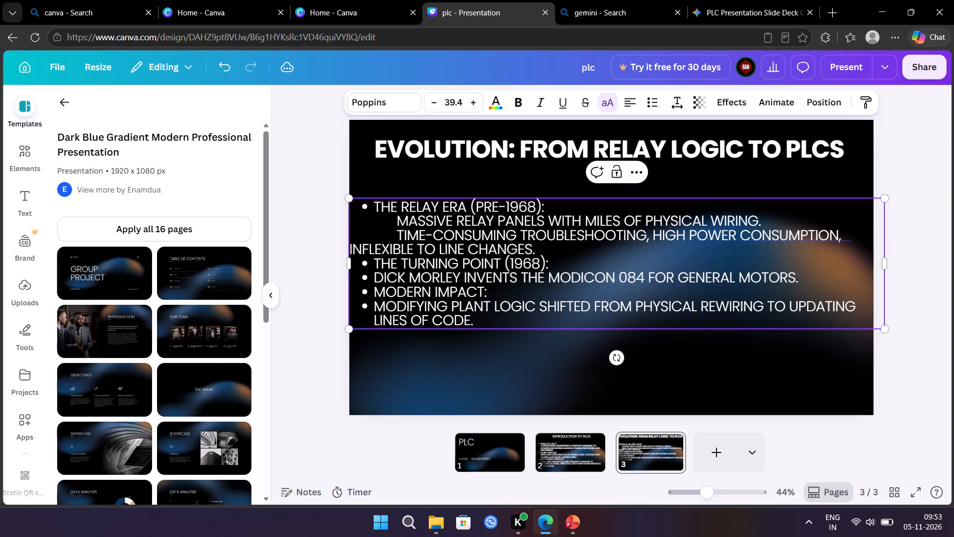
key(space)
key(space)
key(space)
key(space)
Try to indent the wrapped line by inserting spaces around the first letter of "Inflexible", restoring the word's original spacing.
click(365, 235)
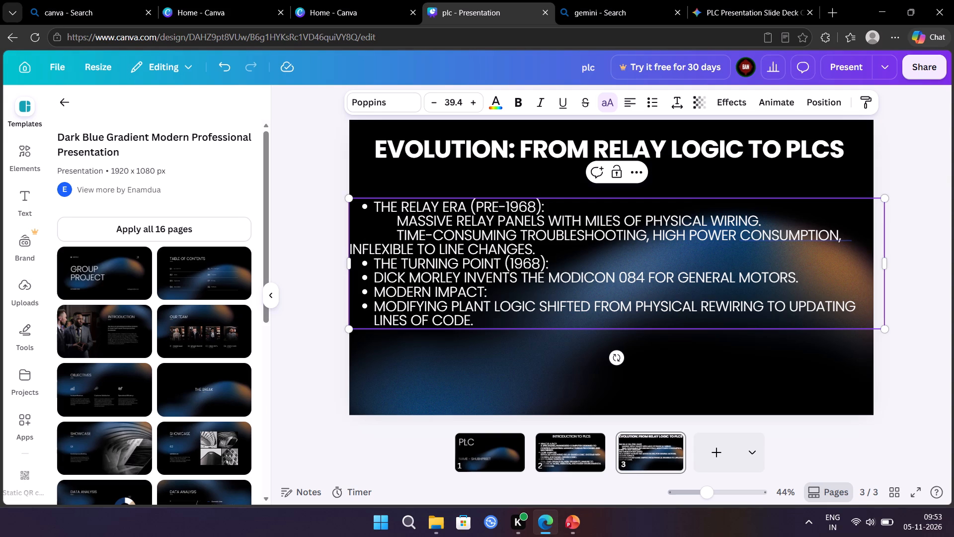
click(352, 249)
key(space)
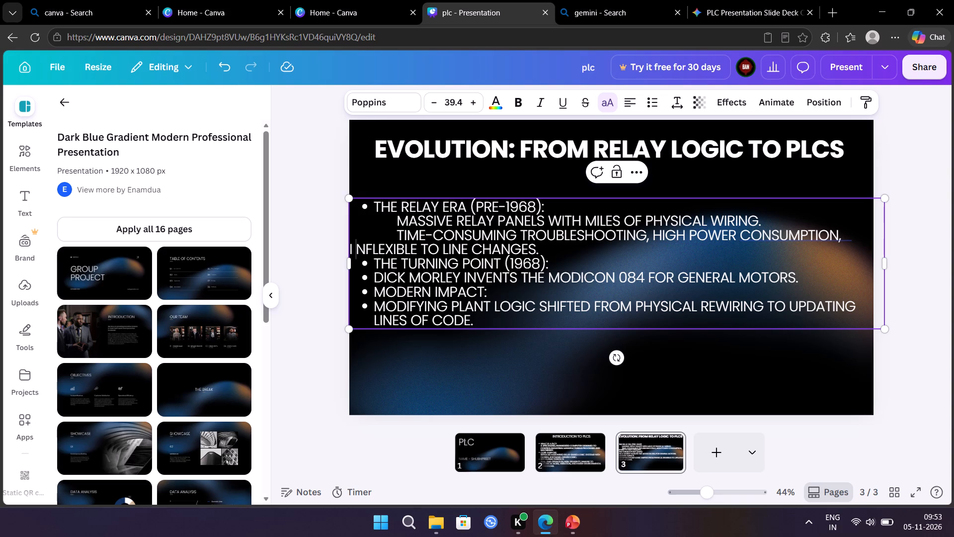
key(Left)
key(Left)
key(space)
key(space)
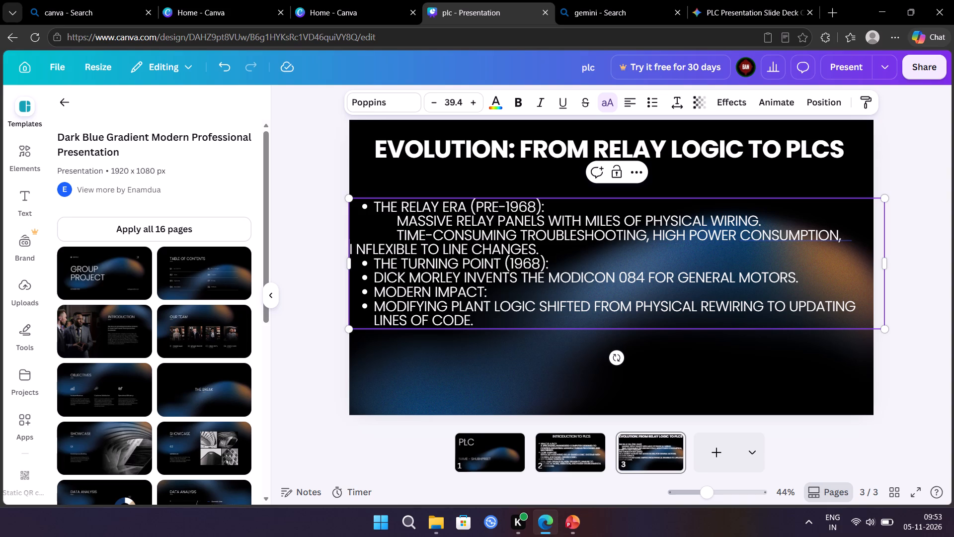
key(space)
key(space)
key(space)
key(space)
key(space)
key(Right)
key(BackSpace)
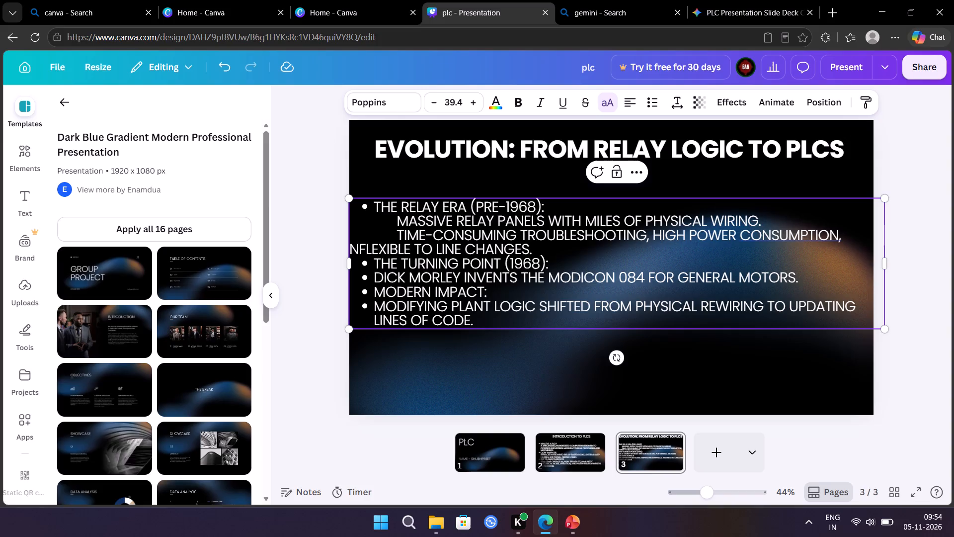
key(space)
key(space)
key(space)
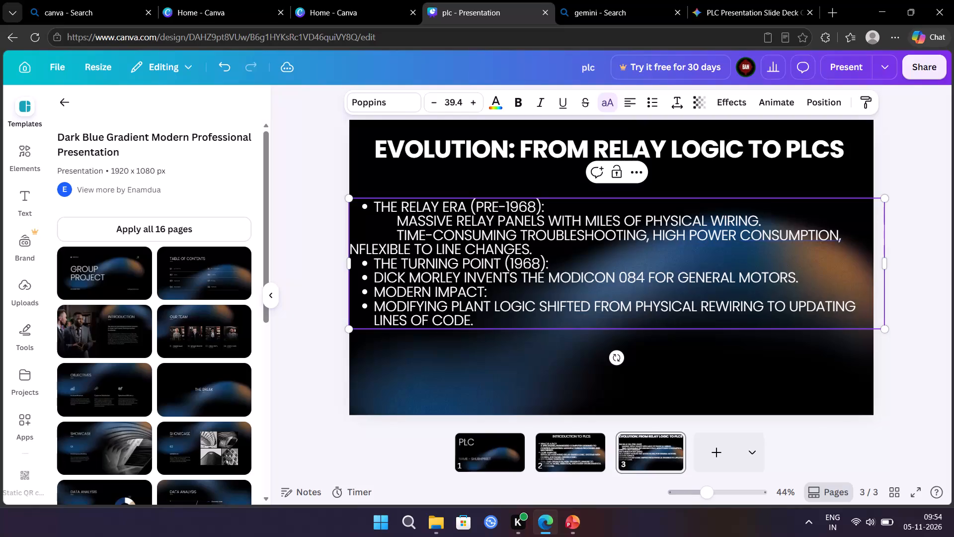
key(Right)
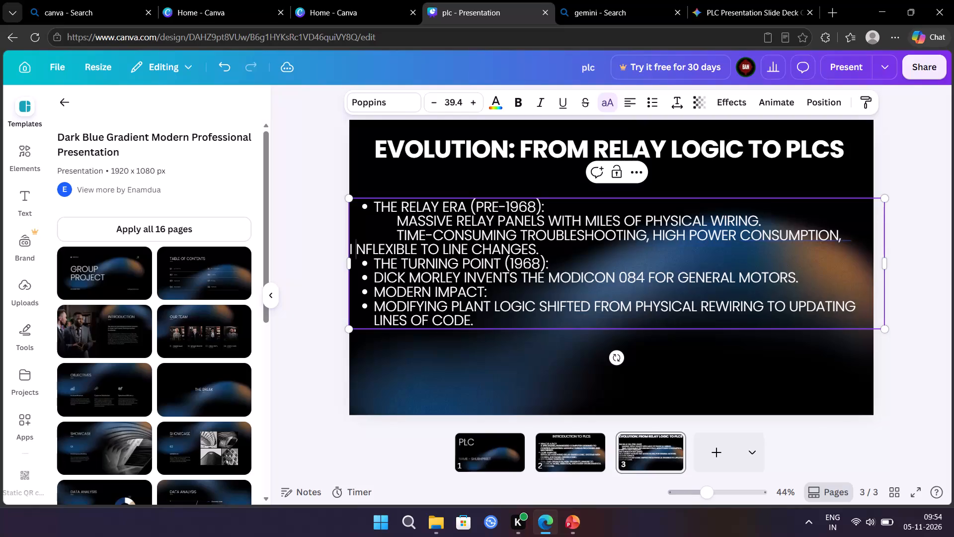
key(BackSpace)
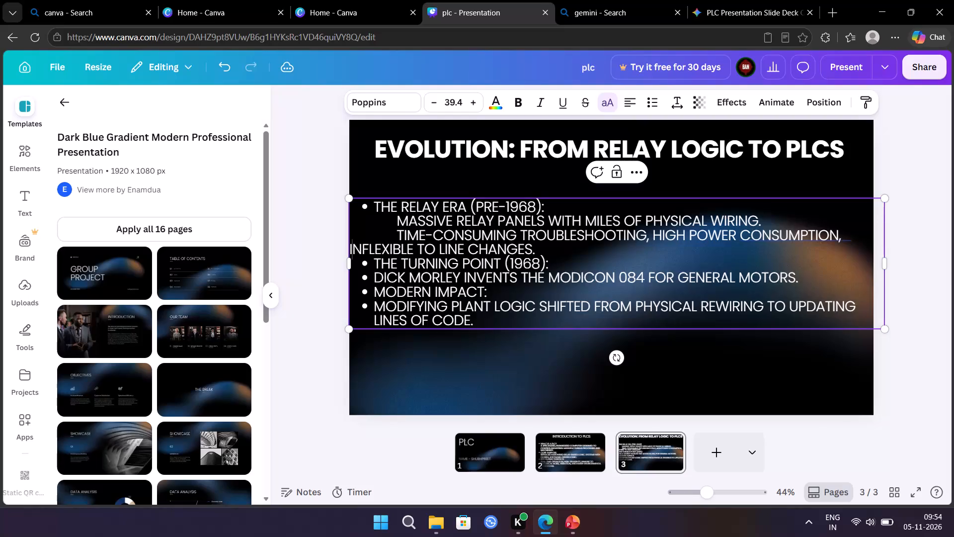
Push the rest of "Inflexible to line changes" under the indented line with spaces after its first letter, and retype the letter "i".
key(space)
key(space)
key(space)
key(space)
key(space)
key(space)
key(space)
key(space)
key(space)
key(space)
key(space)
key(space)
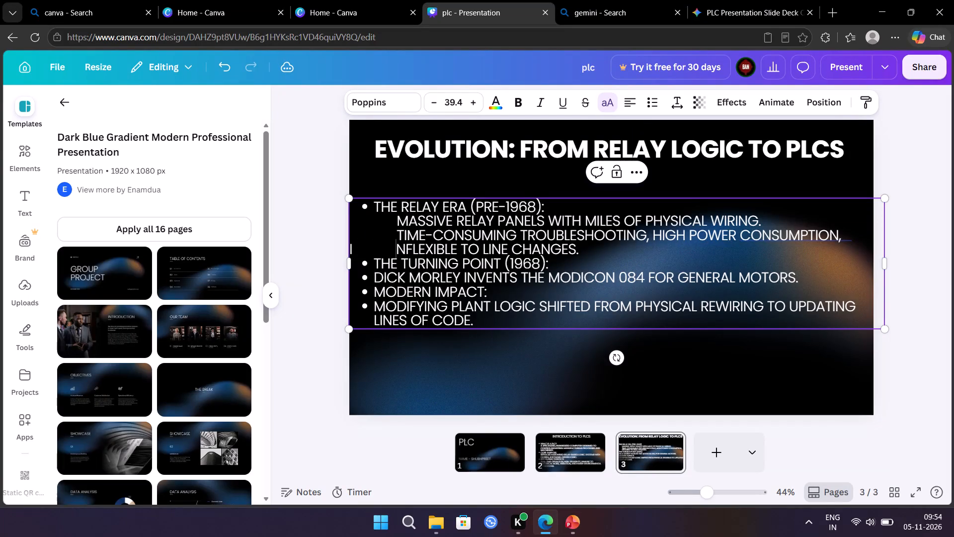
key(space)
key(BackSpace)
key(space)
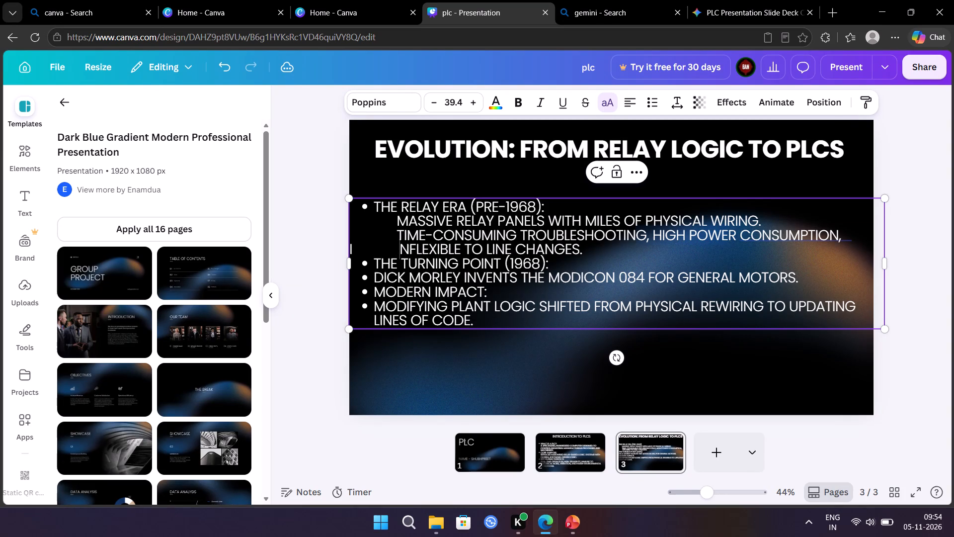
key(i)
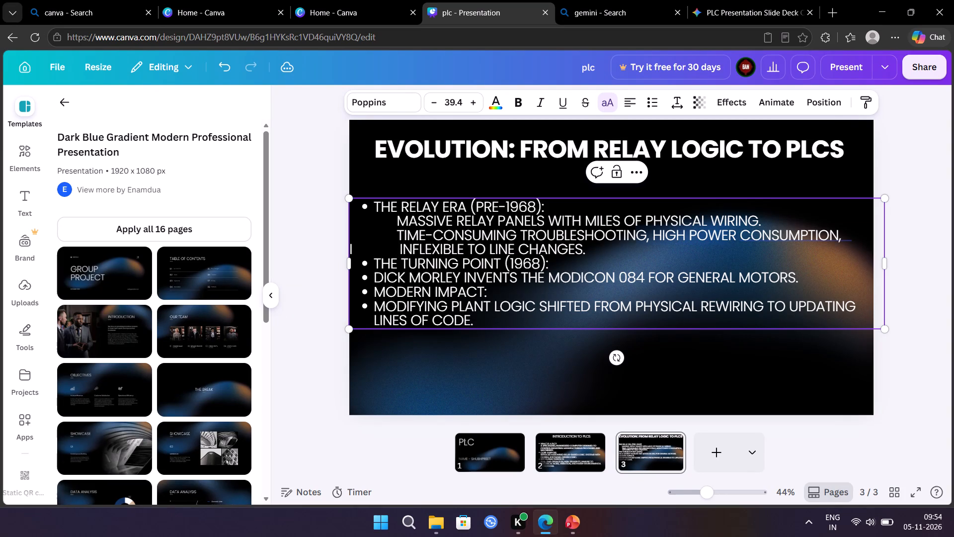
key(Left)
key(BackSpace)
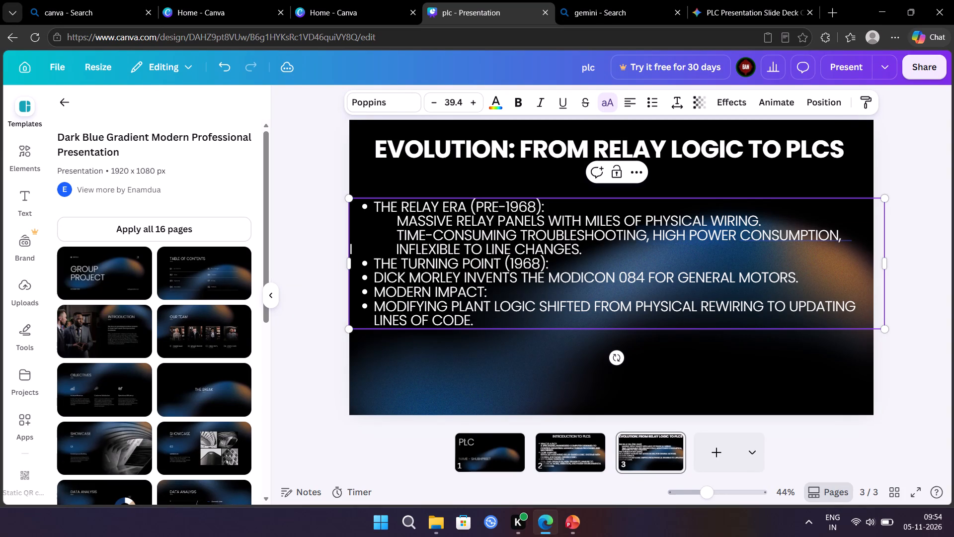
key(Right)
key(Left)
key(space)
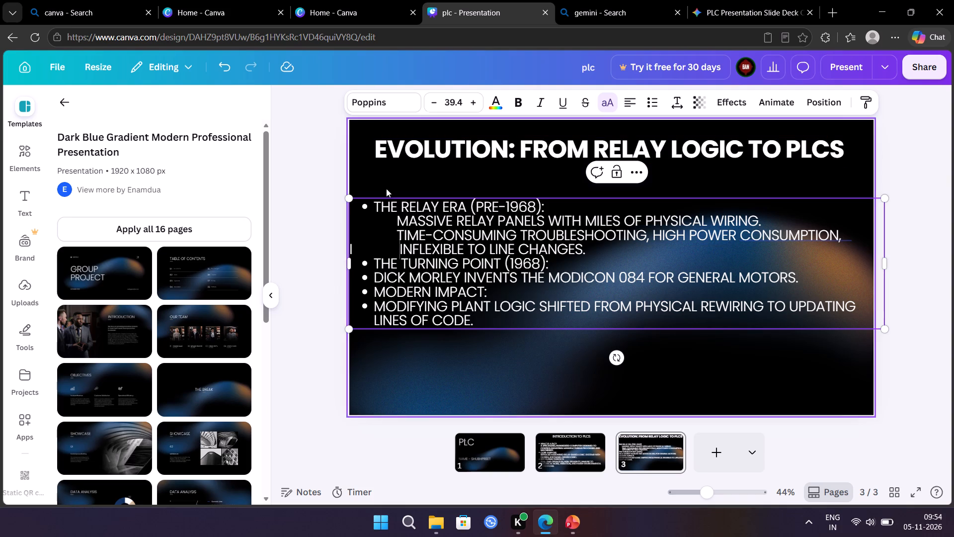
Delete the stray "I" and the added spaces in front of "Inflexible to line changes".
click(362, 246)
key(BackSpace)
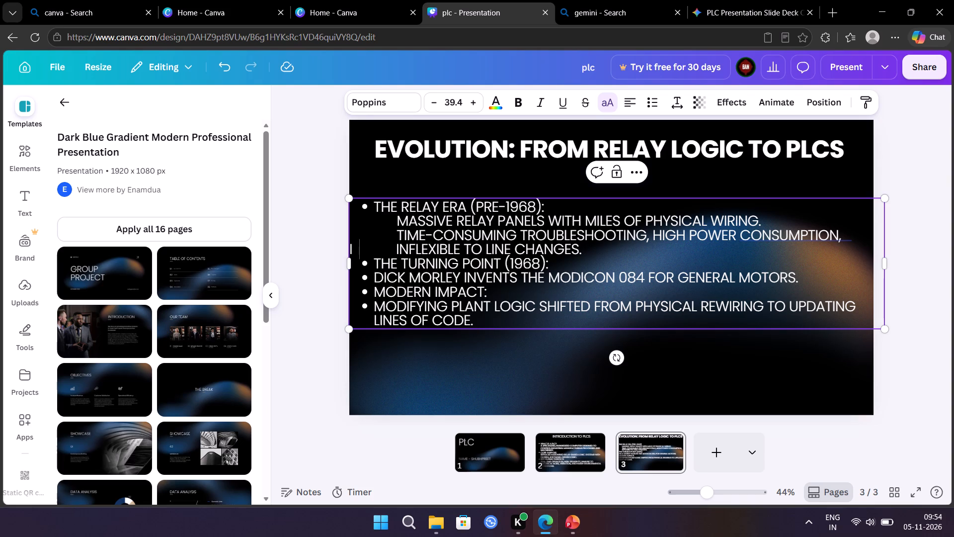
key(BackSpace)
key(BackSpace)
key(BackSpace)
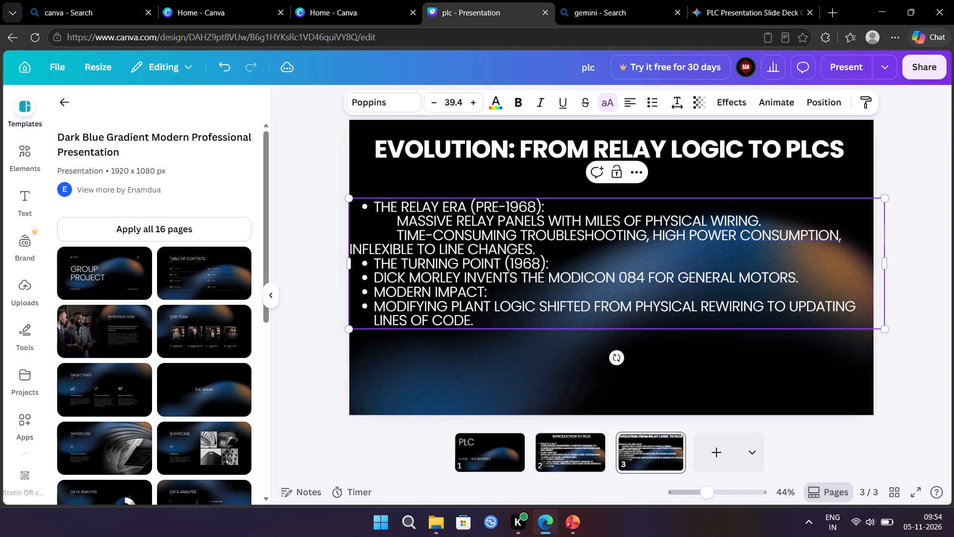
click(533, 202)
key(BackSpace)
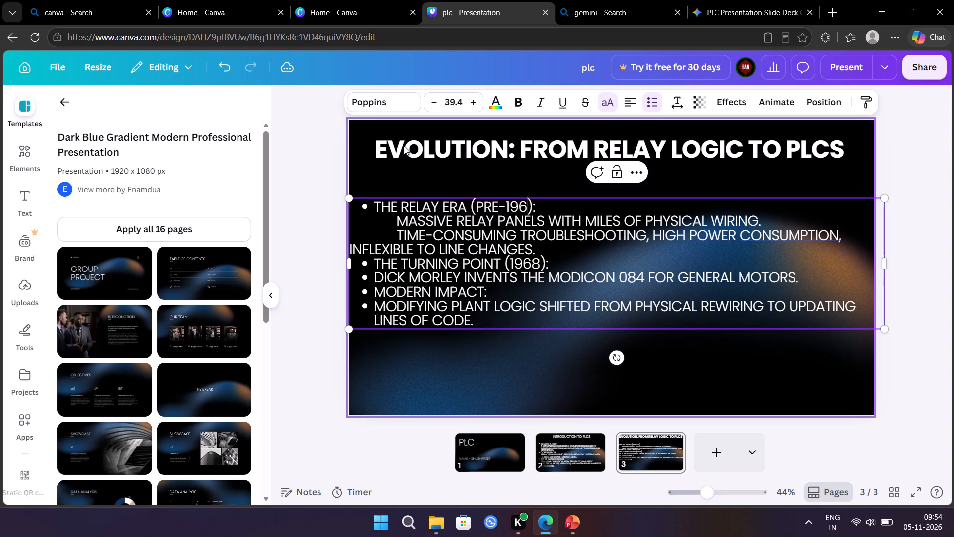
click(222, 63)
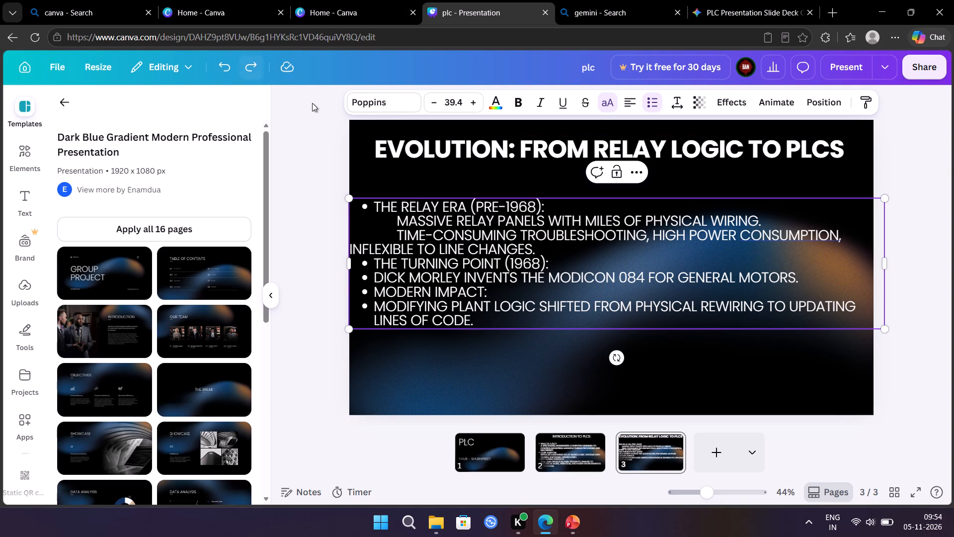
Undo the indents, bullets and left alignment of page 3's body text, back to plain centred lines.
click(230, 65)
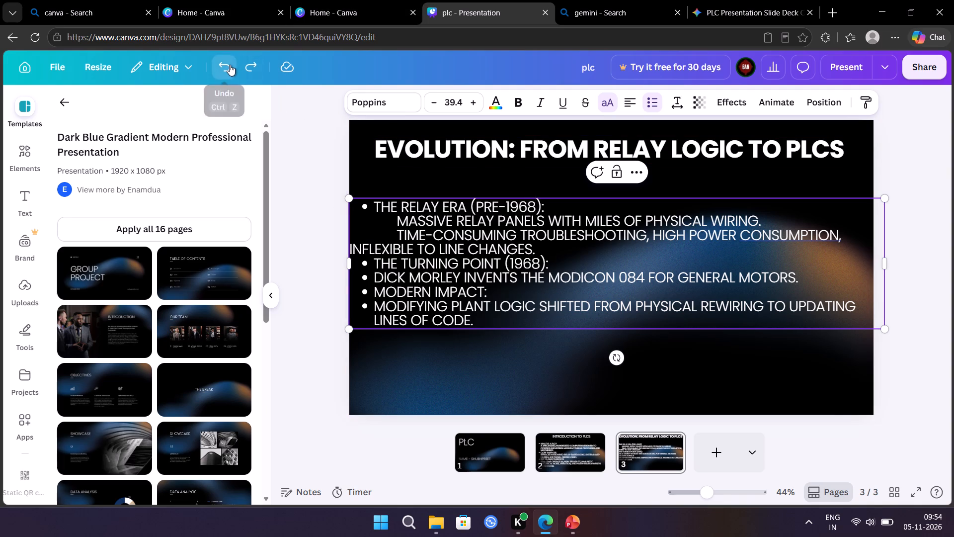
double_click(230, 65)
triple_click(230, 65)
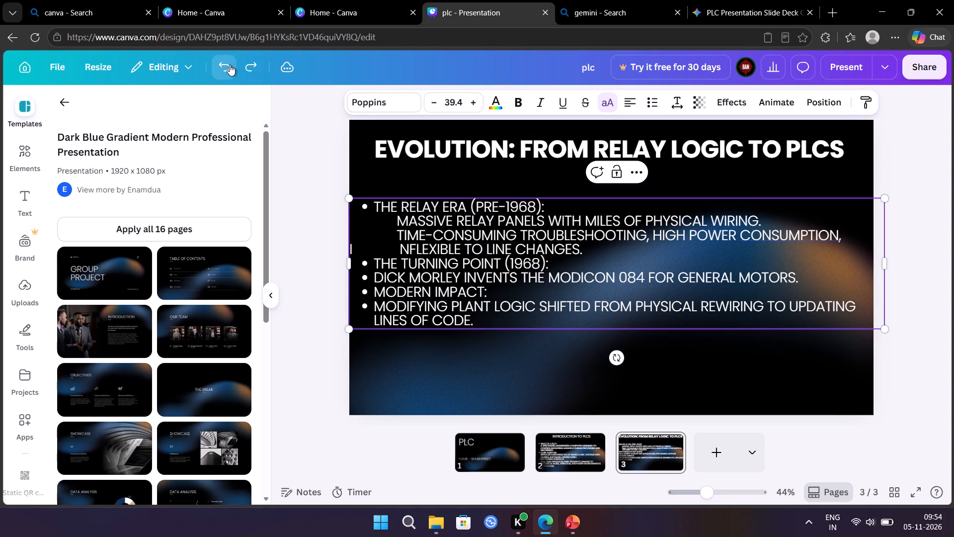
triple_click(230, 65)
triple_click(230, 65)
triple_click(230, 65)
triple_click(230, 65)
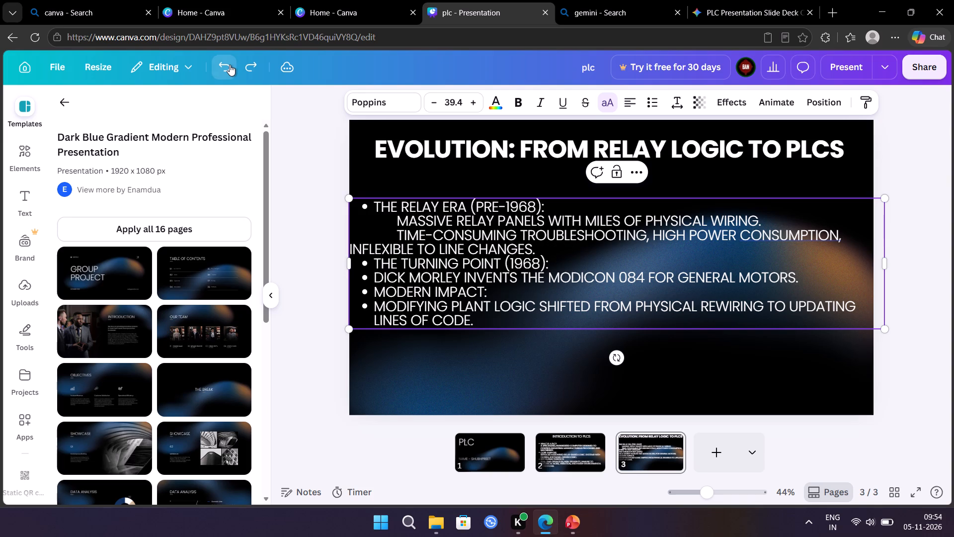
triple_click(230, 65)
triple_click(230, 65)
click(230, 65)
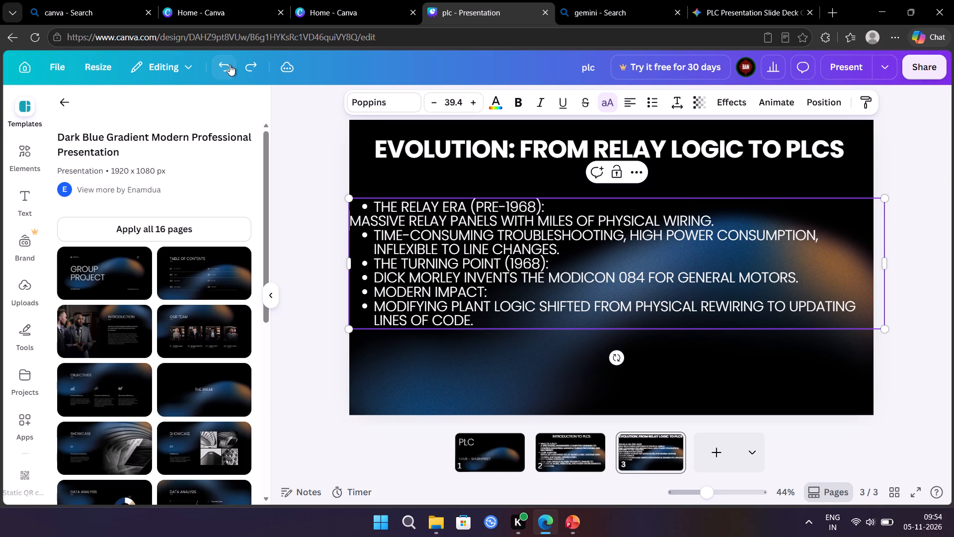
click(230, 65)
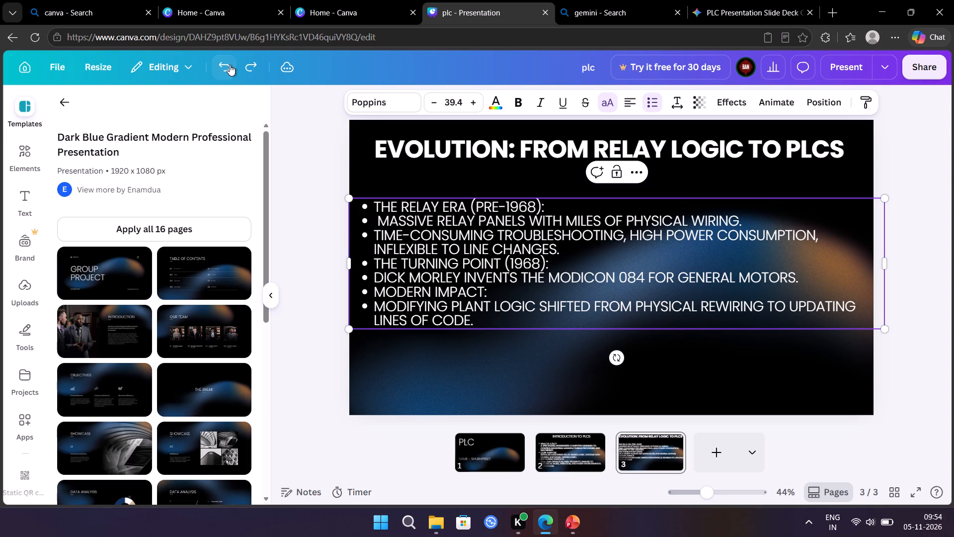
click(230, 65)
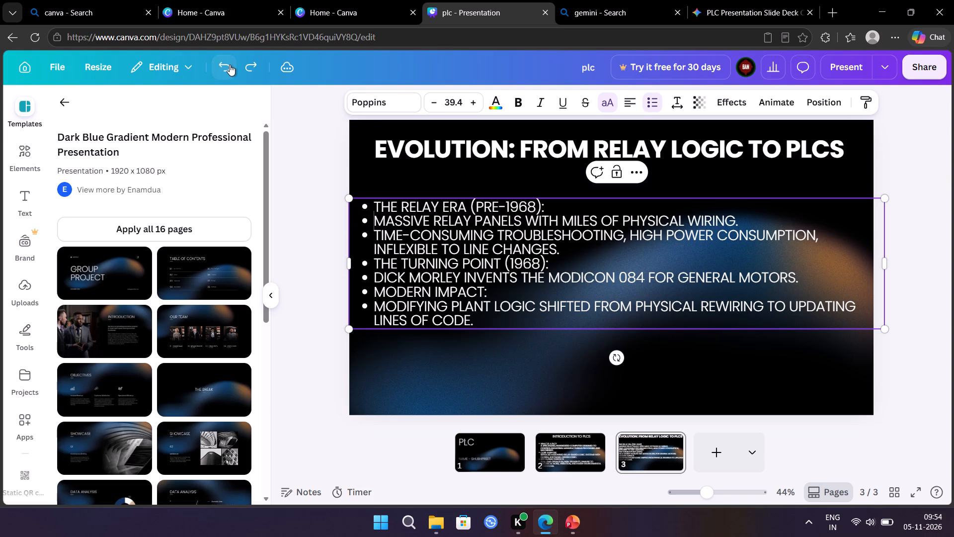
click(230, 65)
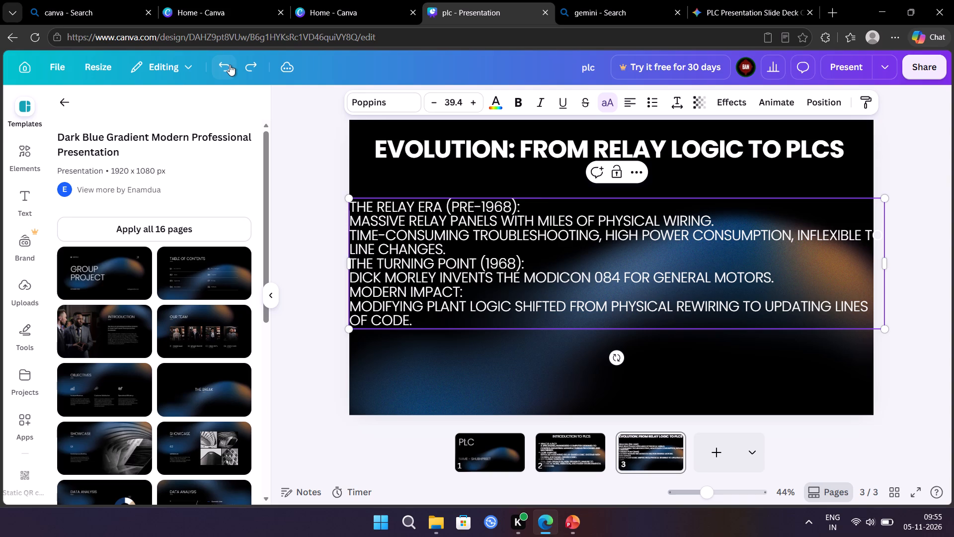
click(230, 65)
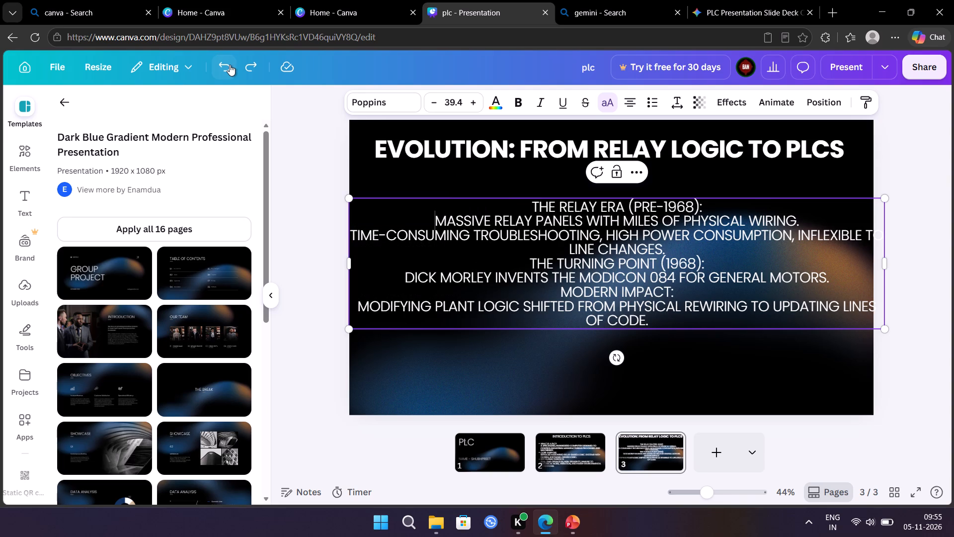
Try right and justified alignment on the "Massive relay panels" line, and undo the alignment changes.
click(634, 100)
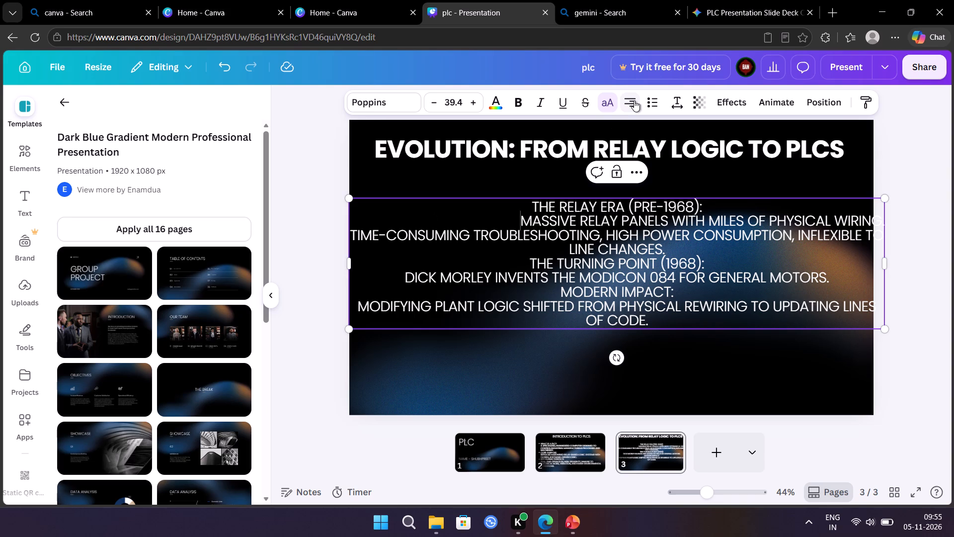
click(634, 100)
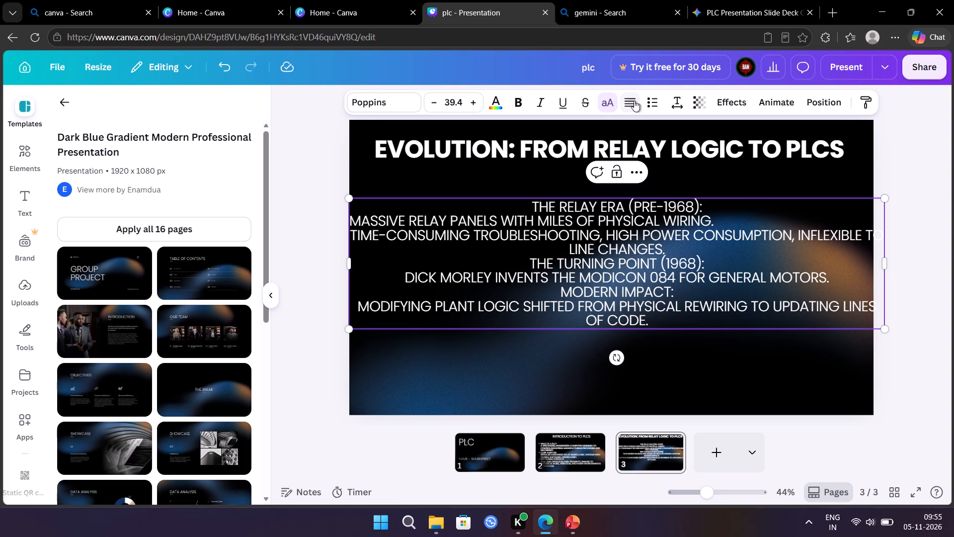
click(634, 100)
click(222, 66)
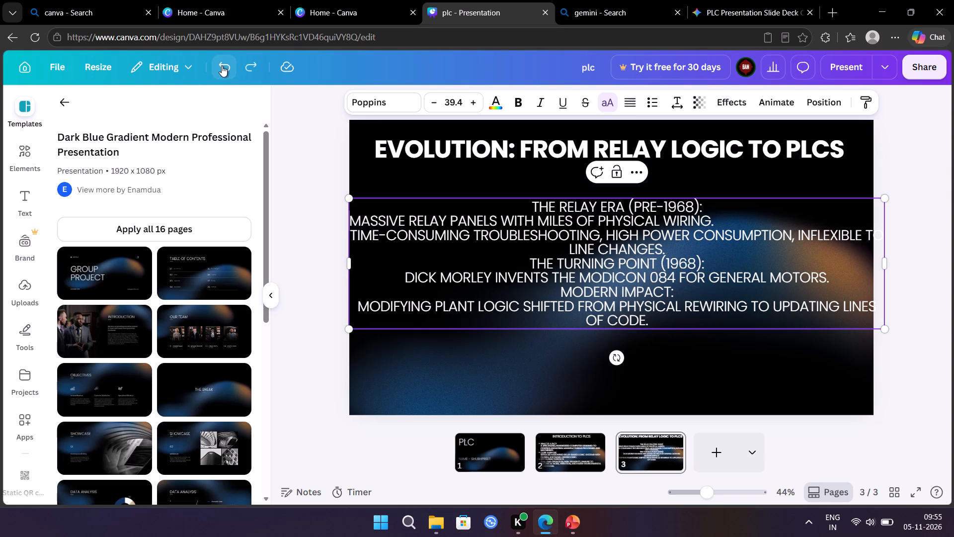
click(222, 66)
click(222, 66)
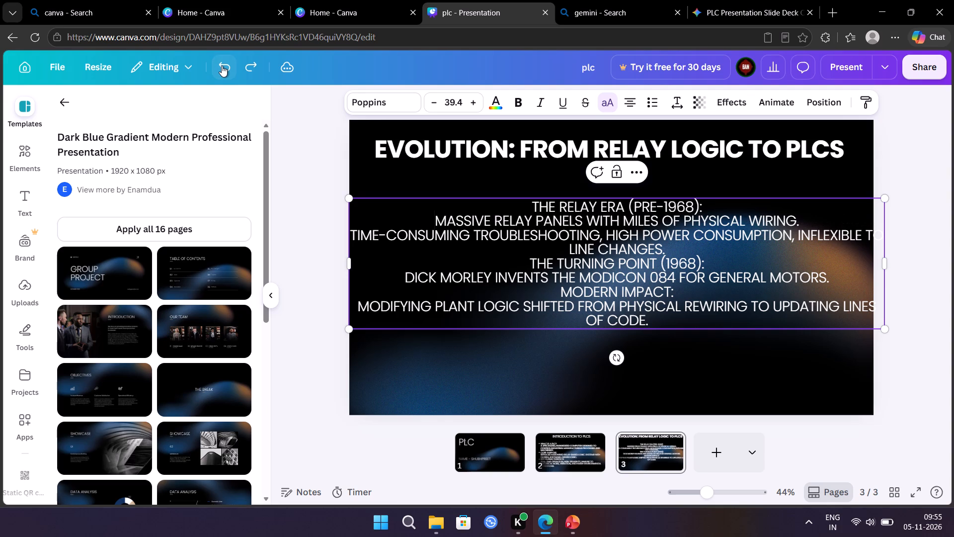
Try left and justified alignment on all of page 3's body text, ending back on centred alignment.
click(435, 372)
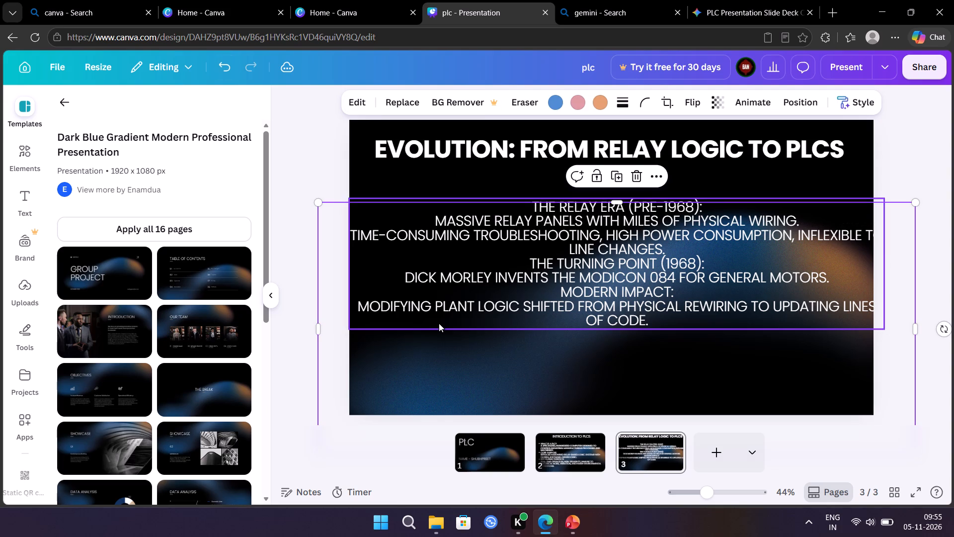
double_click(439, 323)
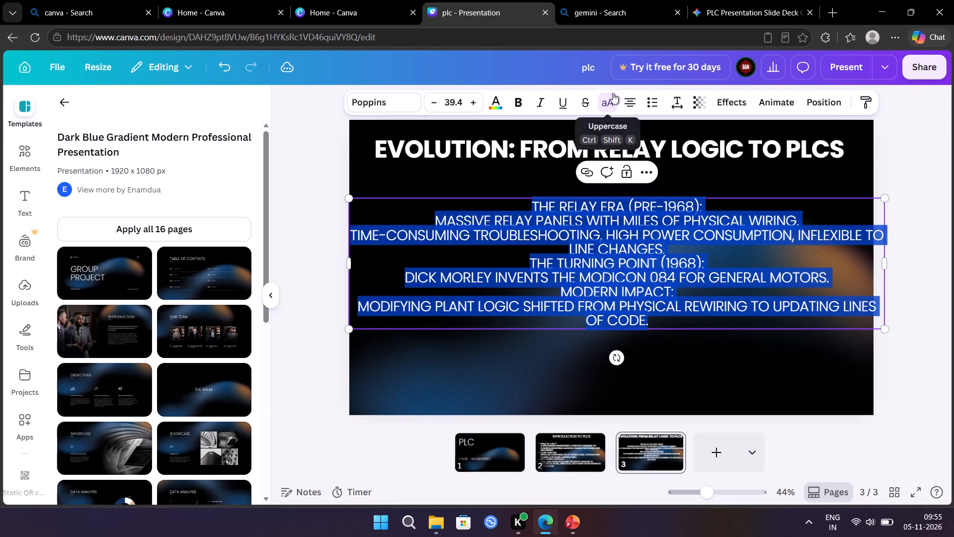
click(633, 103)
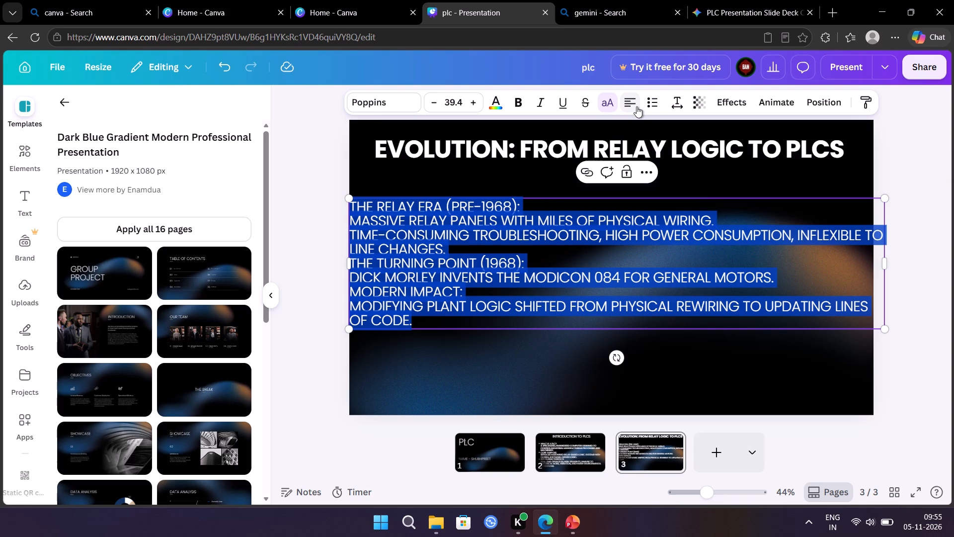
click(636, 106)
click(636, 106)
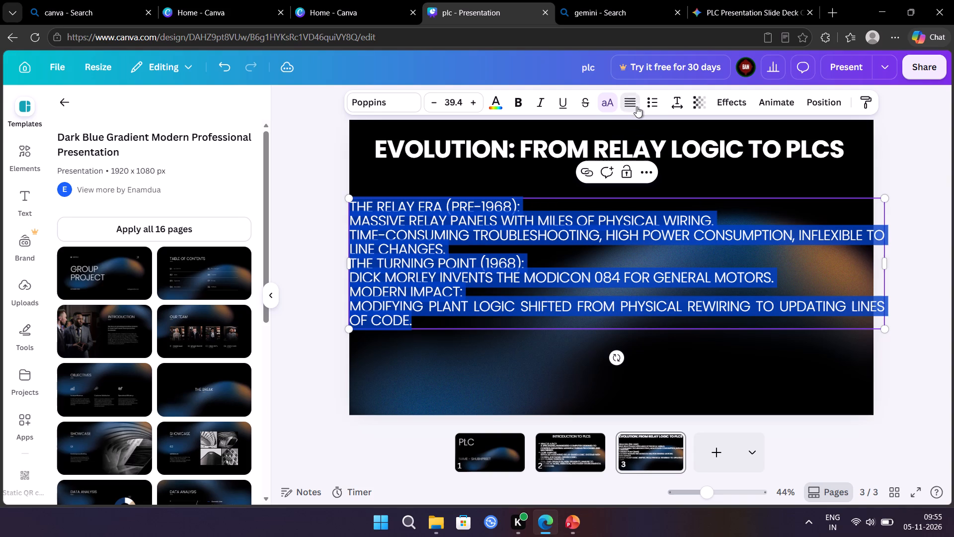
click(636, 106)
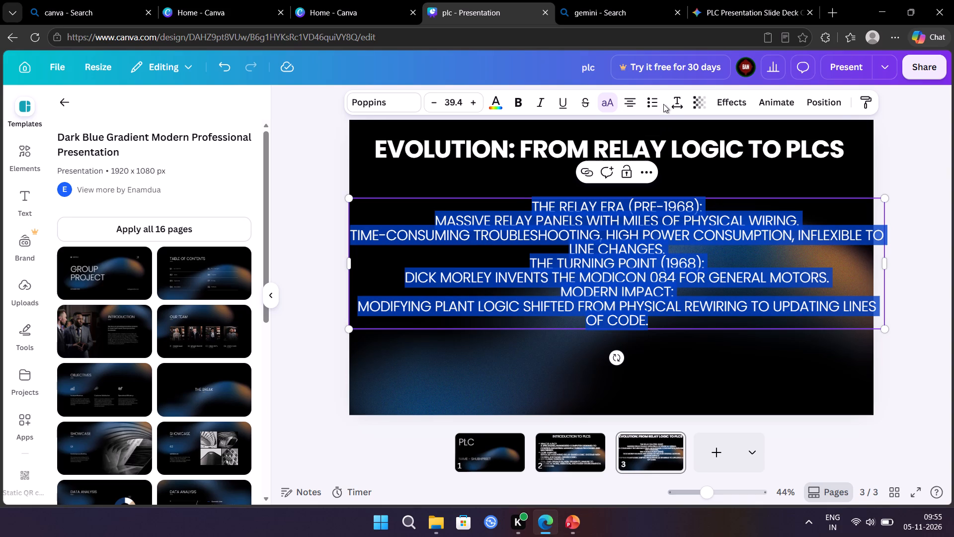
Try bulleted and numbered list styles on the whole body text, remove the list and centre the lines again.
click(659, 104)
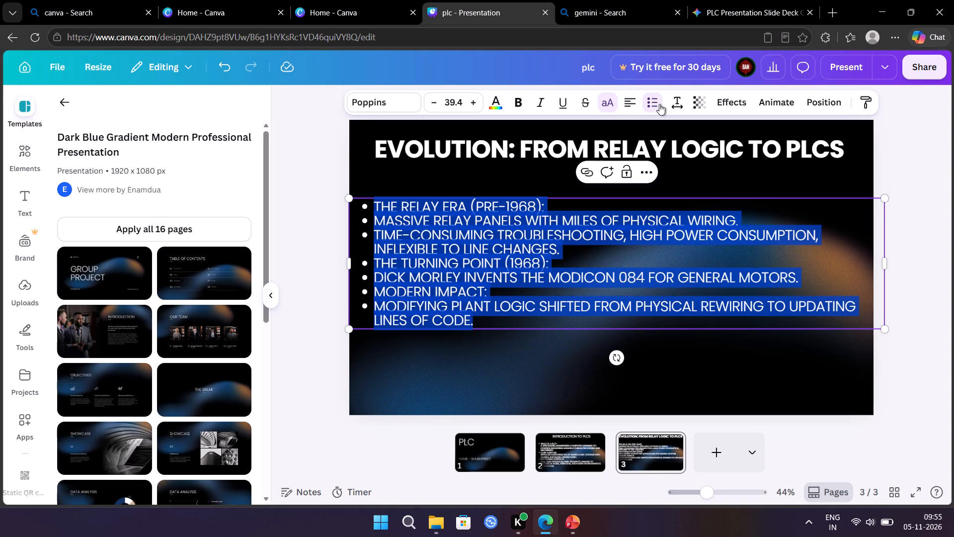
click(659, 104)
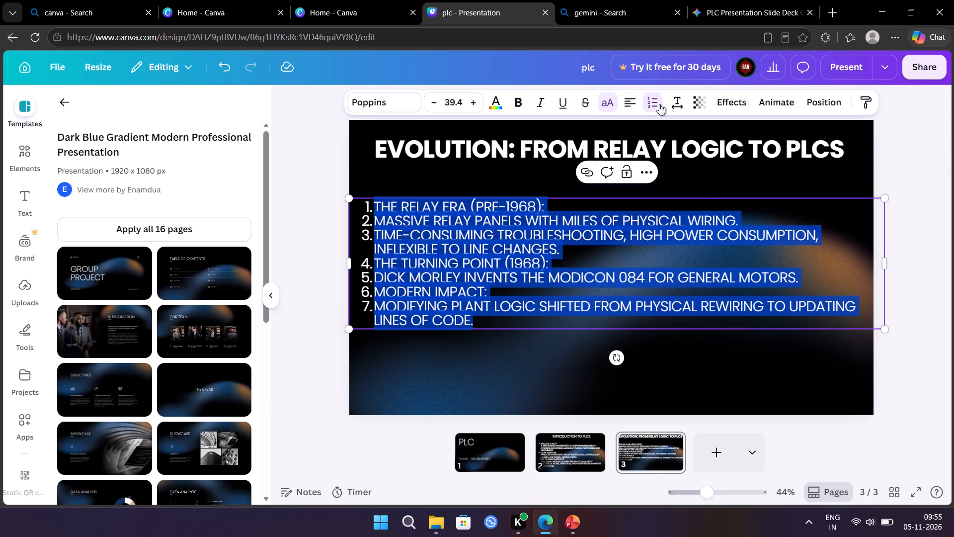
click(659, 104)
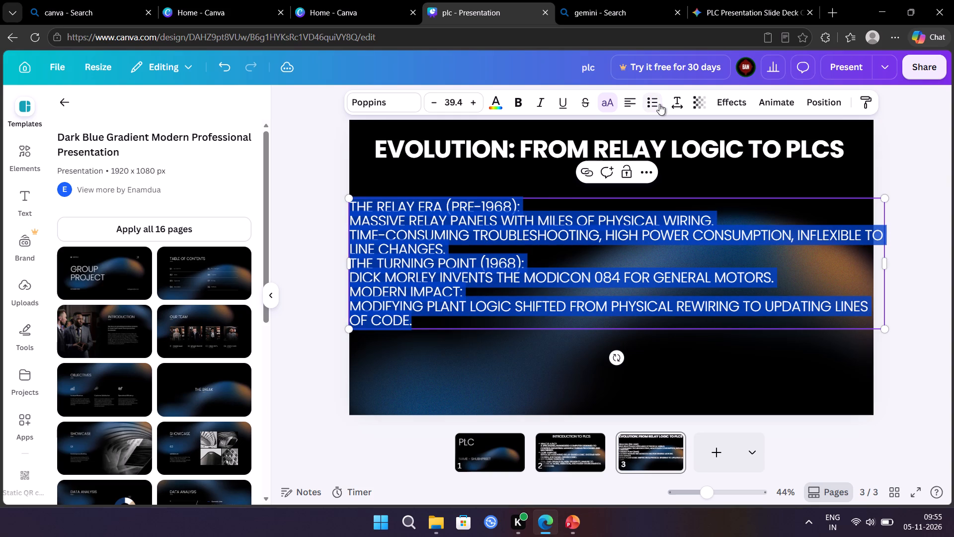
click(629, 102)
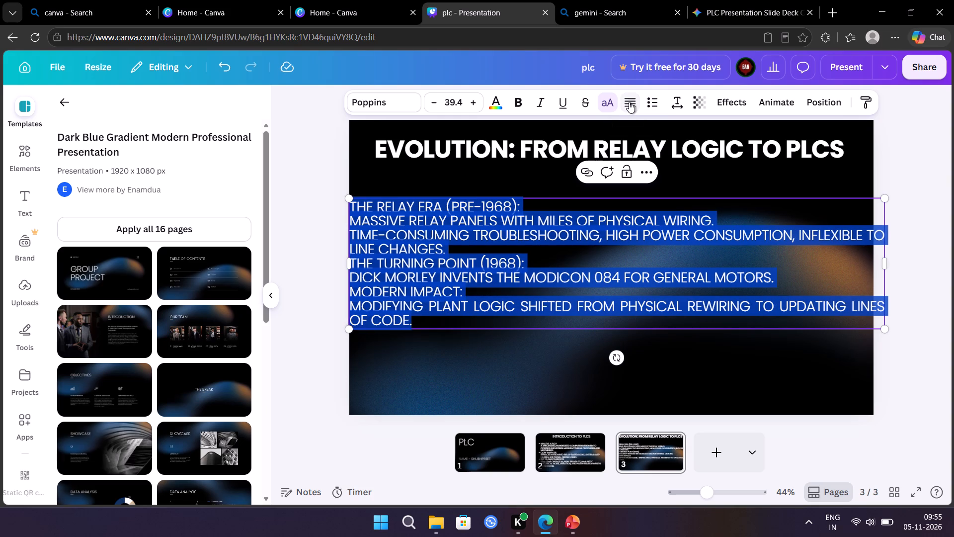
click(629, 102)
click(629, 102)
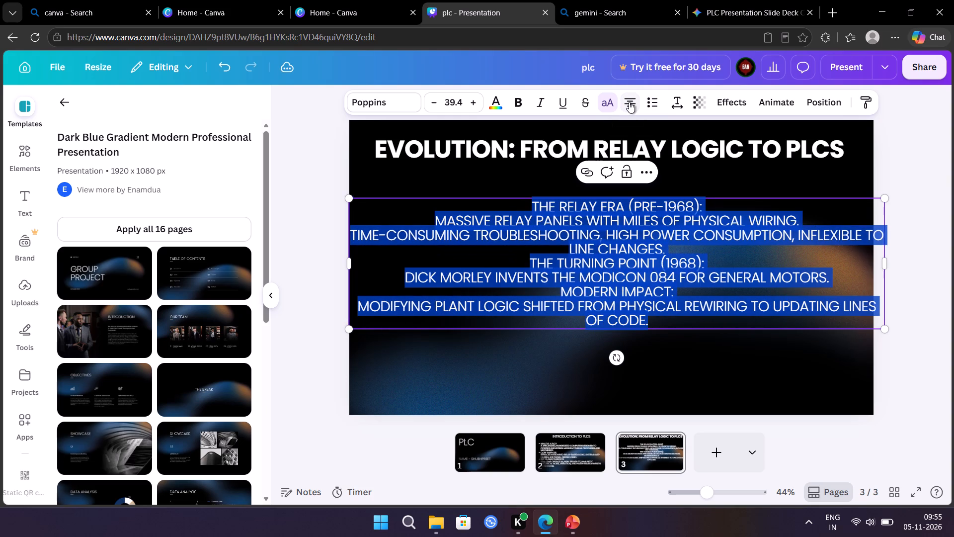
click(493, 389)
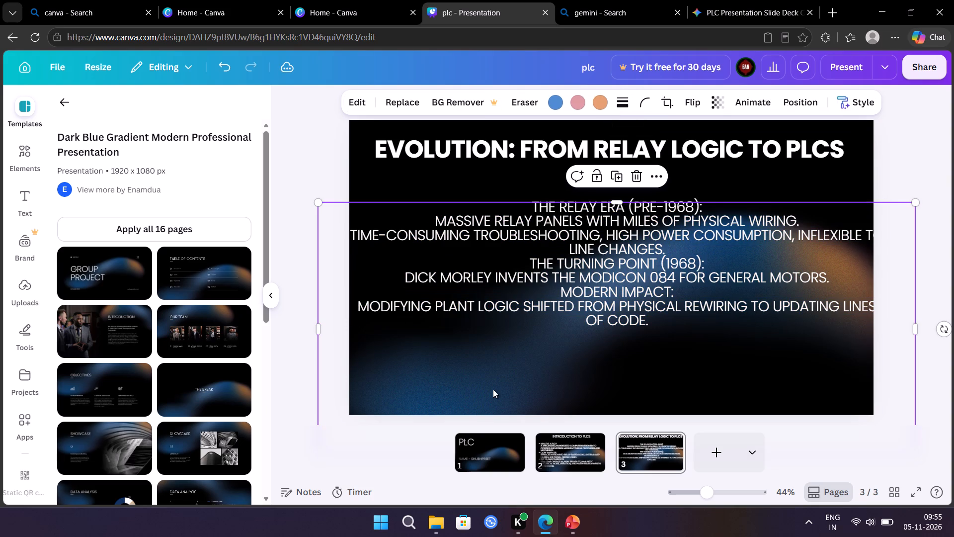
Increase the font size of page 3's body text to 45.4.
click(661, 325)
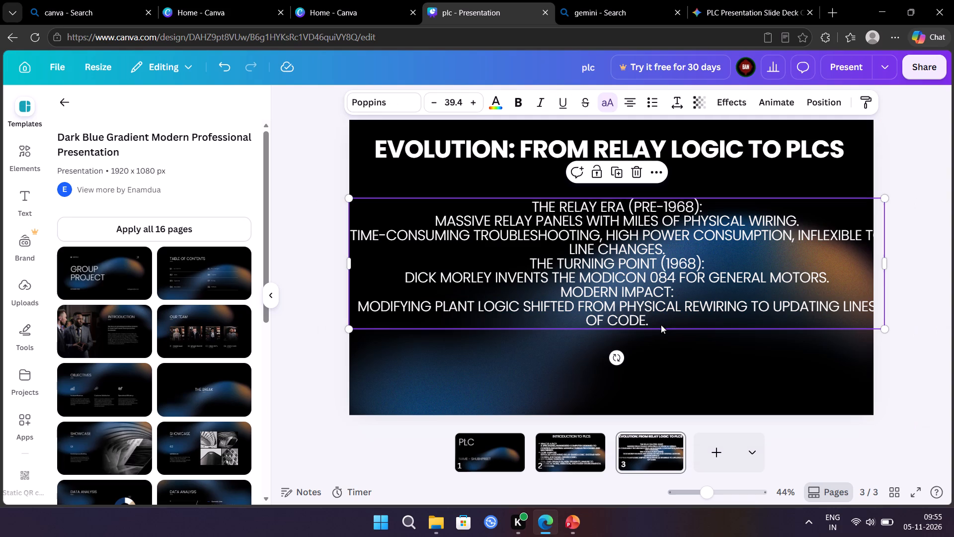
triple_click(475, 102)
double_click(475, 102)
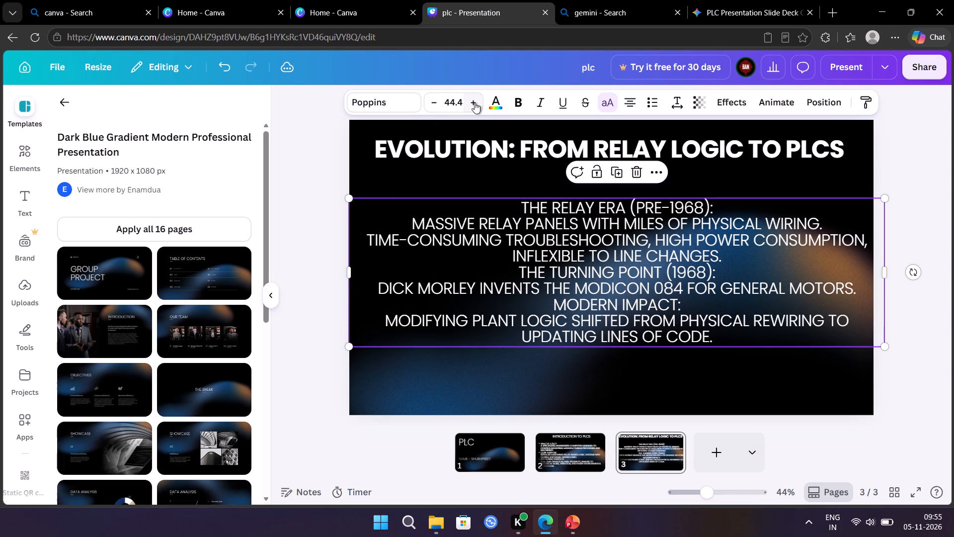
click(475, 102)
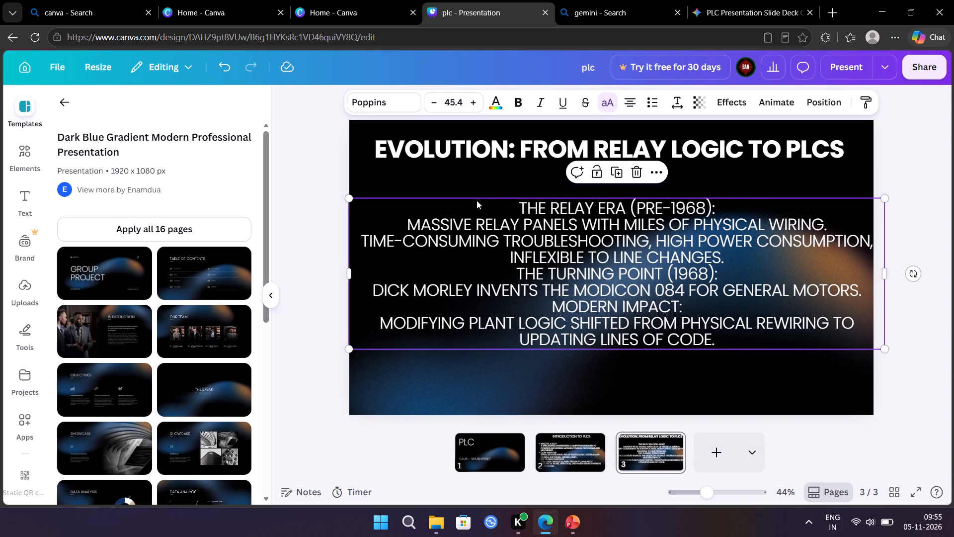
Move the body text box slightly up and to the left beneath the "Evolution: From Relay Logic to PLCs" title.
drag(474, 204, 468, 208)
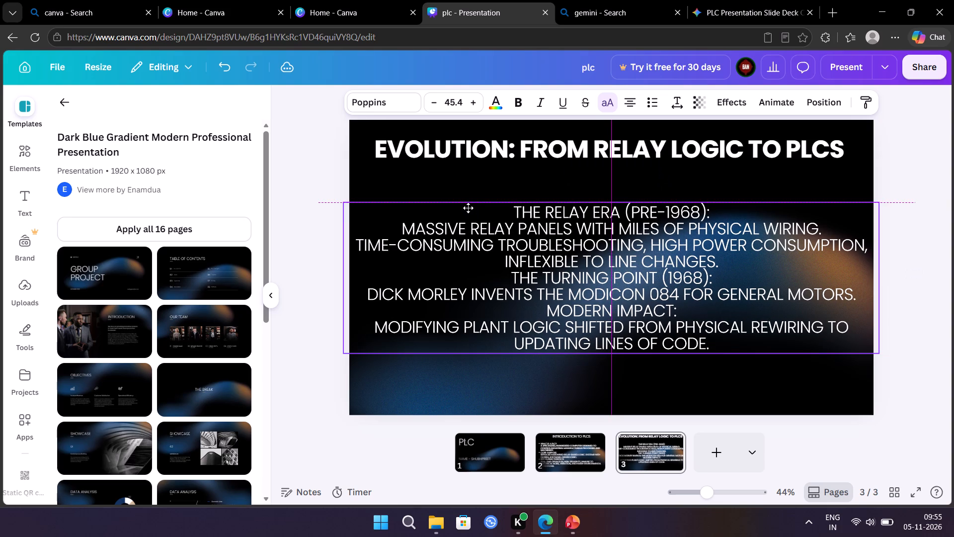
drag(468, 208, 467, 199)
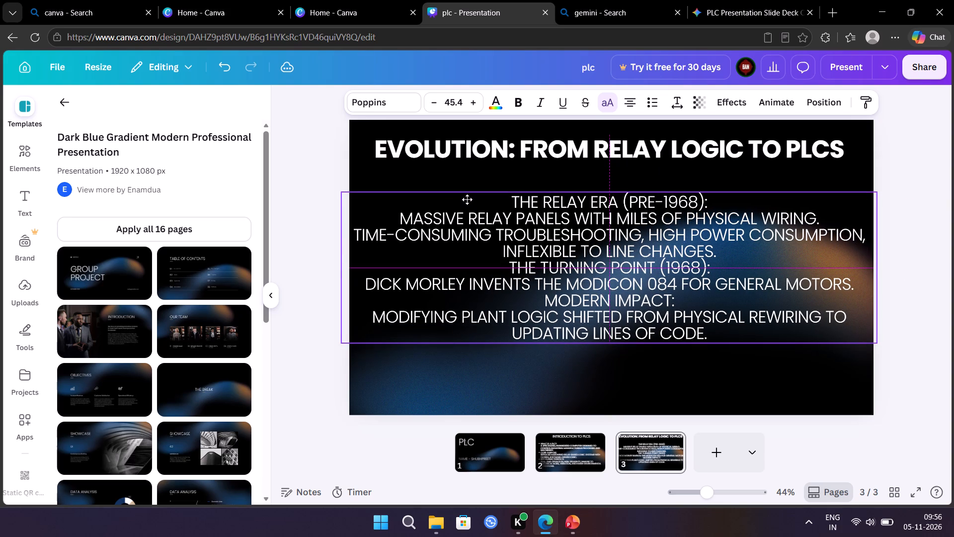
drag(467, 199, 467, 200)
click(422, 174)
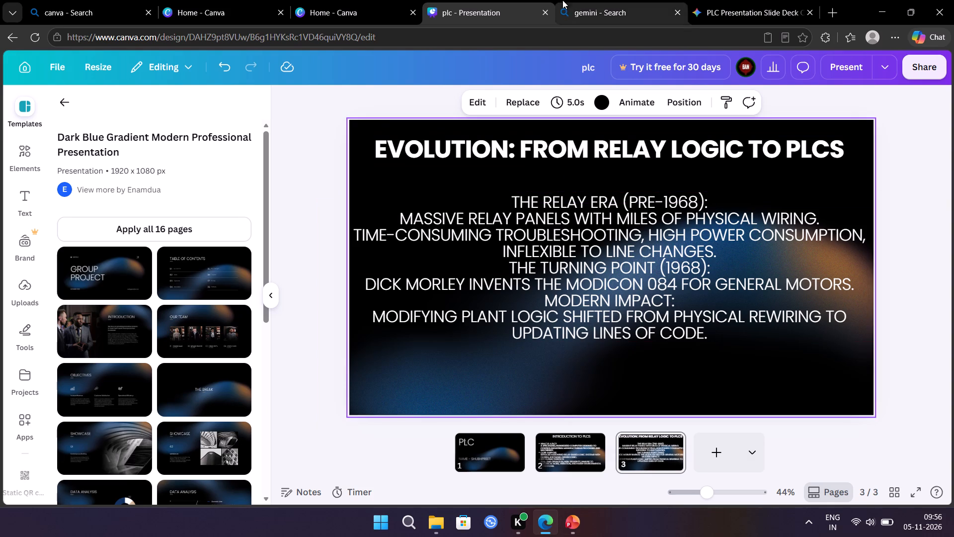
Turn the headings "The Relay Era (Pre-1968):", "The Turning Point (1968):" and "Modern Impact:" into bulleted lines.
click(512, 199)
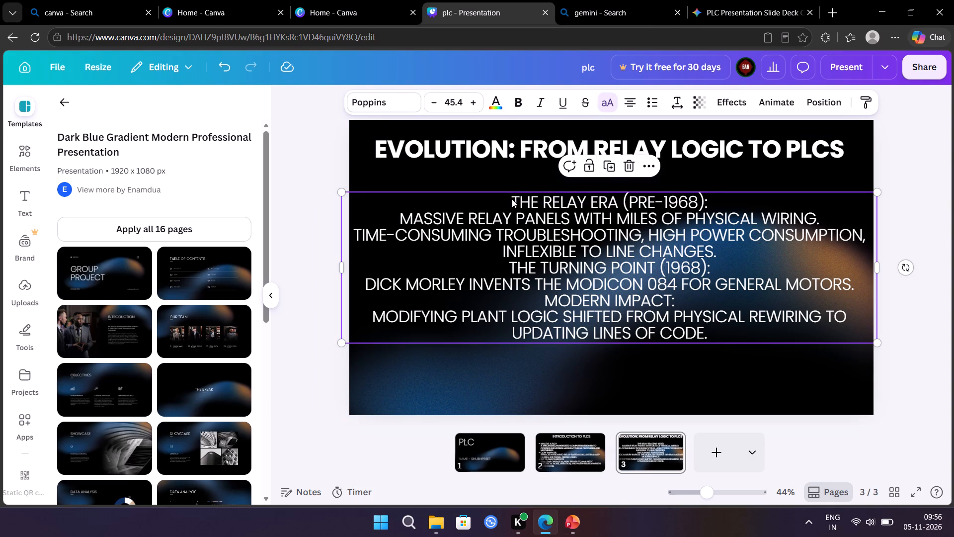
double_click(512, 199)
drag(512, 199, 704, 195)
click(717, 207)
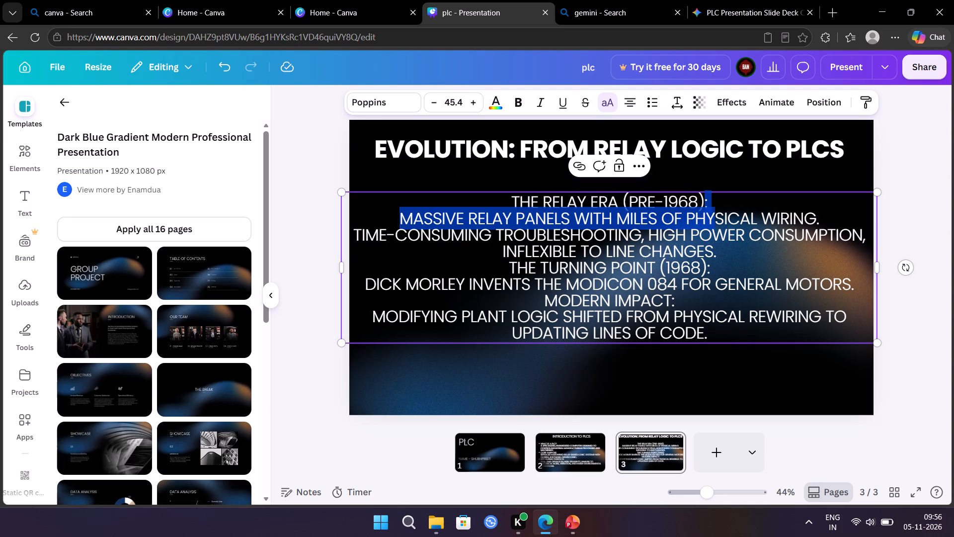
click(714, 203)
drag(714, 200, 560, 183)
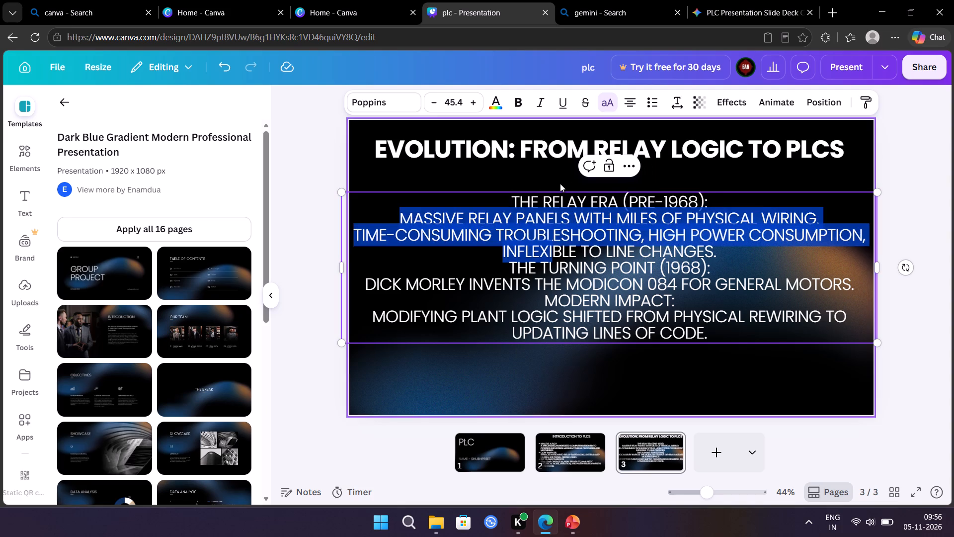
drag(560, 183, 512, 196)
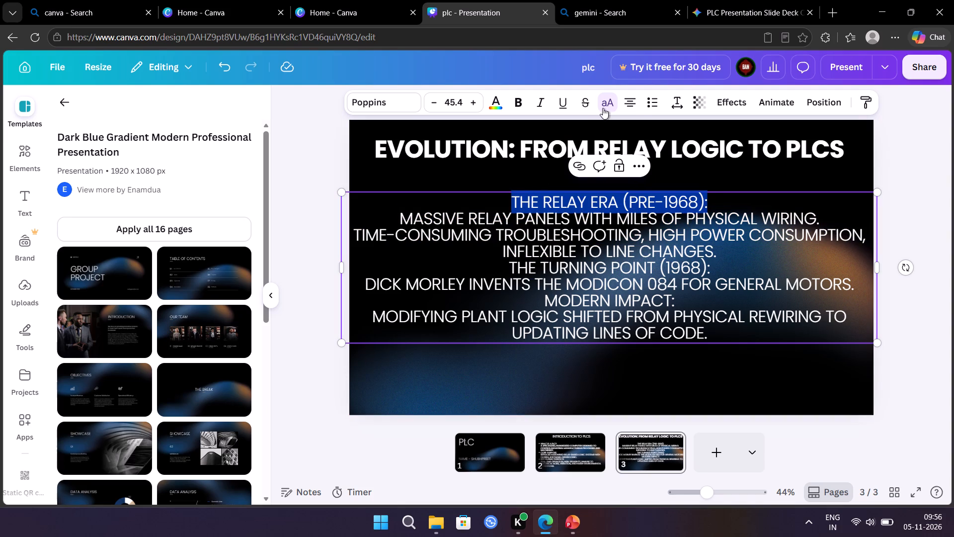
click(644, 105)
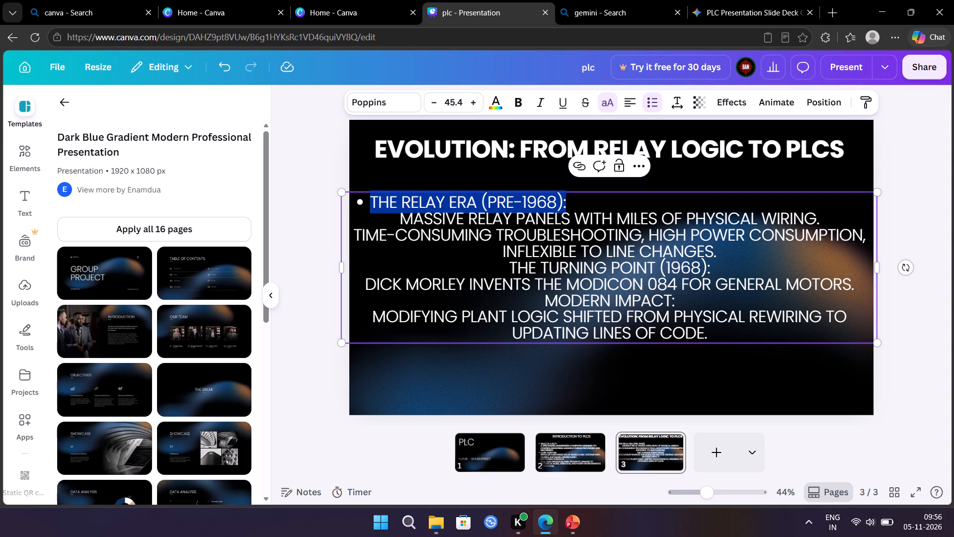
drag(714, 266, 504, 264)
click(650, 104)
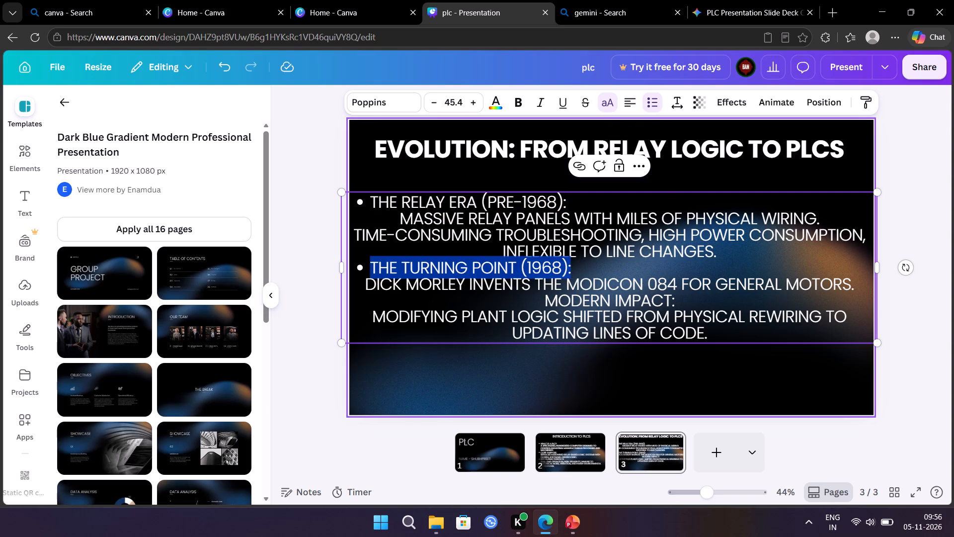
drag(684, 302, 548, 300)
click(646, 106)
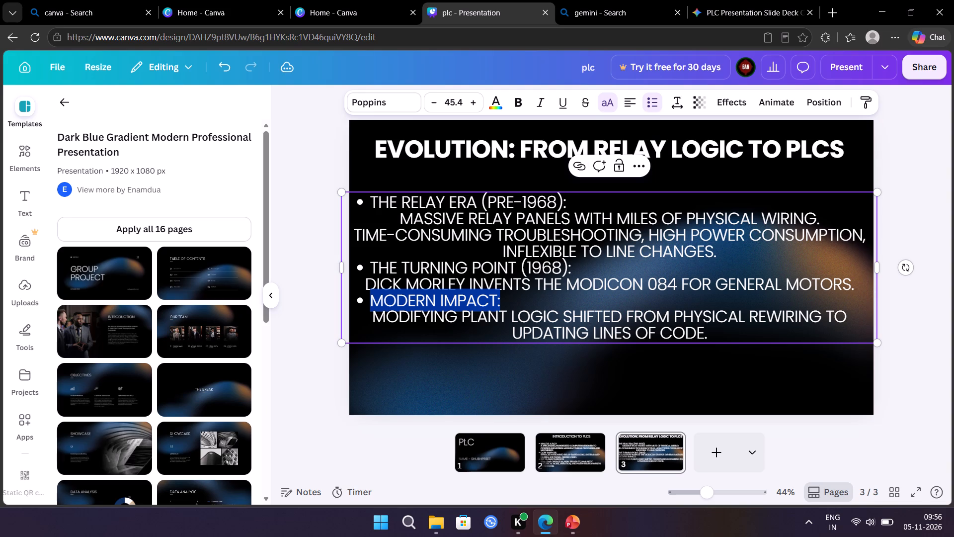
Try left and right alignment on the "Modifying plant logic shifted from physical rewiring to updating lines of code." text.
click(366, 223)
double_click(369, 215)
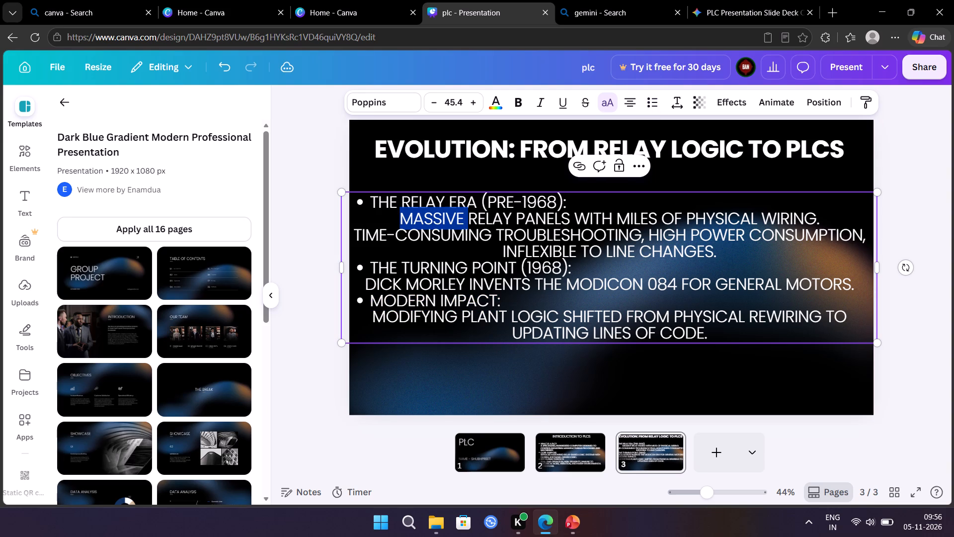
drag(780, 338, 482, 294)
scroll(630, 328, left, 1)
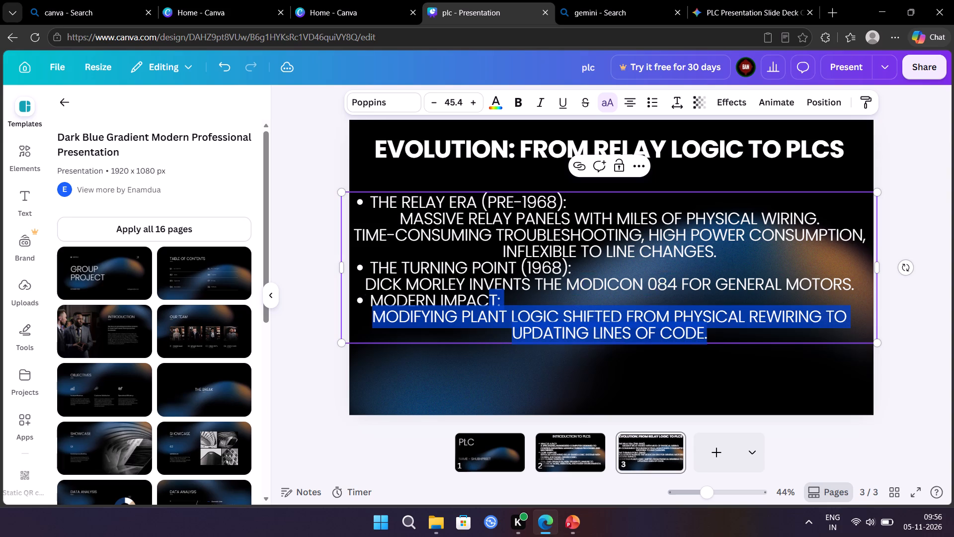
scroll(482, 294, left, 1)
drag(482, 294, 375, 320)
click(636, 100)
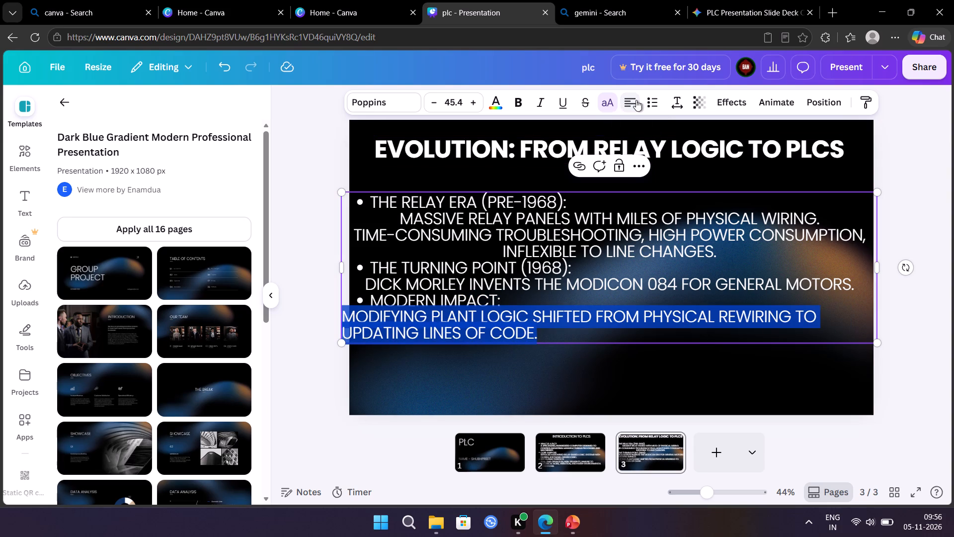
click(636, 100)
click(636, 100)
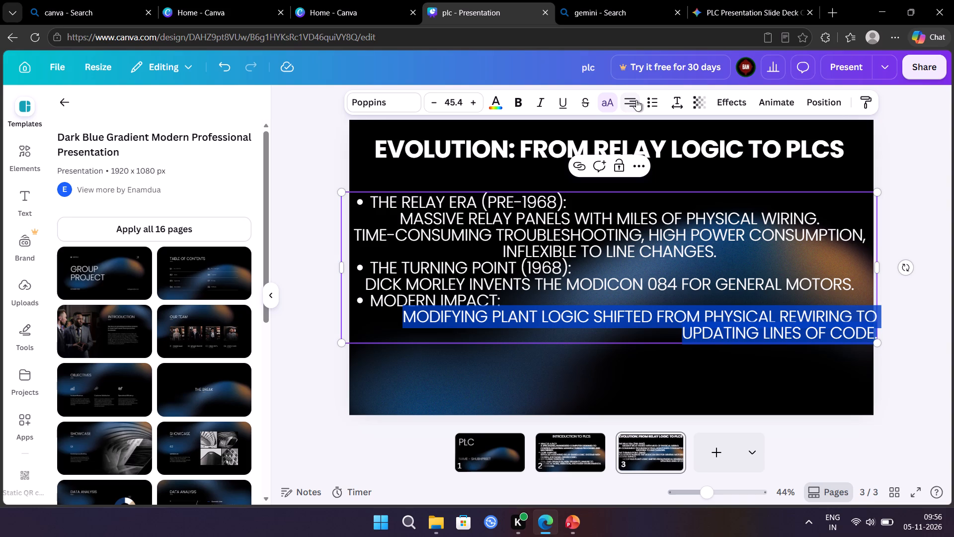
Join the "Modifying plant logic" text to the "Modern Impact:" bullet and pad it with spaces onto an indented line below the heading.
click(399, 319)
key(BackSpace)
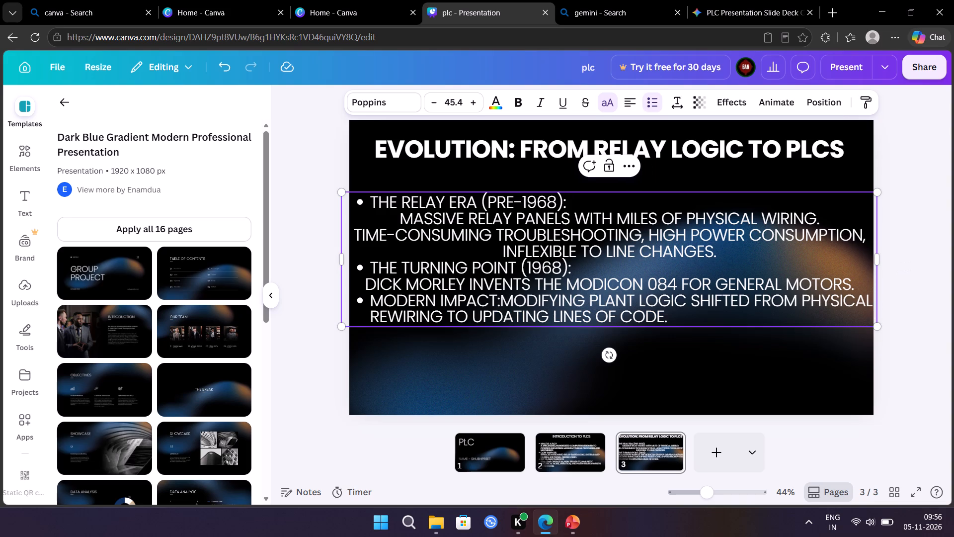
key(space)
key(space)
key(space)
key(space)
key(space)
key(space)
key(space)
key(space)
key(space)
key(space)
key(space)
key(space)
key(space)
key(space)
key(space)
key(space)
key(space)
key(space)
key(space)
key(space)
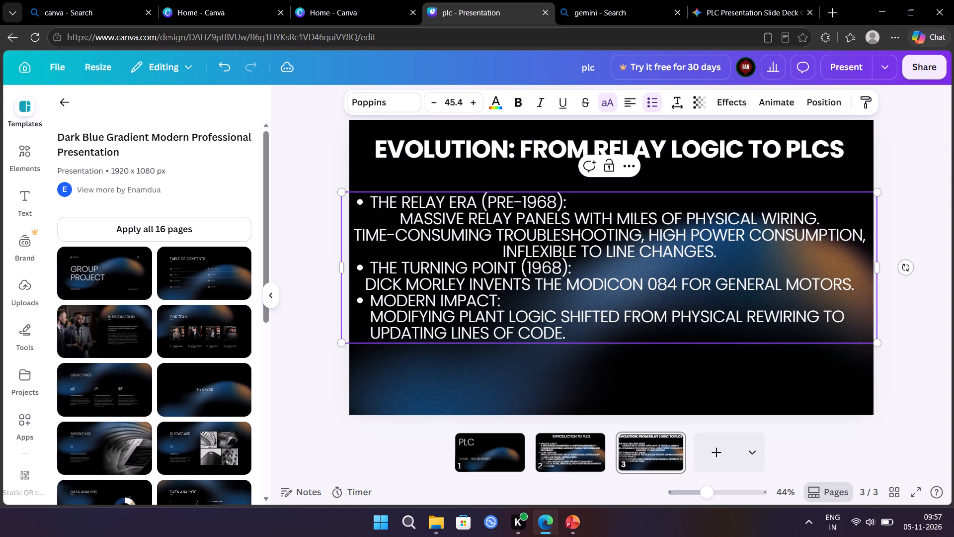
Join the "Dick Morley invents the Modicon 084" text to "The Turning Point (1968):" bullet and space it onto an indented line below.
click(364, 282)
key(BackSpace)
key(space)
key(space)
key(space)
key(space)
key(space)
key(space)
key(space)
key(space)
key(space)
key(space)
key(space)
key(space)
key(space)
key(space)
key(space)
key(space)
key(space)
key(space)
key(space)
key(space)
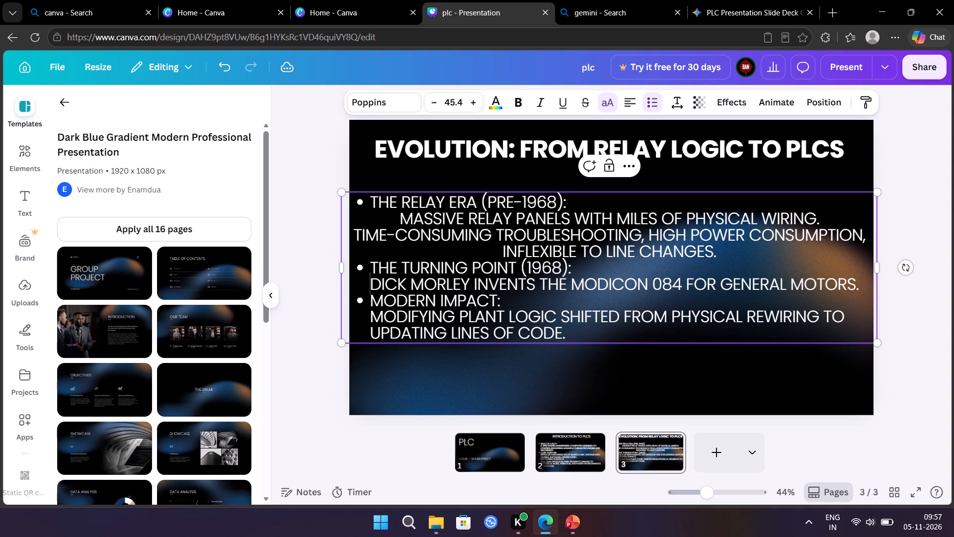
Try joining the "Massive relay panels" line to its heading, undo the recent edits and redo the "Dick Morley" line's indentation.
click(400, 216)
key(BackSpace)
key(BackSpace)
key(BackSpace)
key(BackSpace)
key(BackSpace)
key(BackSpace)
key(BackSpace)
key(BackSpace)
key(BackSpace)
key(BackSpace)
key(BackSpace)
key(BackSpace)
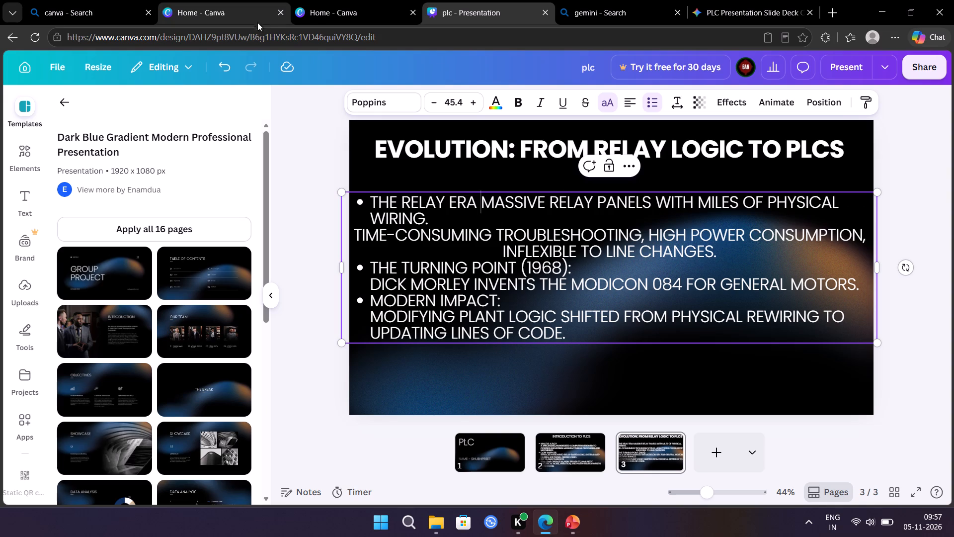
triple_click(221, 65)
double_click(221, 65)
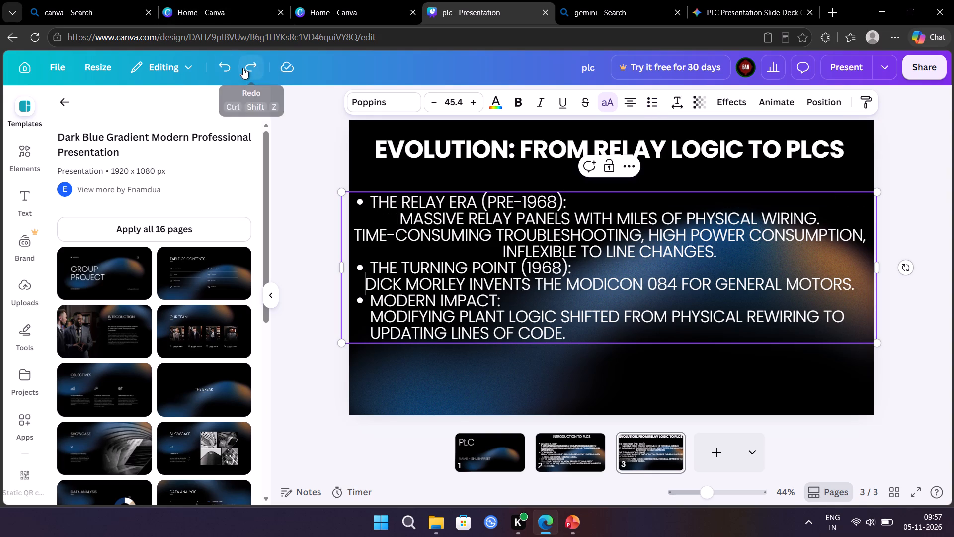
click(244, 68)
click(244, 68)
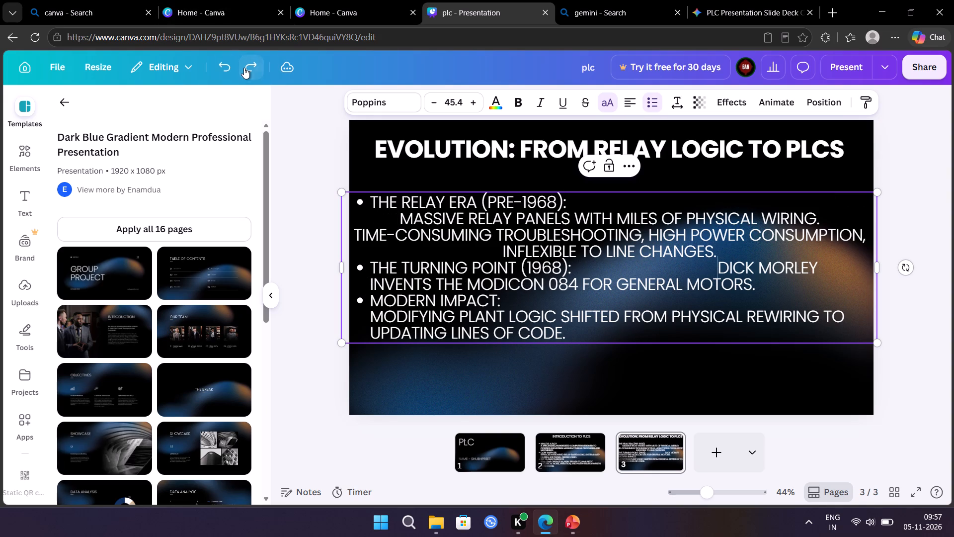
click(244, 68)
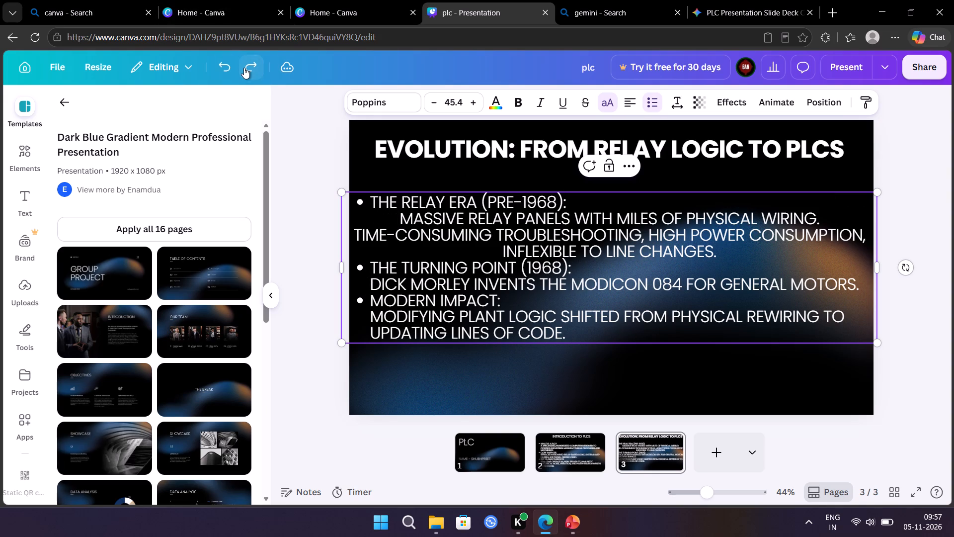
click(397, 221)
key(BackSpace)
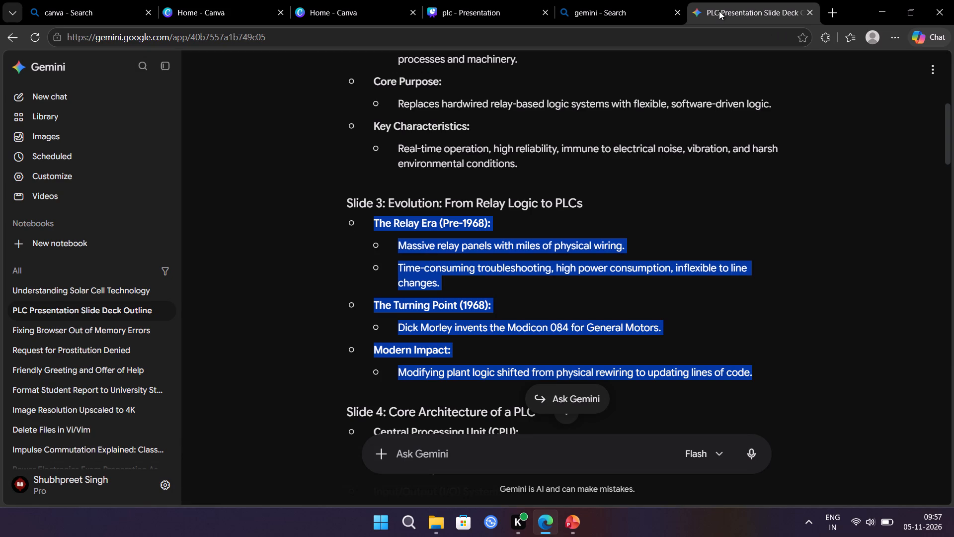
click(515, 18)
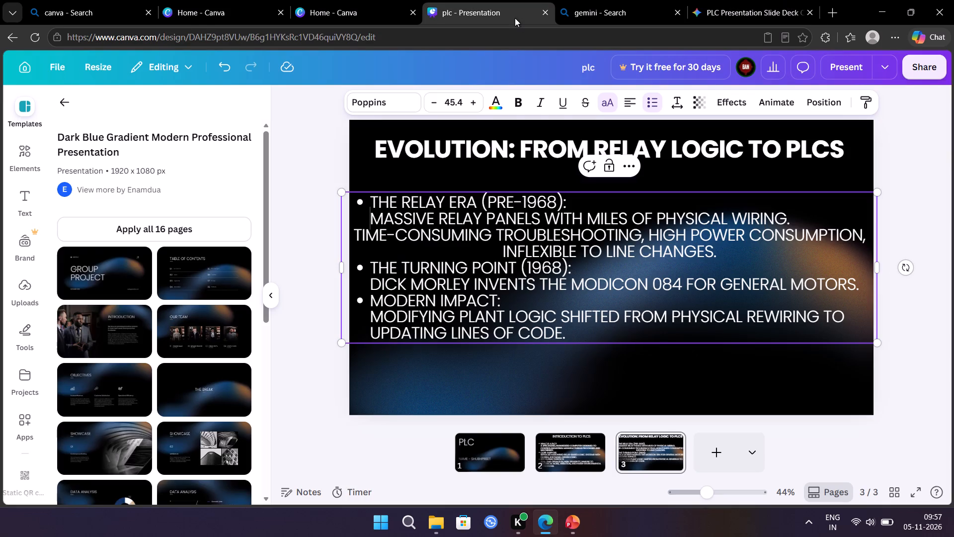
click(353, 236)
key(space)
key(space)
key(space)
key(space)
key(space)
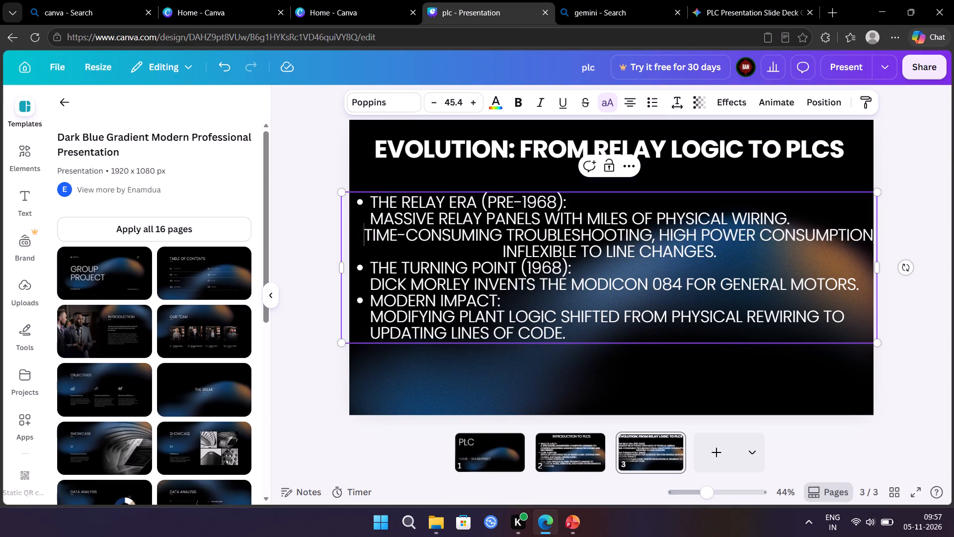
key(space)
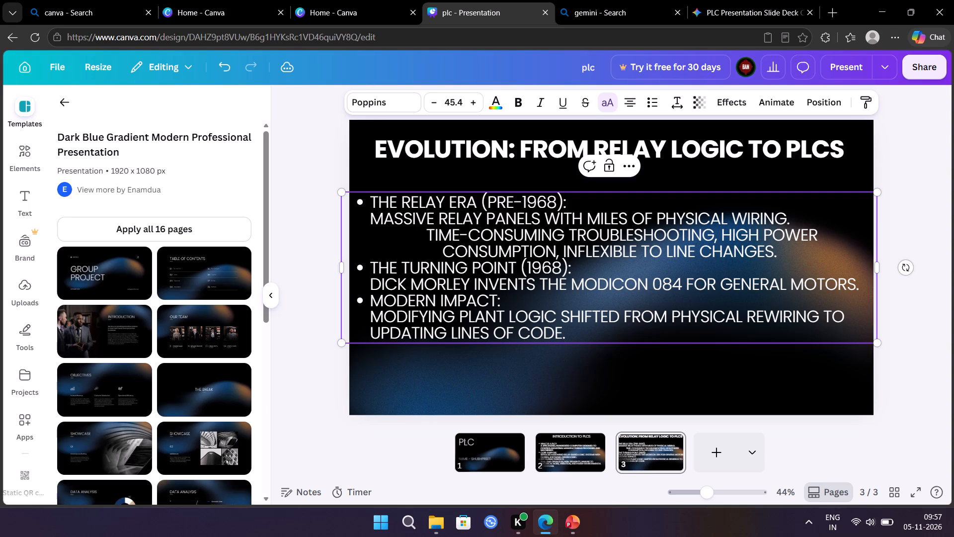
key(BackSpace)
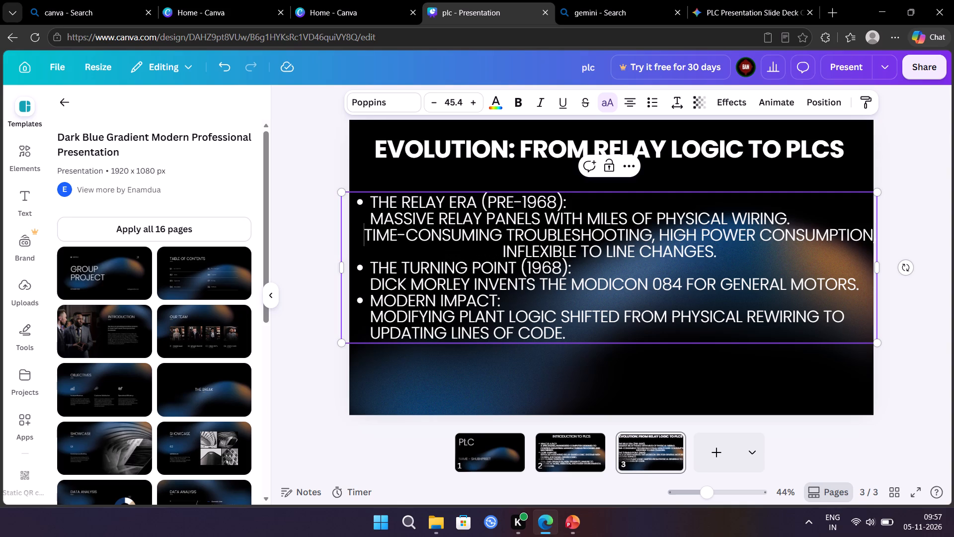
click(370, 222)
key(BackSpace)
click(365, 242)
key(space)
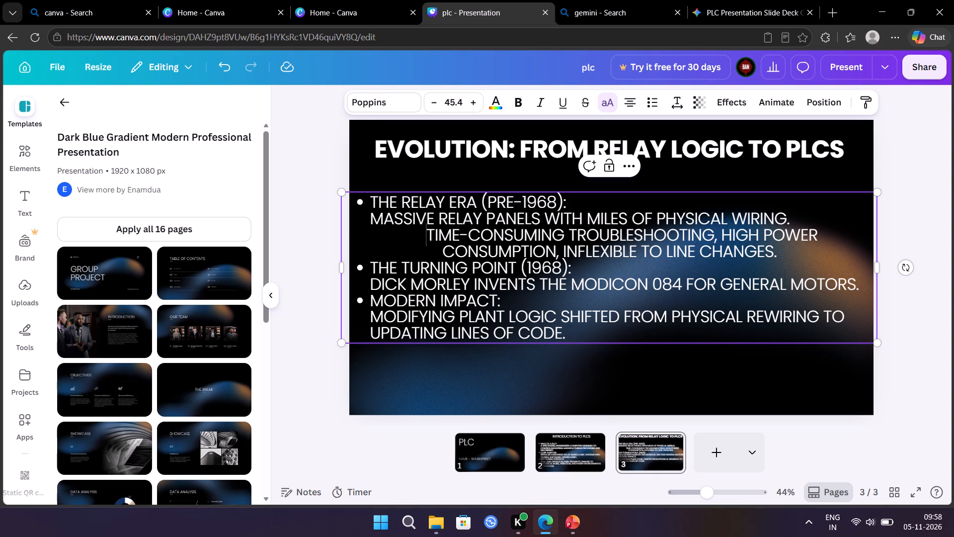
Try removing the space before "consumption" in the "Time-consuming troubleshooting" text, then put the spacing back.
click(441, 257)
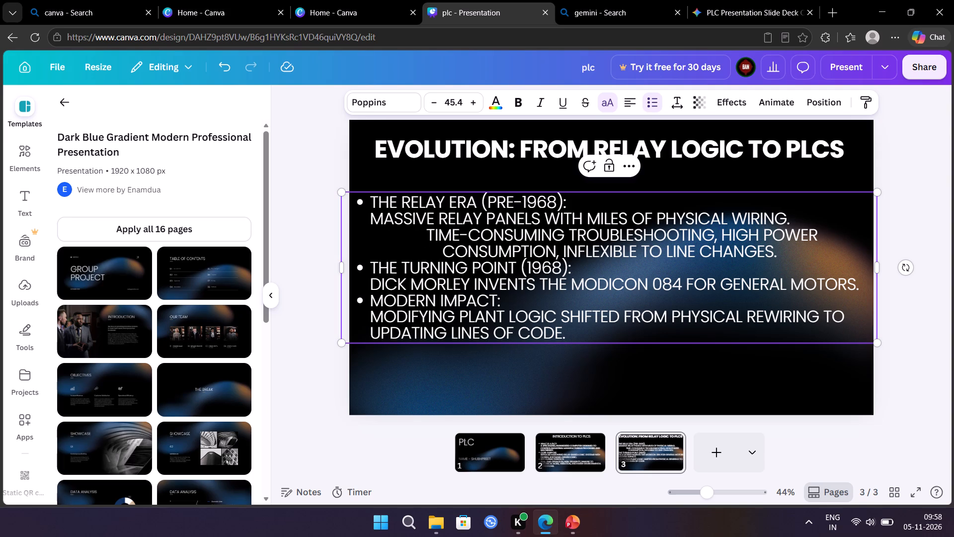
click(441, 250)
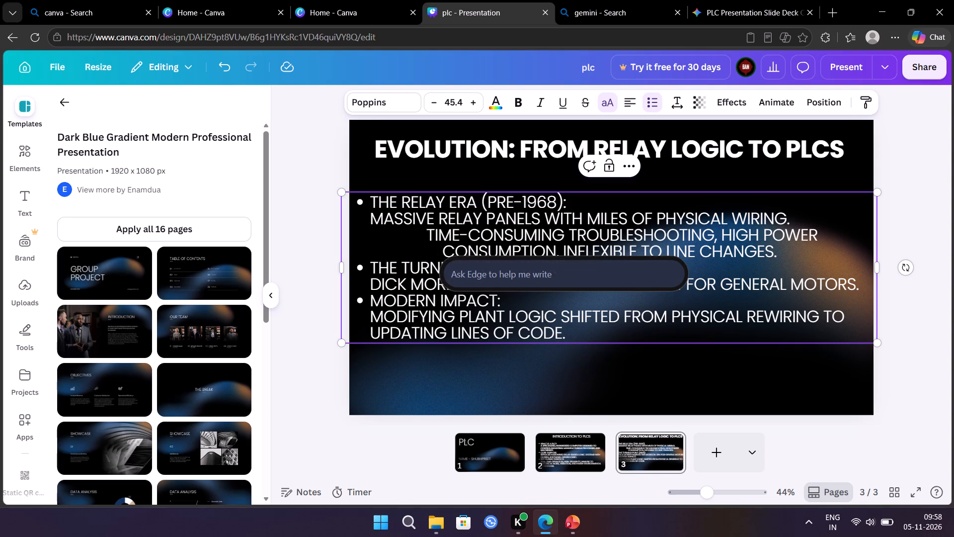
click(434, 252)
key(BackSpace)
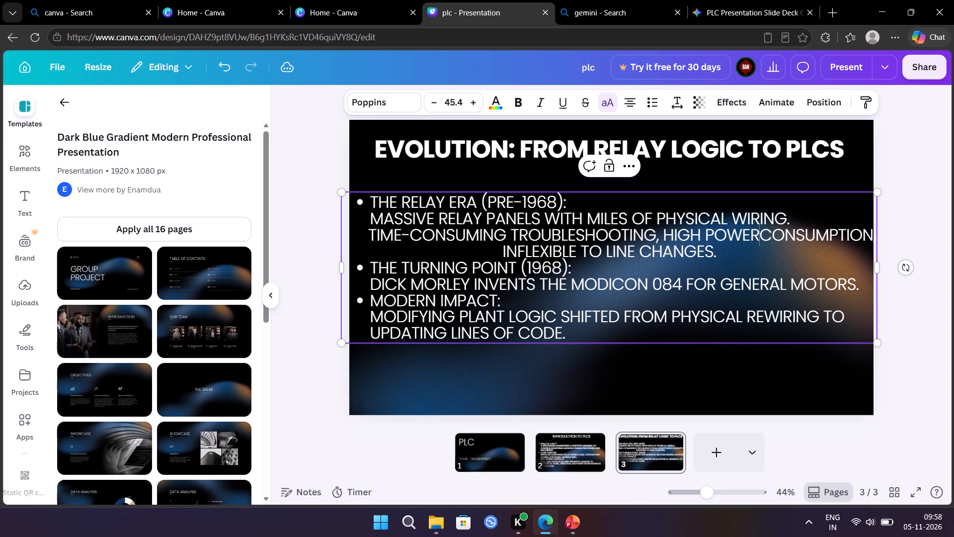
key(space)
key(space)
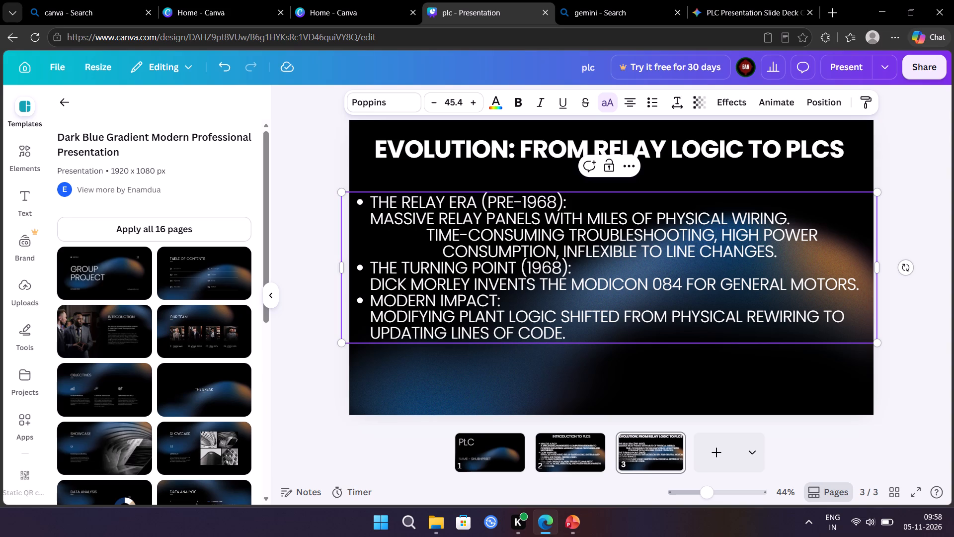
drag(784, 251, 543, 253)
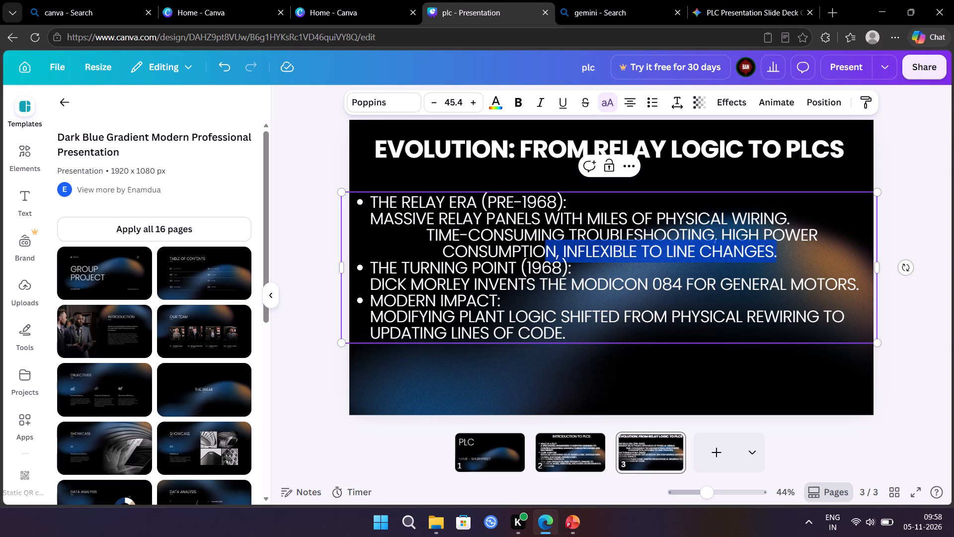
drag(543, 253, 371, 214)
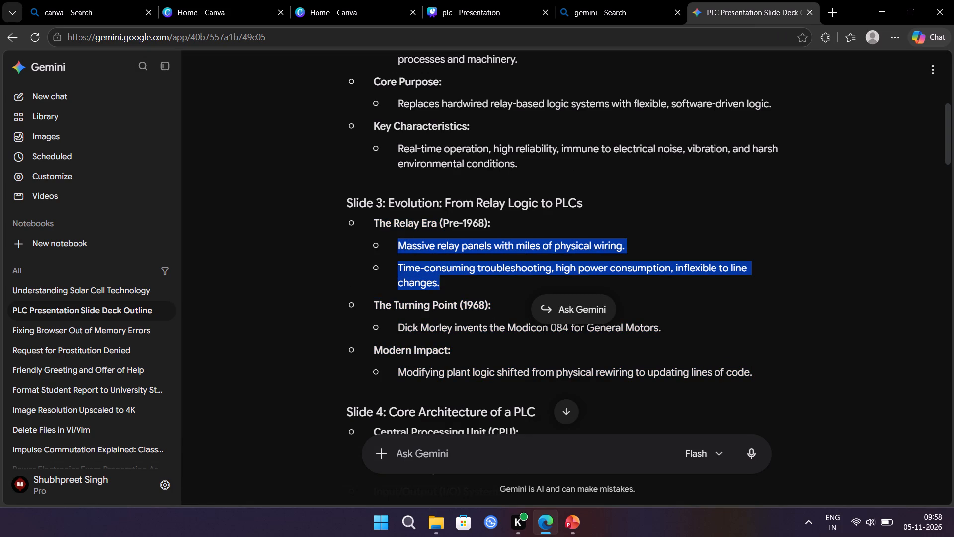
click(520, 0)
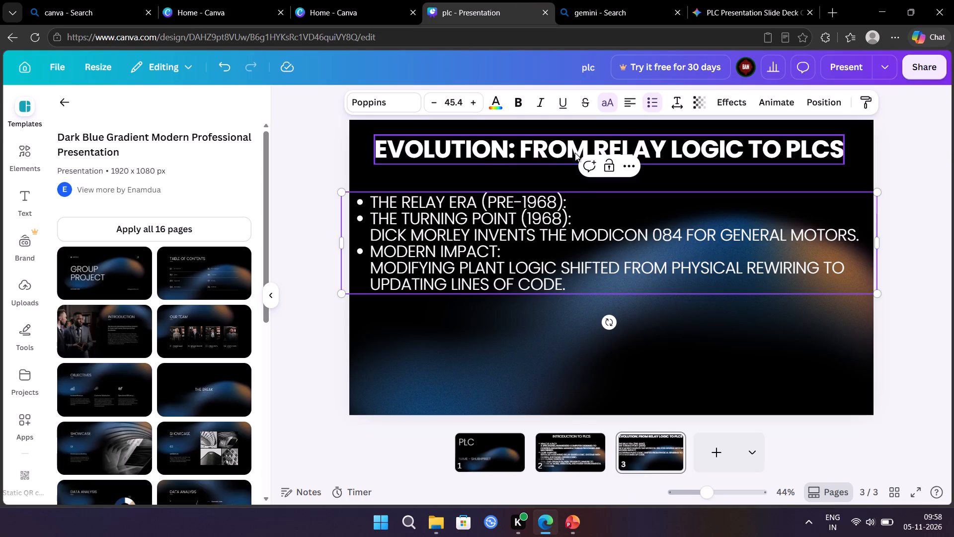
Add a run of spaces after the "The Relay Era (Pre-1968):" heading.
click(576, 205)
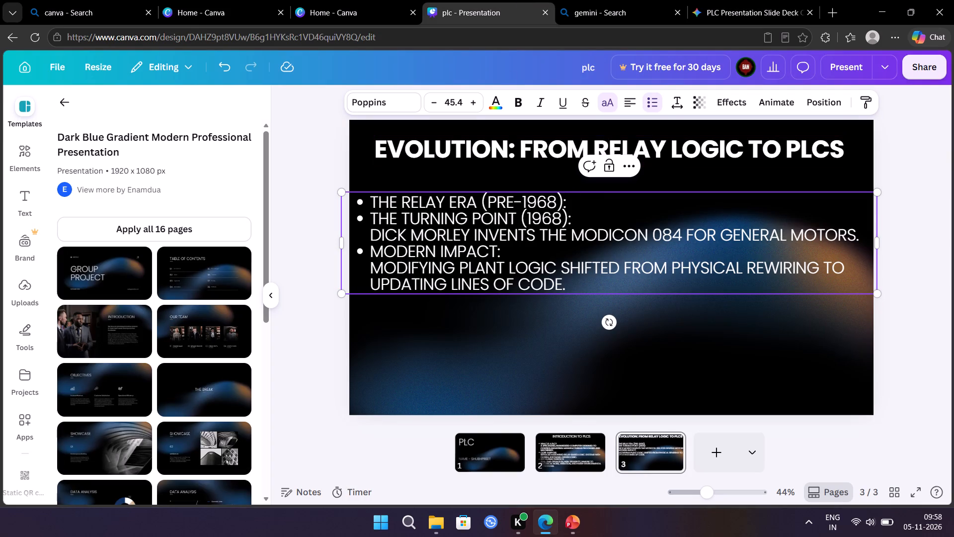
key(space)
key(space)
key(space)
key(space)
key(space)
key(space)
key(space)
key(space)
key(space)
key(space)
key(space)
key(space)
key(space)
key(space)
key(space)
key(space)
key(space)
key(space)
key(space)
key(space)
key(space)
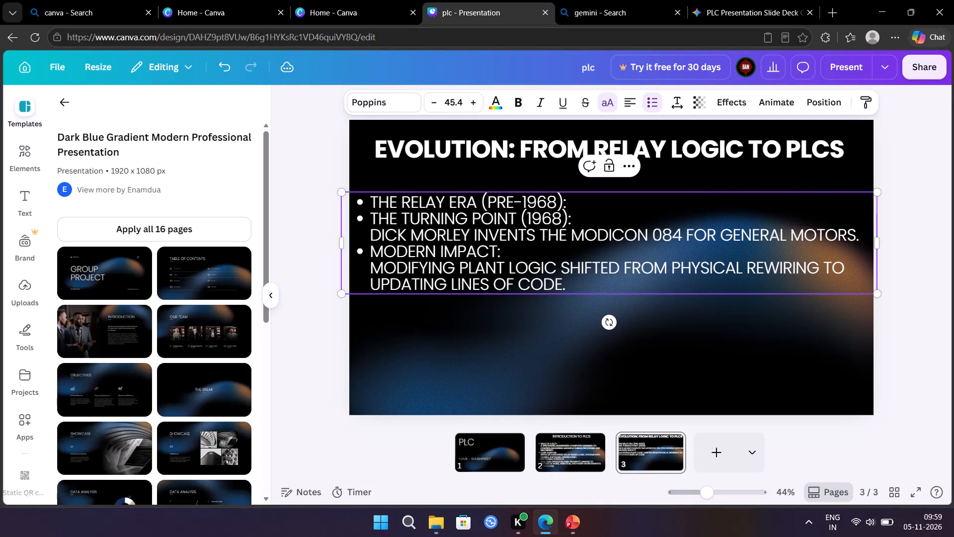
Paste the copied details after "The Relay Era (Pre-1968):" and remove the bullet from the empty line beneath them.
click(575, 203)
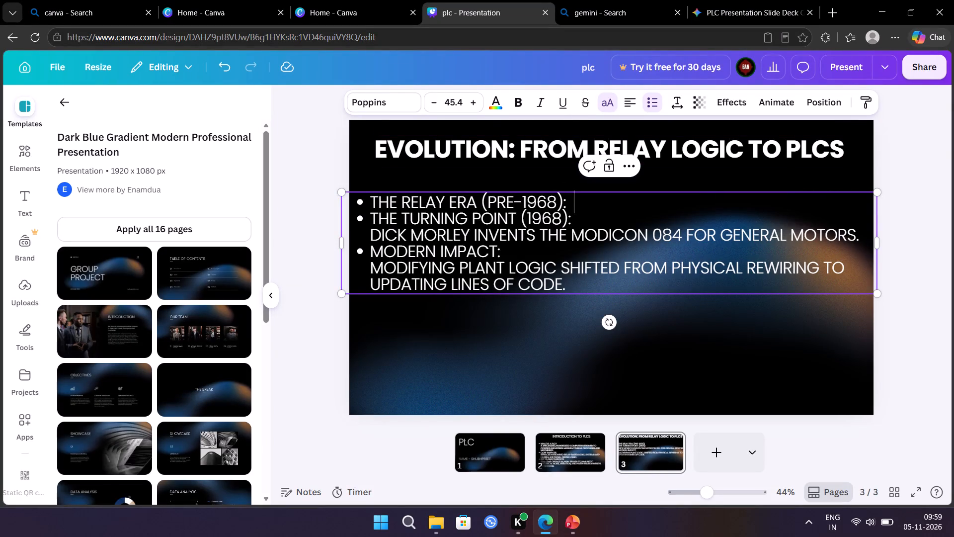
right_click(575, 203)
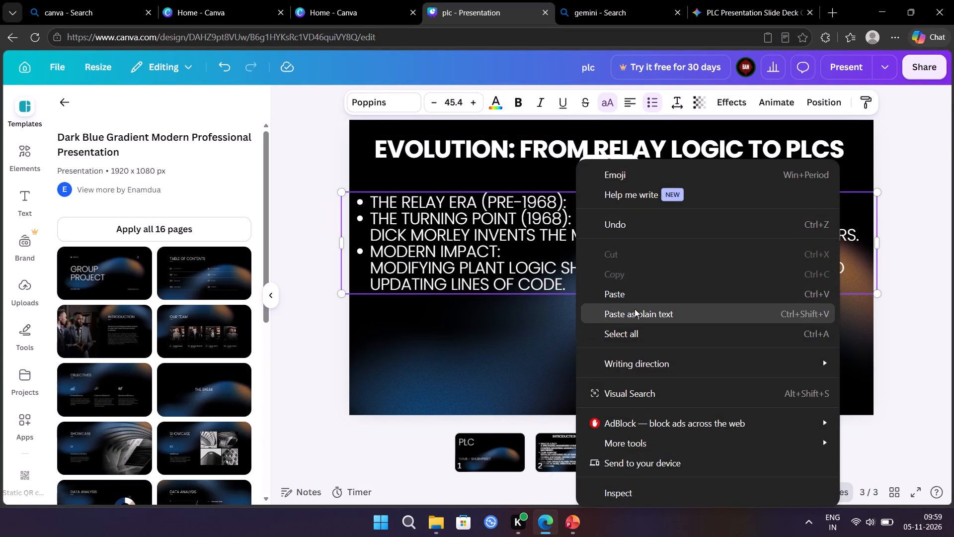
click(643, 292)
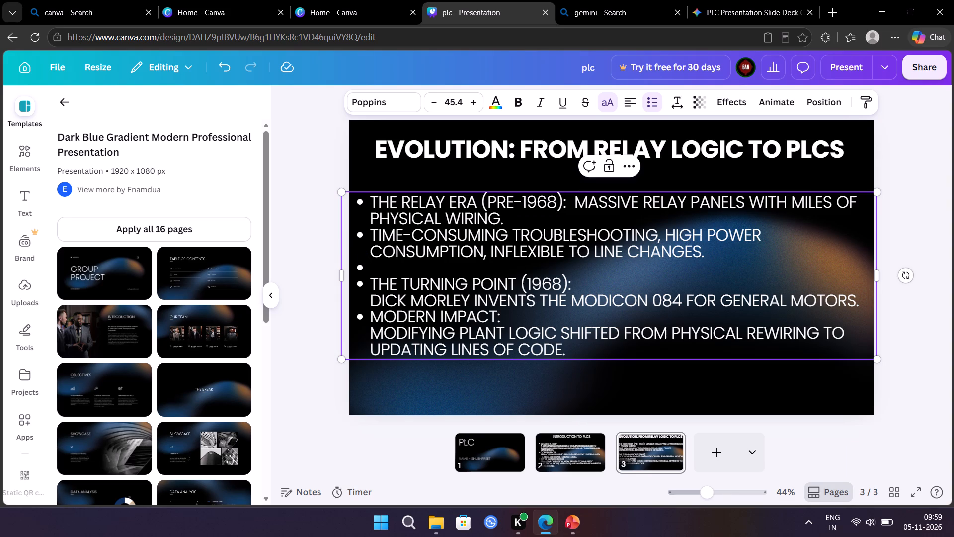
key(BackSpace)
Insert spaces before "Massive relay panels" to shift that sentence onto its own line below the "The Relay Era (Pre-1968):" heading.
click(574, 205)
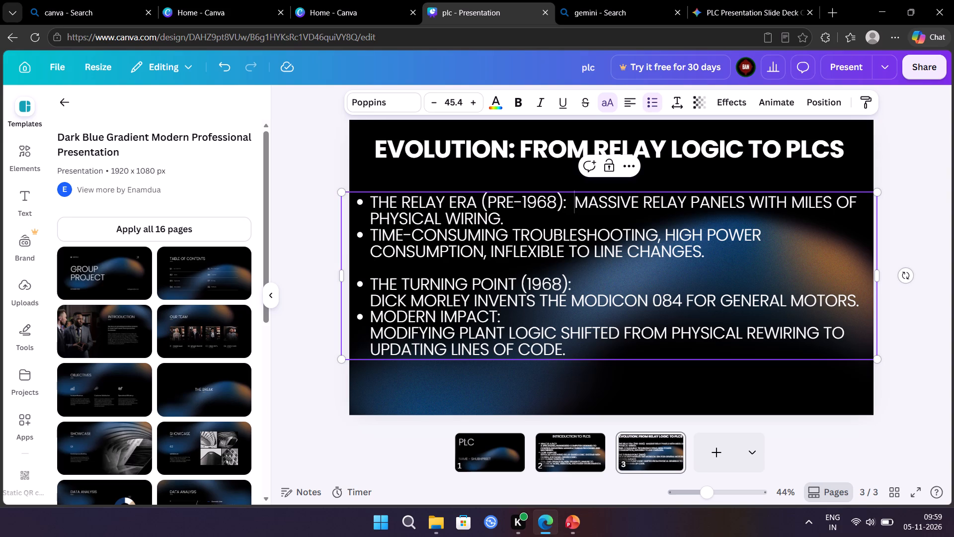
key(space)
key(space)
key(space)
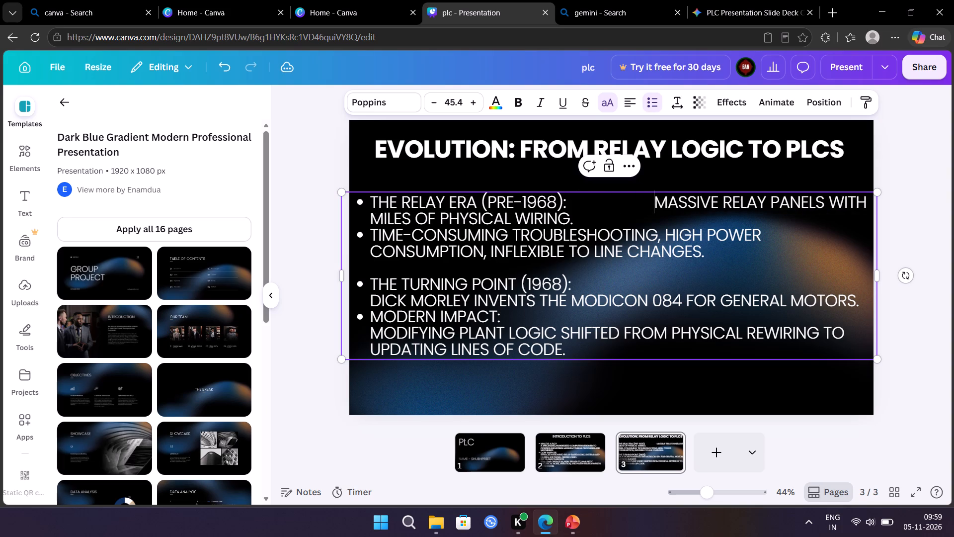
key(space)
key(space)
key(space)
key(space)
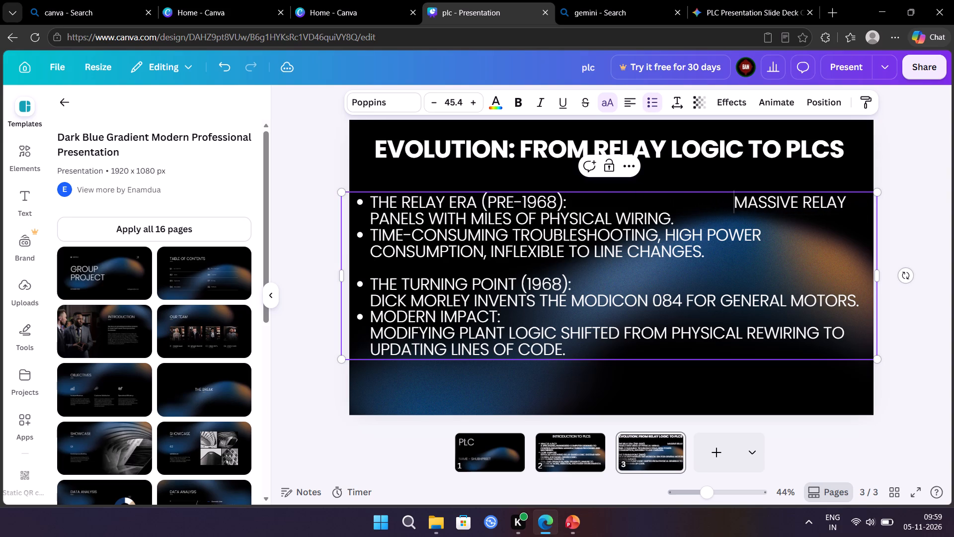
key(space)
key(space)
key(space)
key(space)
key(space)
key(space)
key(space)
key(space)
key(space)
key(space)
key(space)
key(space)
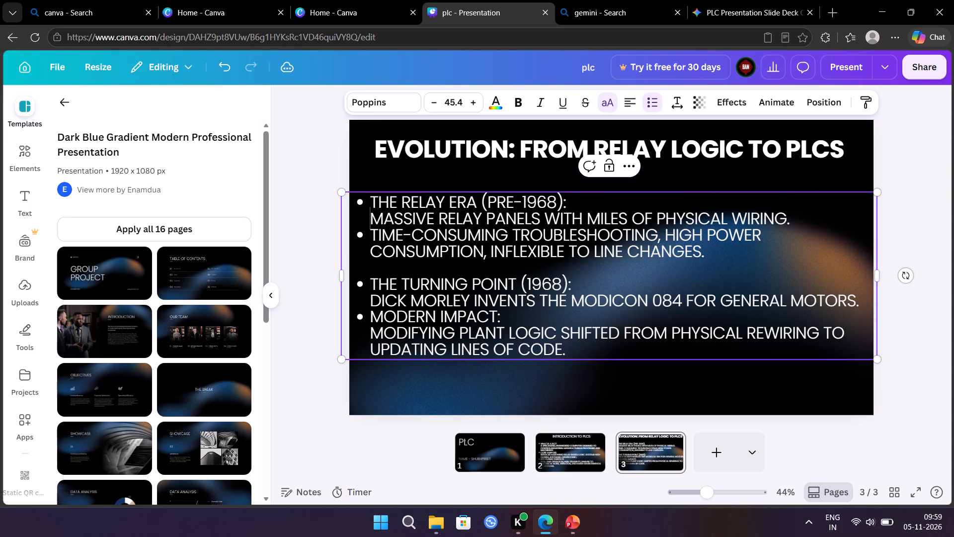
Remove the bullet from the "Time-consuming troubleshooting" text and indent it with leading spaces to align with the line above.
click(366, 236)
key(BackSpace)
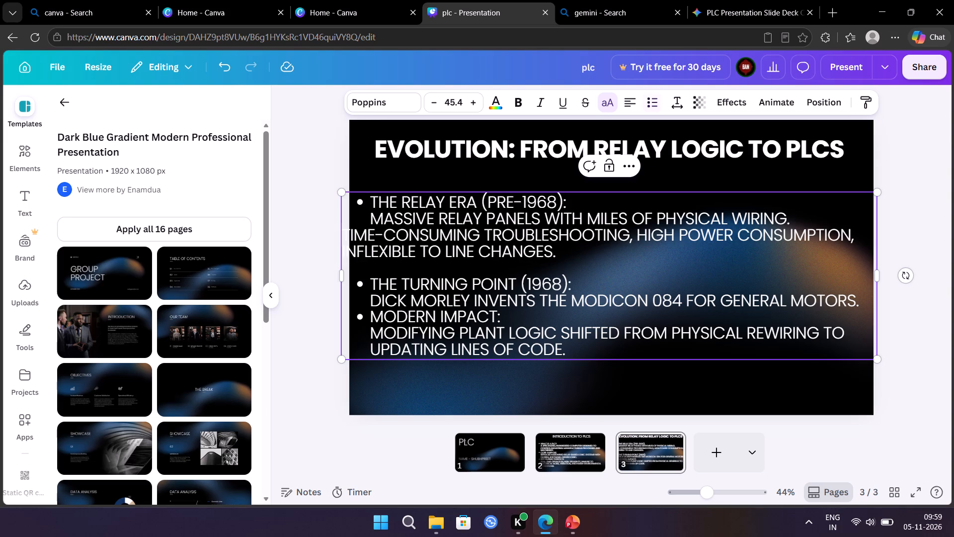
key(space)
key(space)
key(space)
key(space)
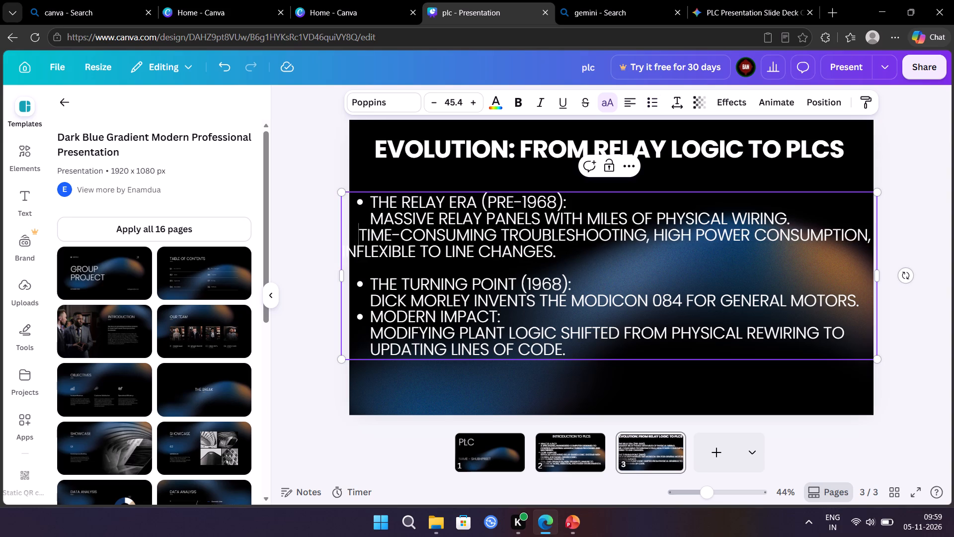
key(space)
key(space)
key(space)
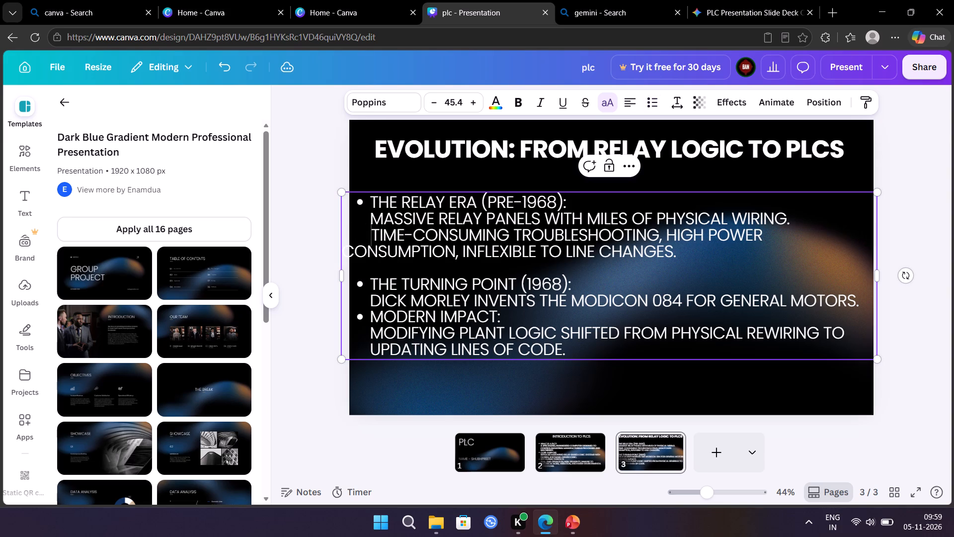
Try to indent the wrapped "consumption, inflexible to line changes." line by adding spaces after "high power".
click(343, 251)
click(764, 234)
key(space)
key(space)
key(space)
click(344, 248)
key(space)
key(space)
key(space)
Cut the wrapped text "consumption, inflexible to line changes." from the "Time-consuming troubleshooting" detail.
drag(674, 257, 669, 258)
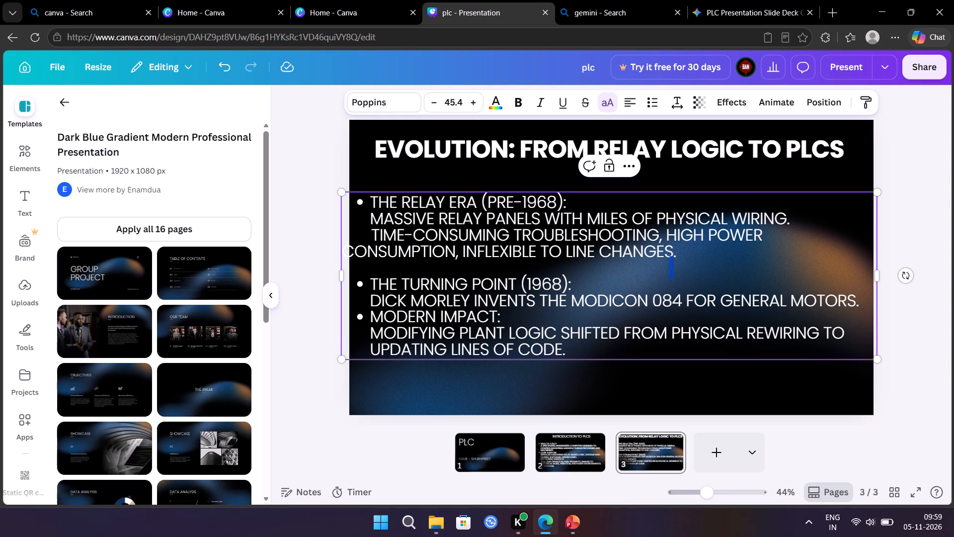
drag(669, 258, 661, 260)
drag(684, 247, 481, 256)
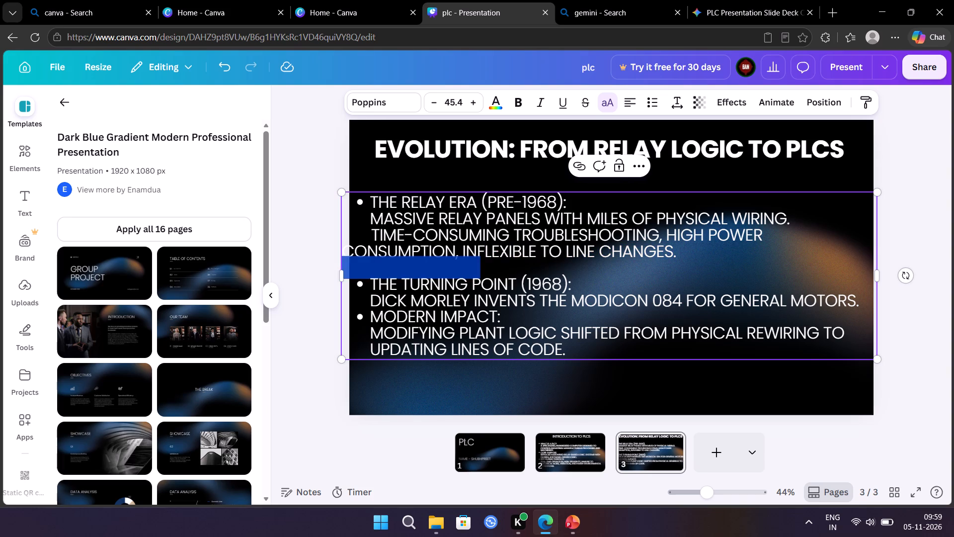
drag(481, 256, 345, 254)
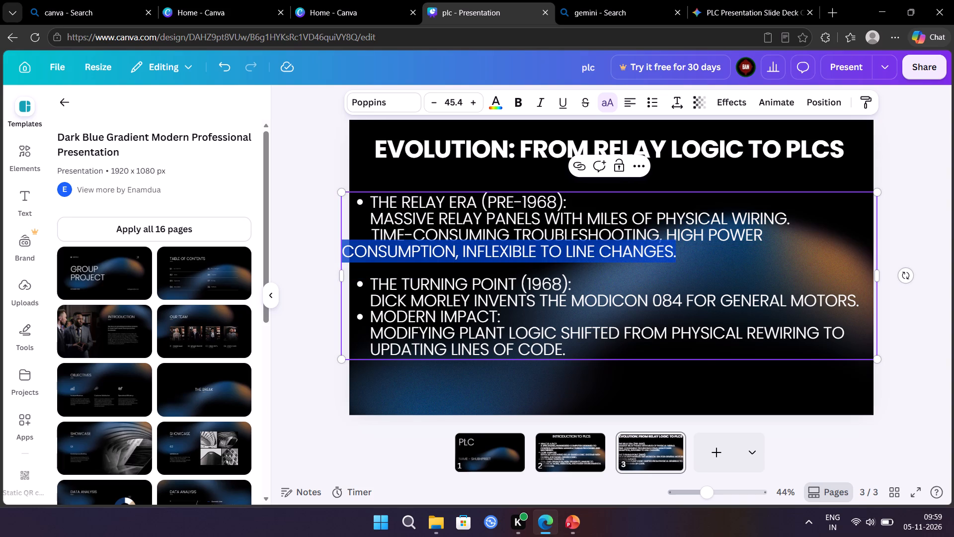
right_click(345, 254)
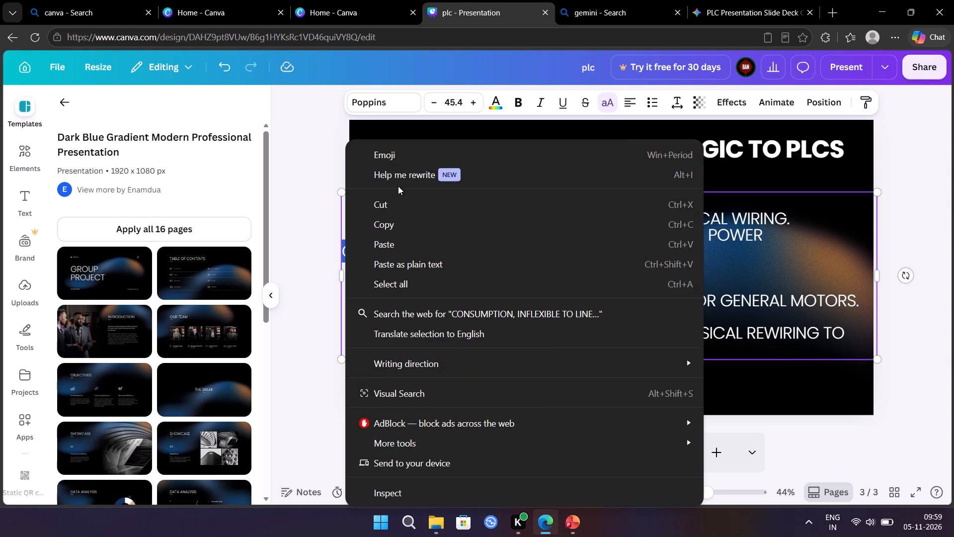
click(396, 203)
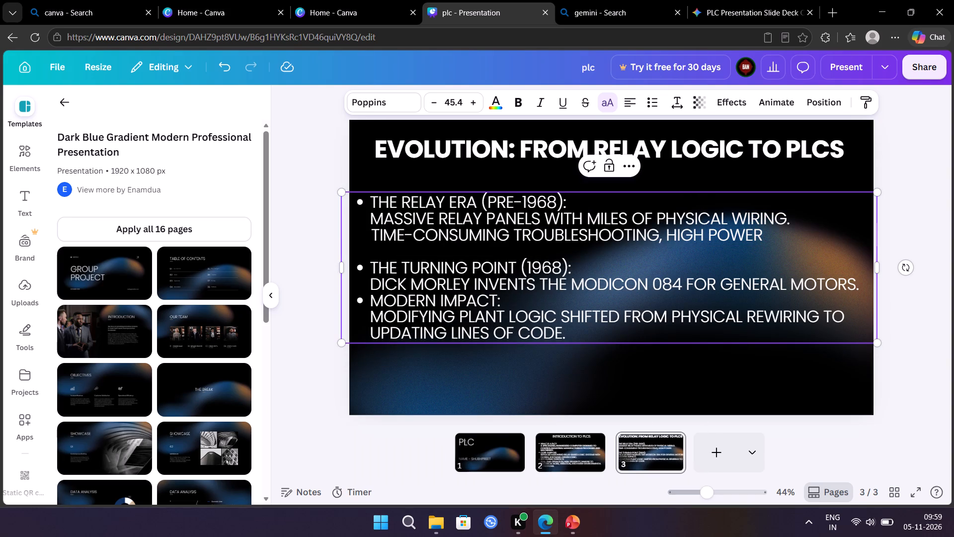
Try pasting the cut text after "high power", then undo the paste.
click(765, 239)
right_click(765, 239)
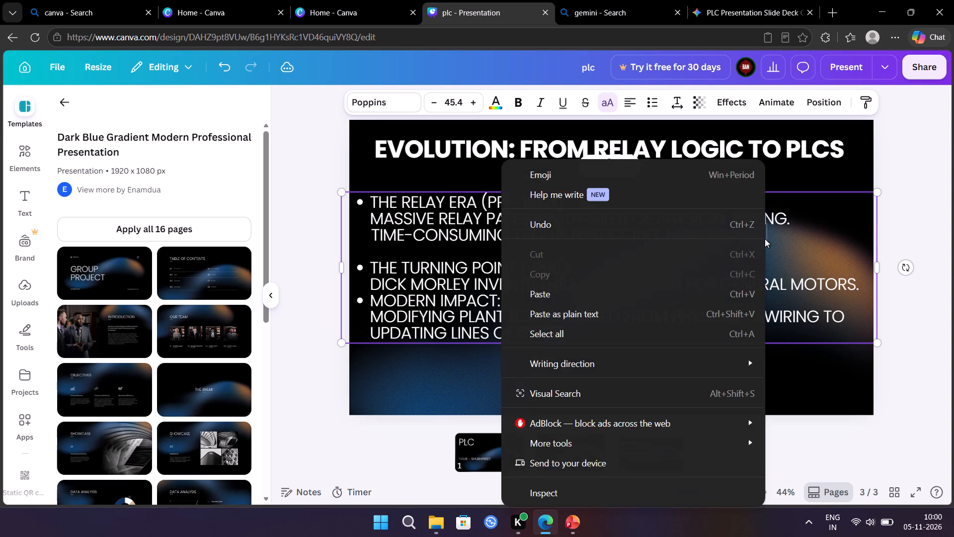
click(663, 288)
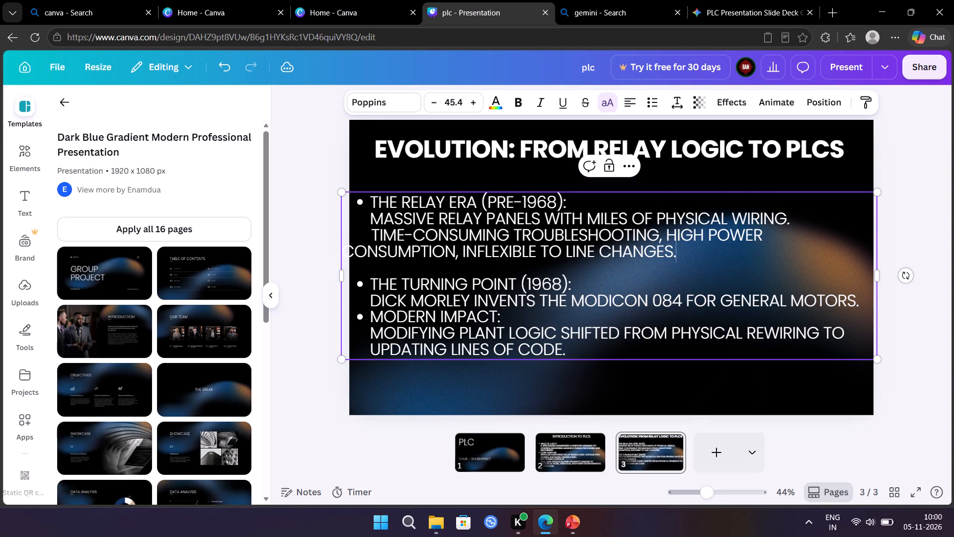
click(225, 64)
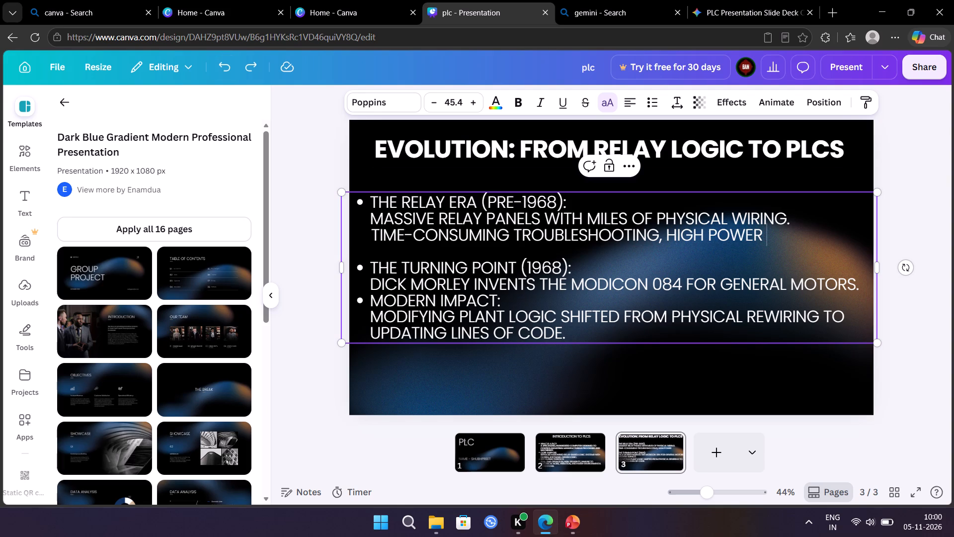
Paste the cut text "consumption, inflexible to line changes." on the empty line below "high power" and delete extra leading spaces to align it.
click(381, 249)
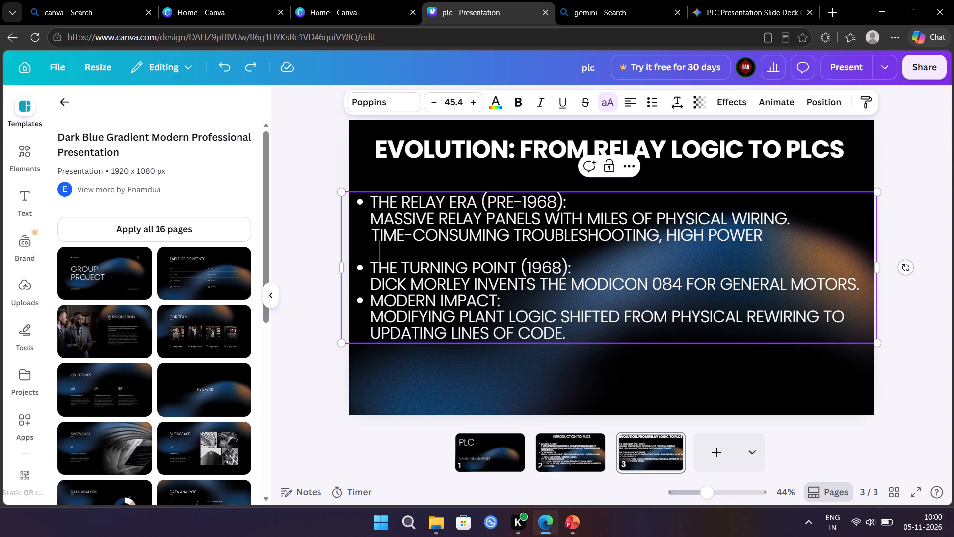
right_click(381, 249)
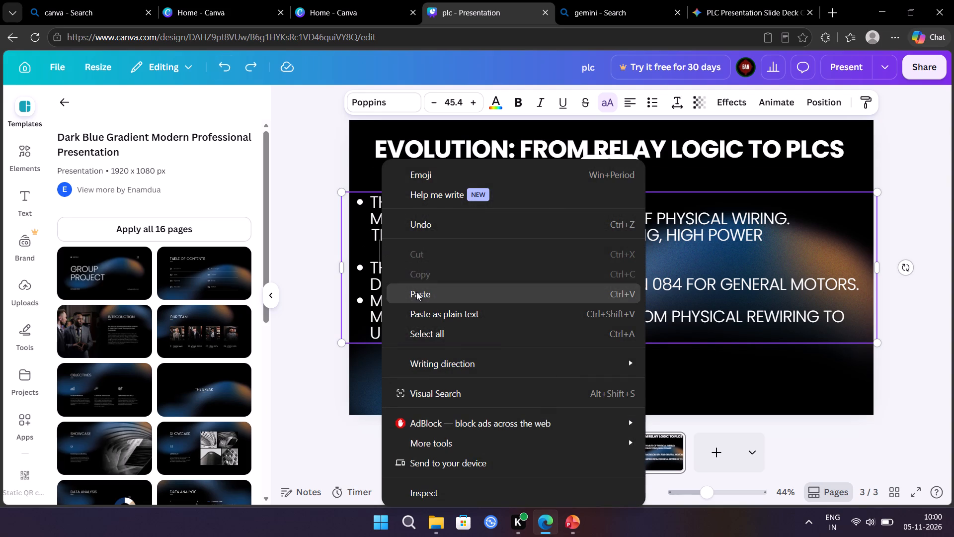
click(416, 292)
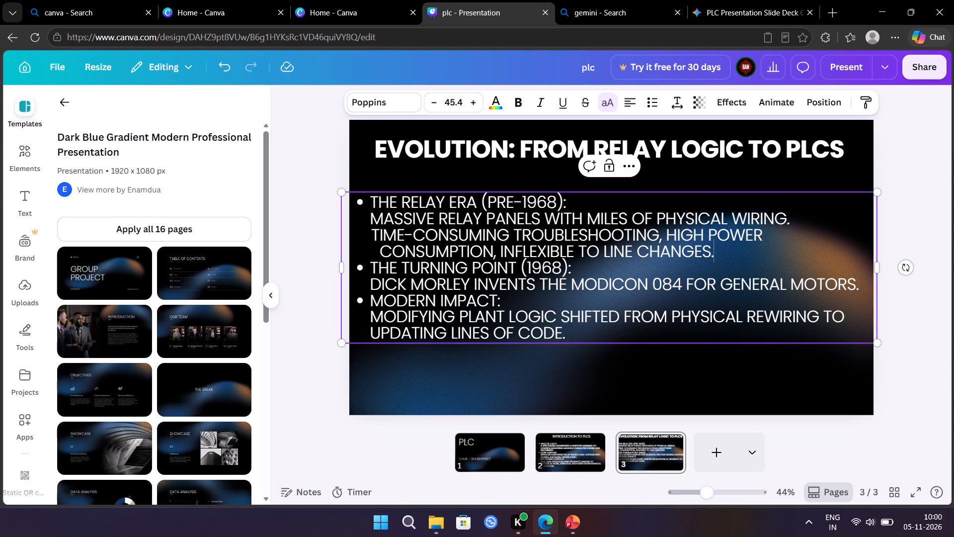
click(380, 251)
key(BackSpace)
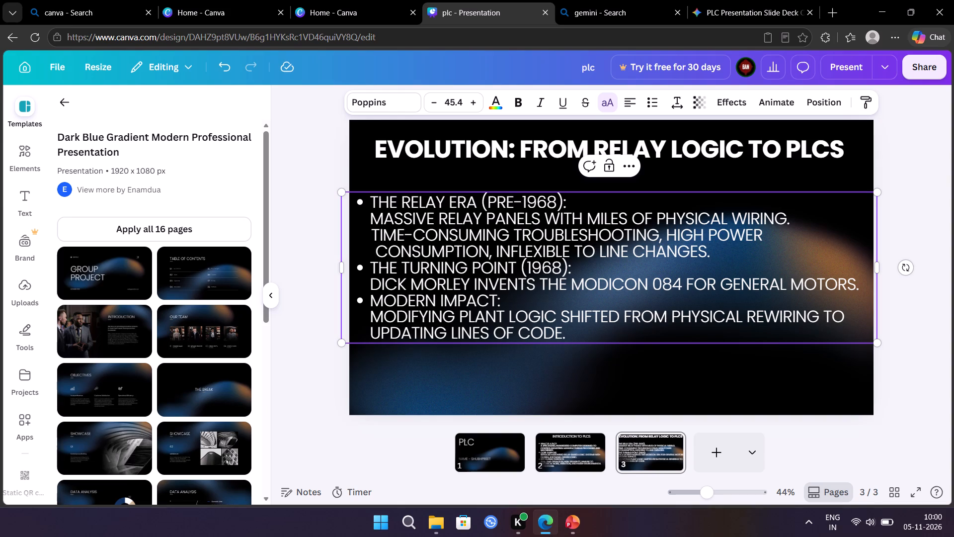
key(BackSpace)
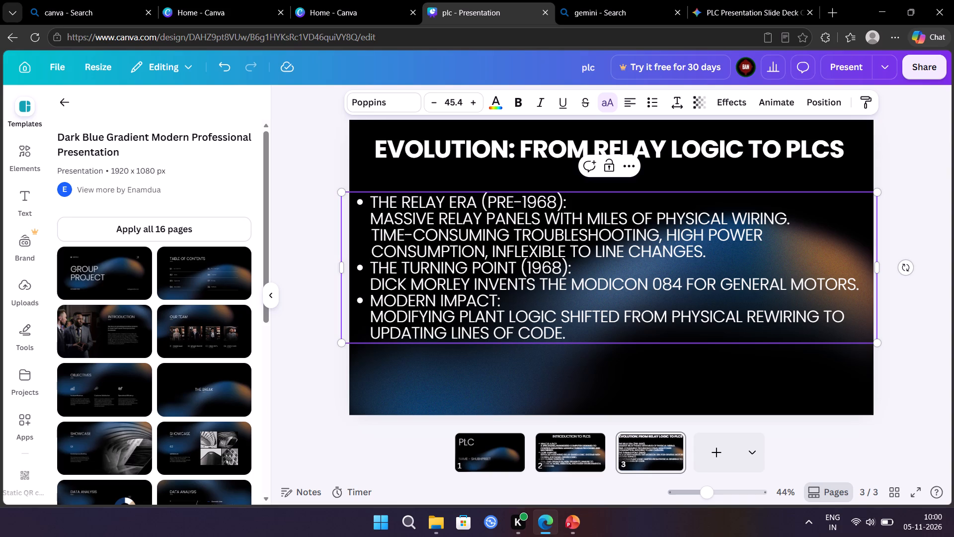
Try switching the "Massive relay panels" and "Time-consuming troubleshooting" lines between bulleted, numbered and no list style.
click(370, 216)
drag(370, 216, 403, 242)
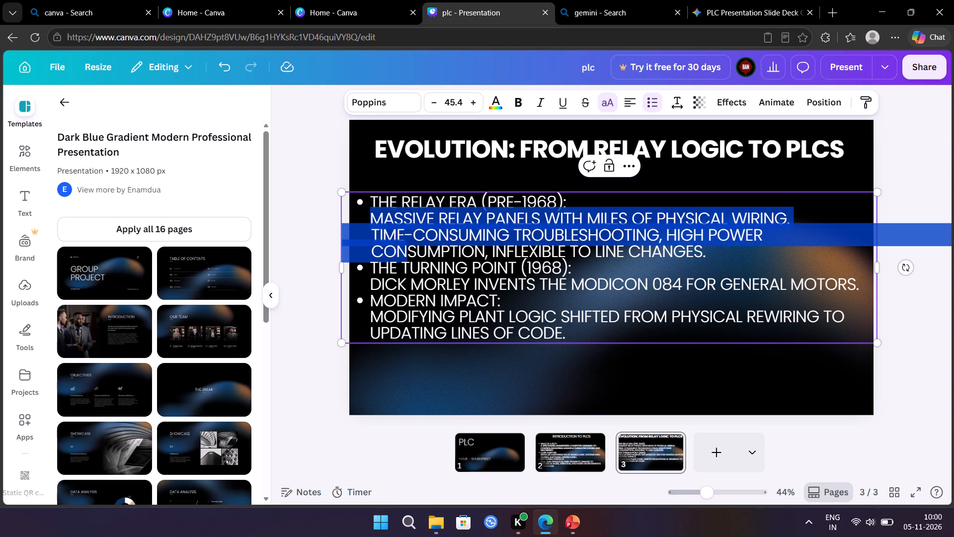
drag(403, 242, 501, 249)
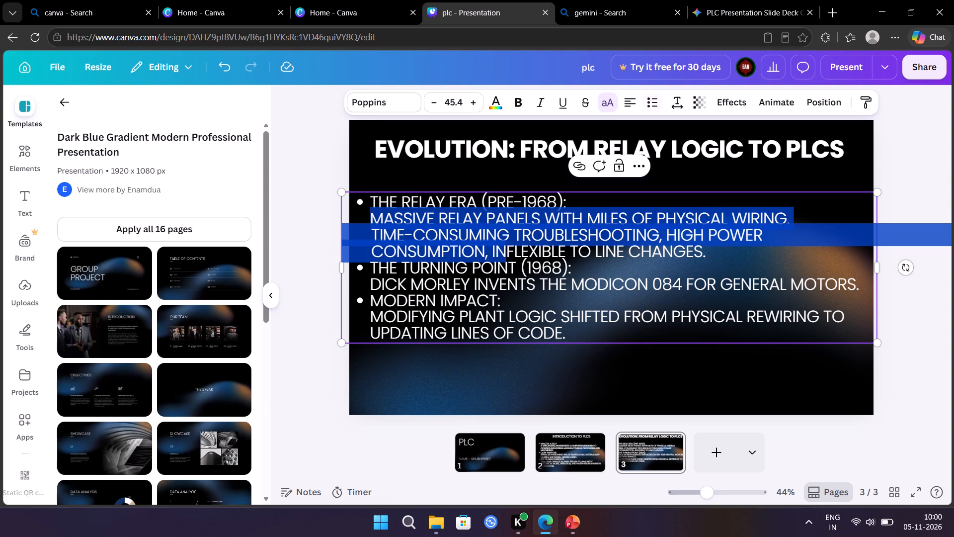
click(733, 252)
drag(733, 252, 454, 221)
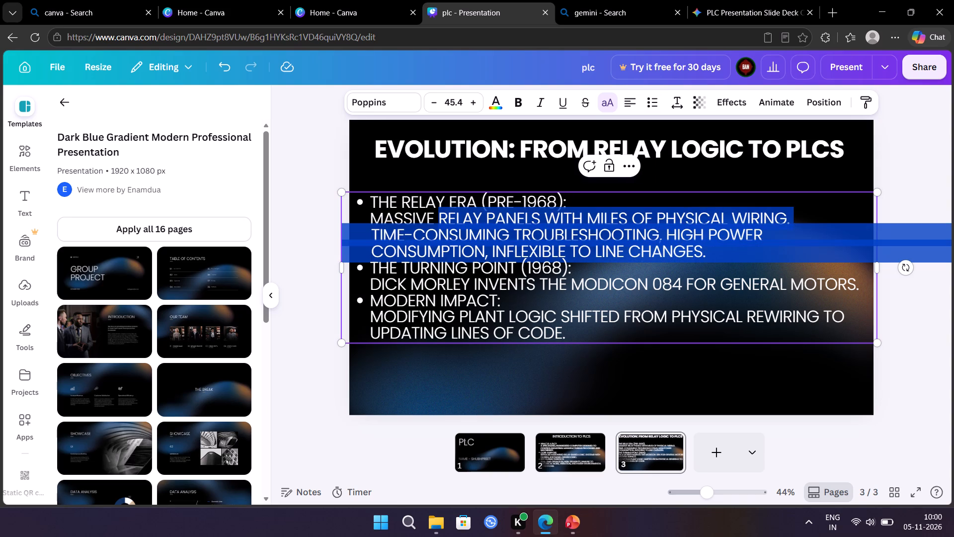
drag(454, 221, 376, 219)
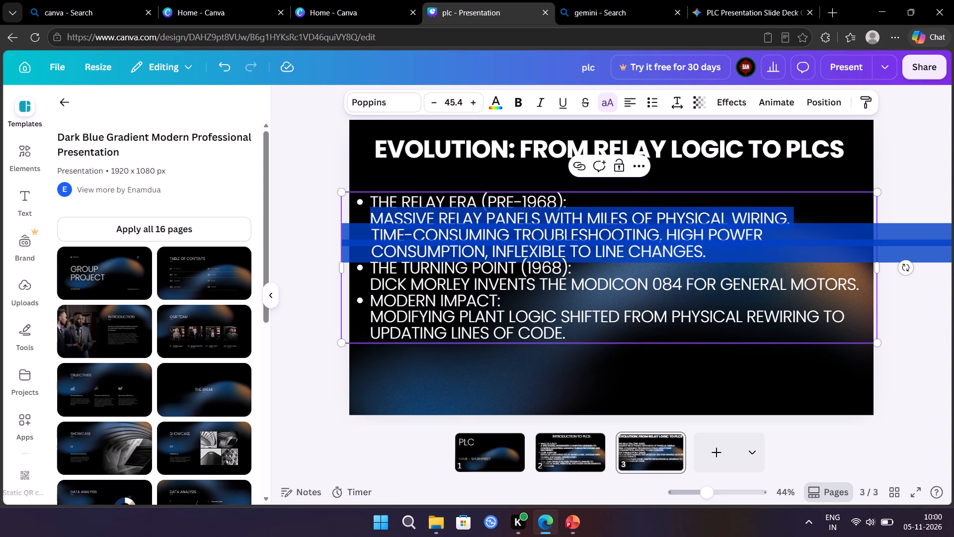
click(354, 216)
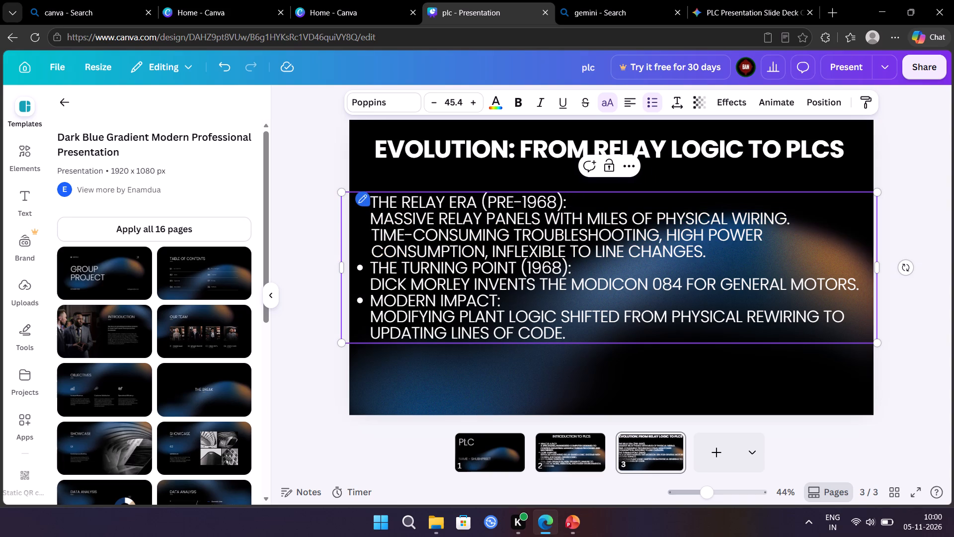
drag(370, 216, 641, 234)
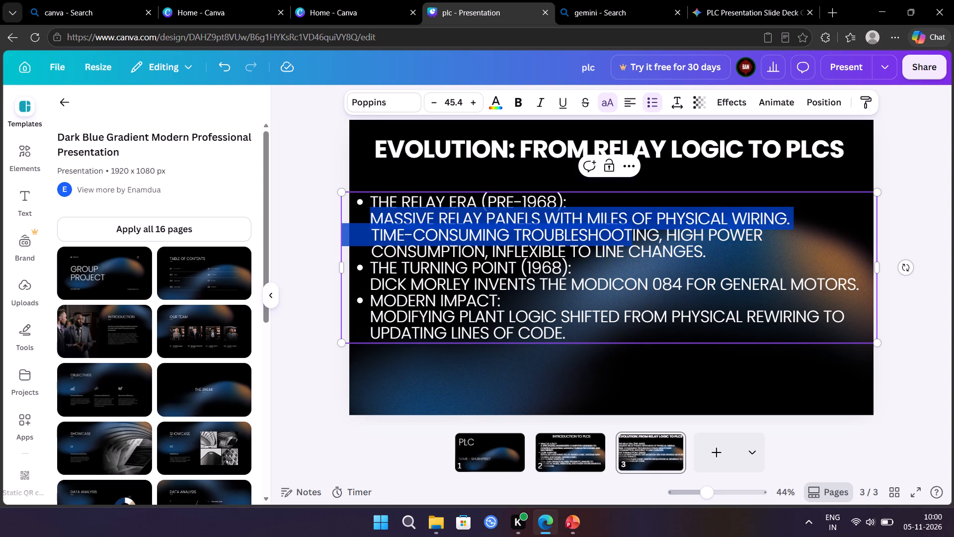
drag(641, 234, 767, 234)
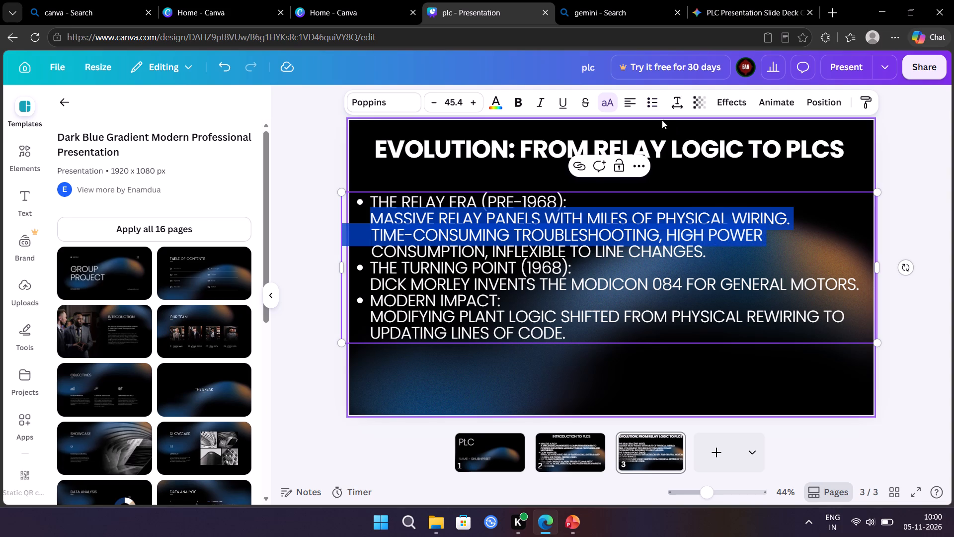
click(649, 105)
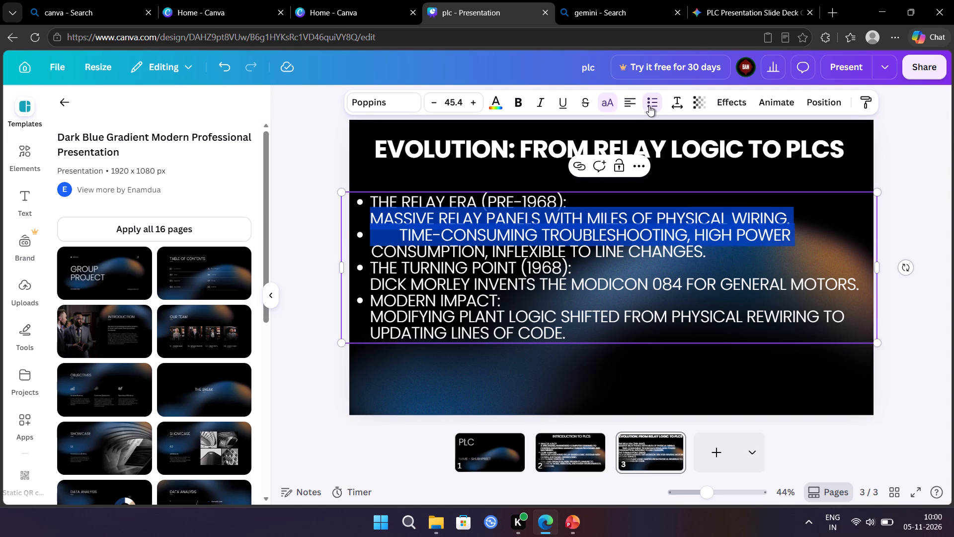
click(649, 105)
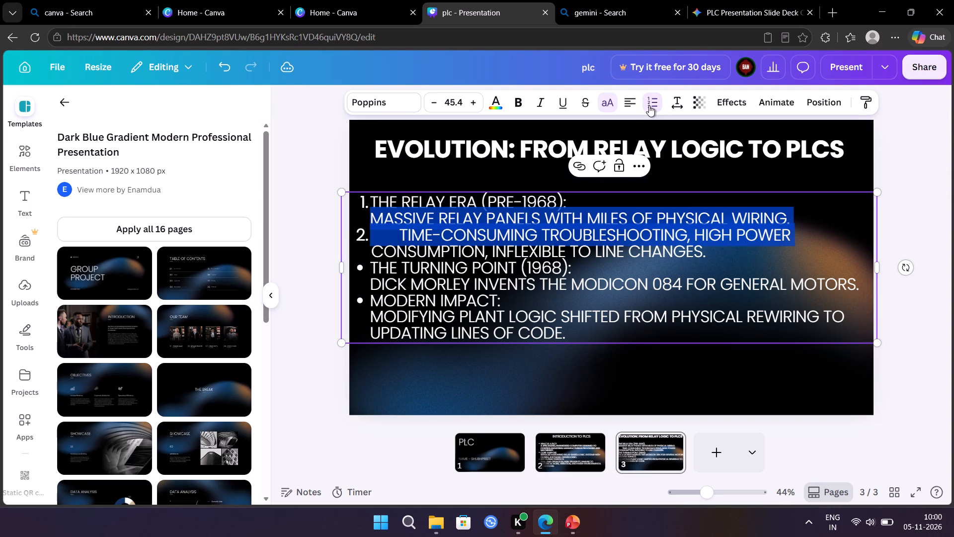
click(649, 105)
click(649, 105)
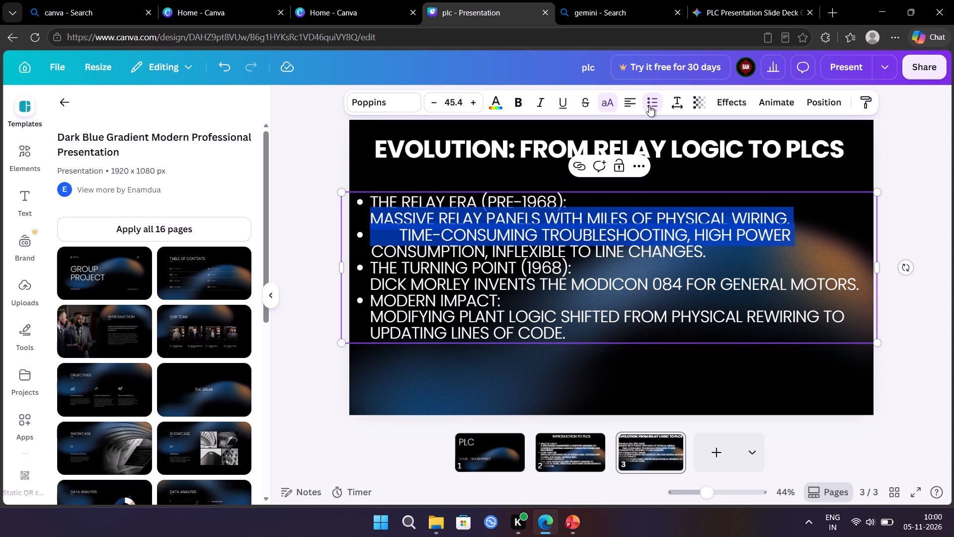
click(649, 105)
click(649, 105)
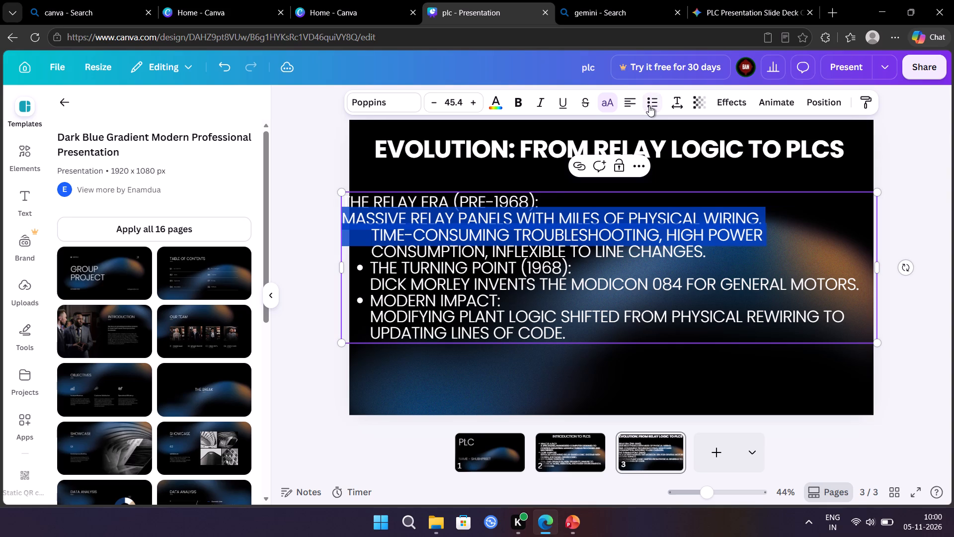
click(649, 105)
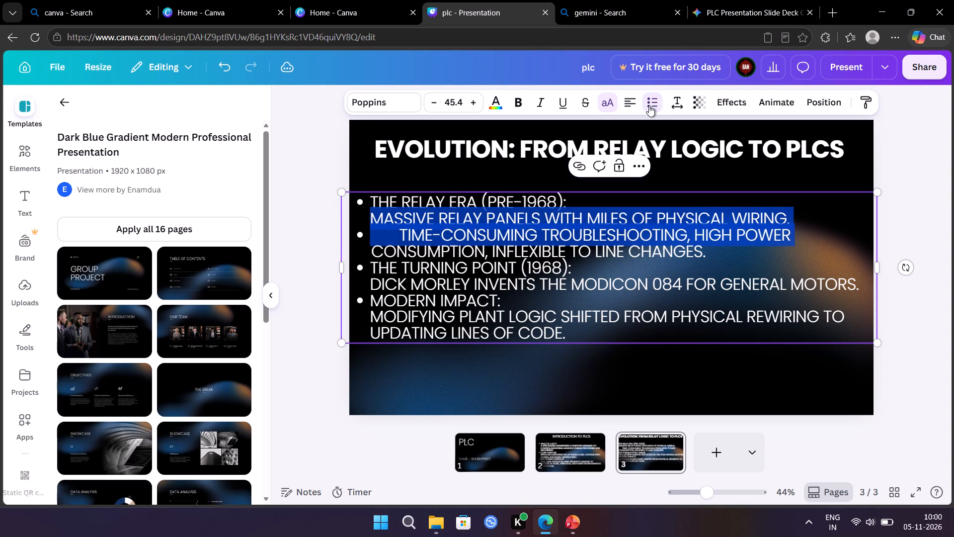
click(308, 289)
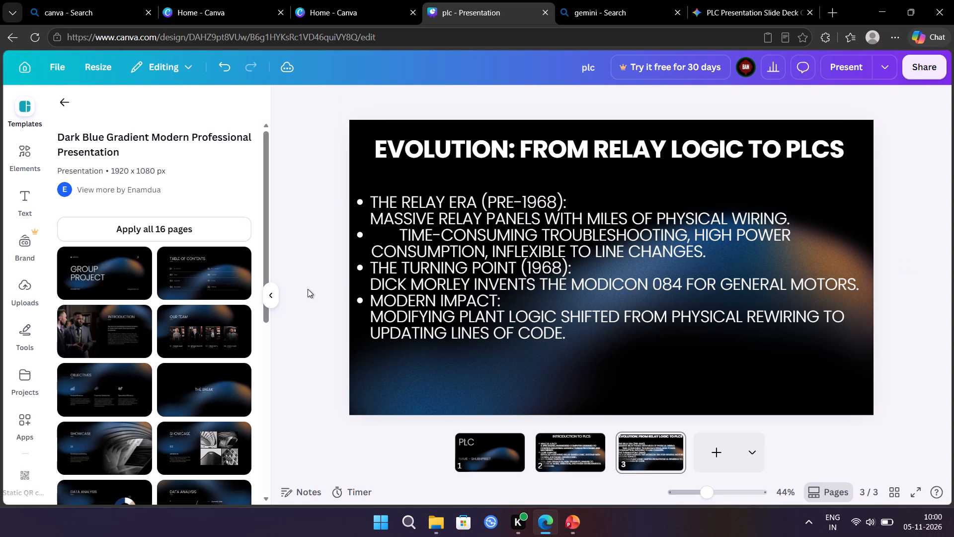
Remove the bullet and one leading space before "Time-consuming troubleshooting, high power".
click(375, 235)
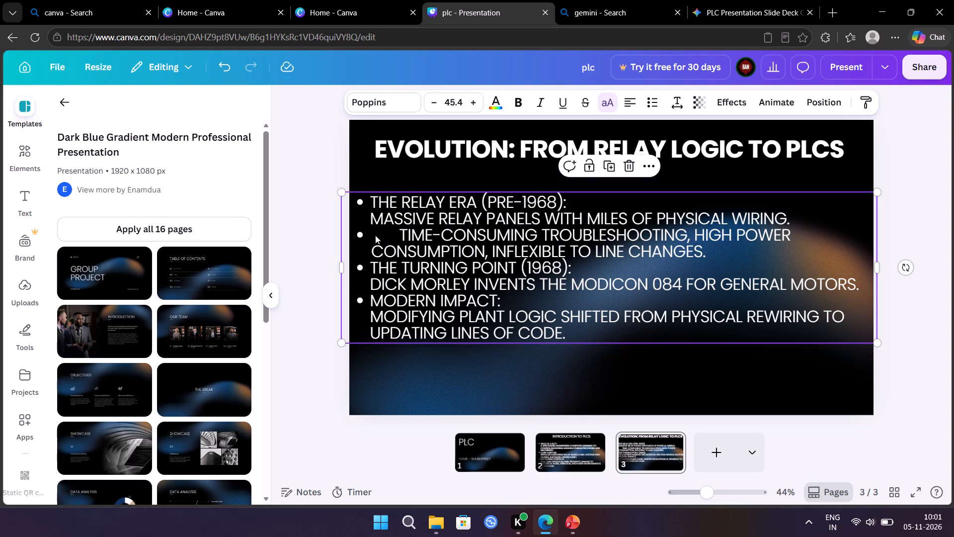
click(375, 235)
click(375, 235)
key(BackSpace)
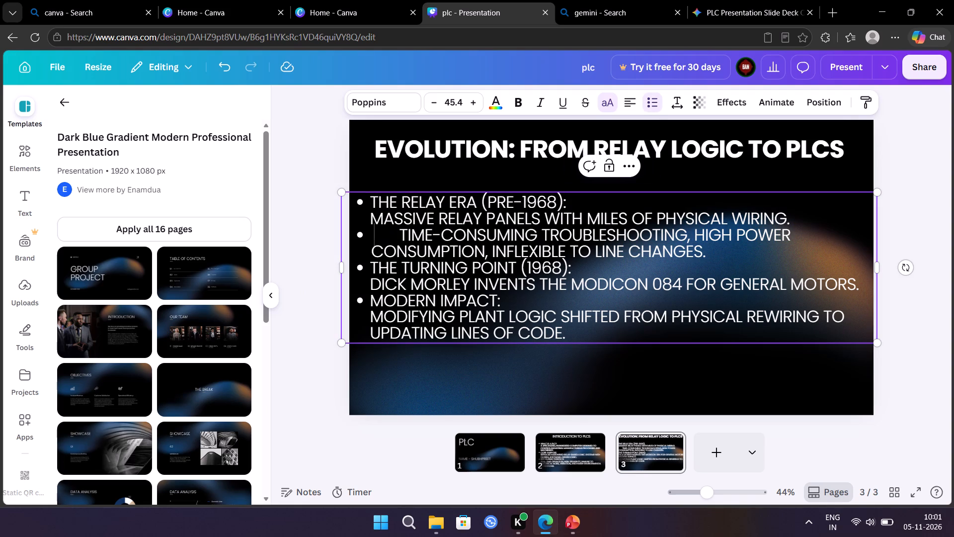
key(BackSpace)
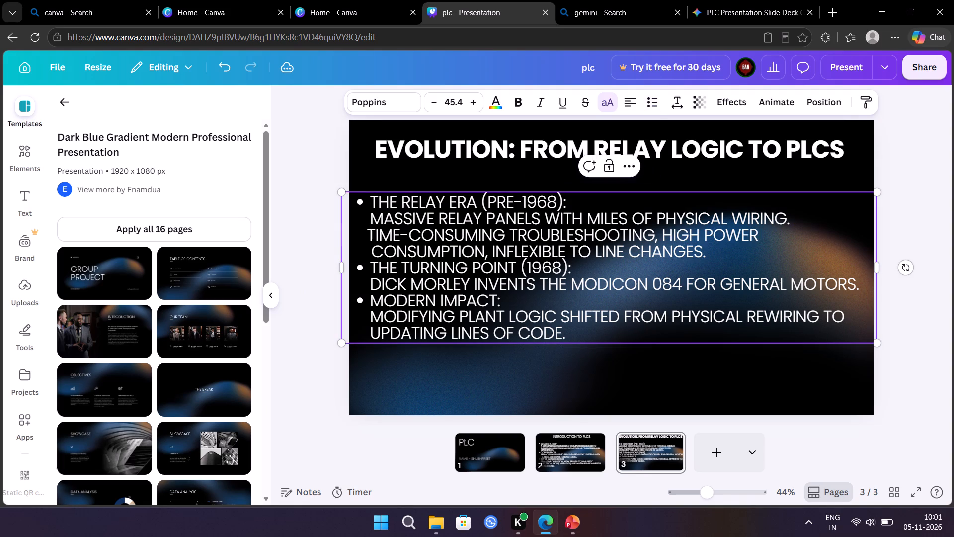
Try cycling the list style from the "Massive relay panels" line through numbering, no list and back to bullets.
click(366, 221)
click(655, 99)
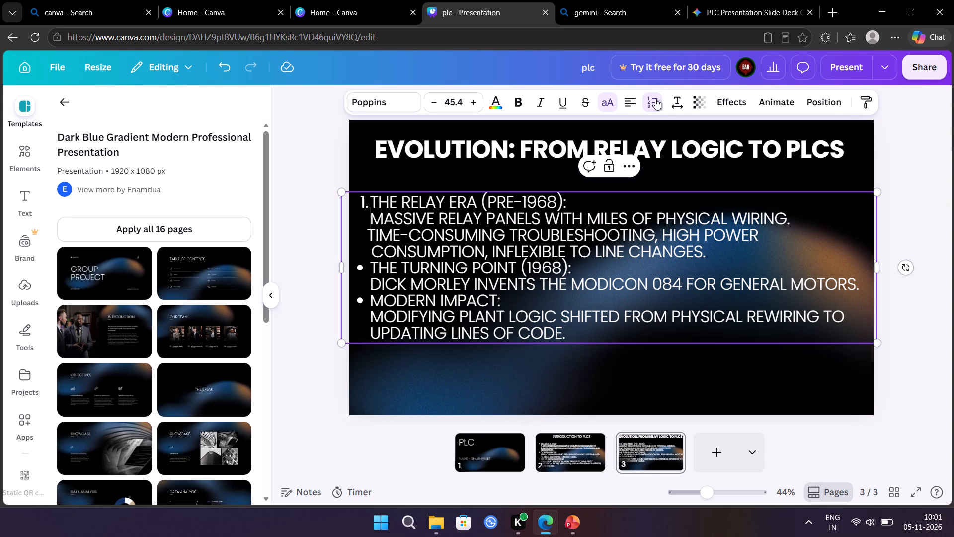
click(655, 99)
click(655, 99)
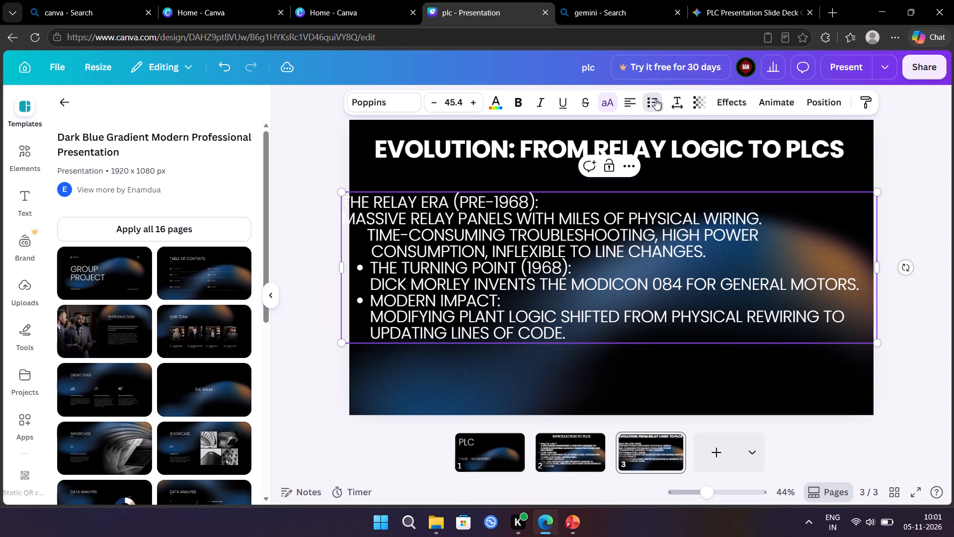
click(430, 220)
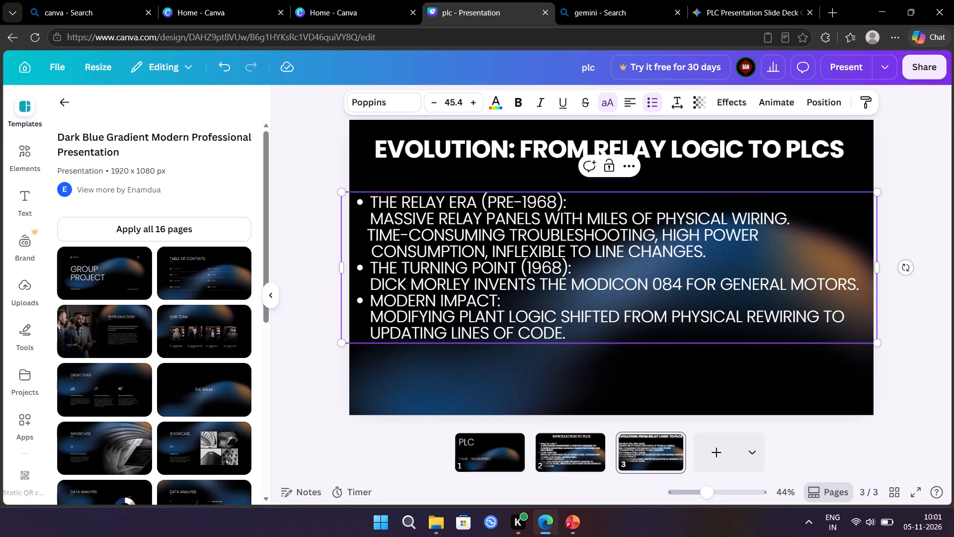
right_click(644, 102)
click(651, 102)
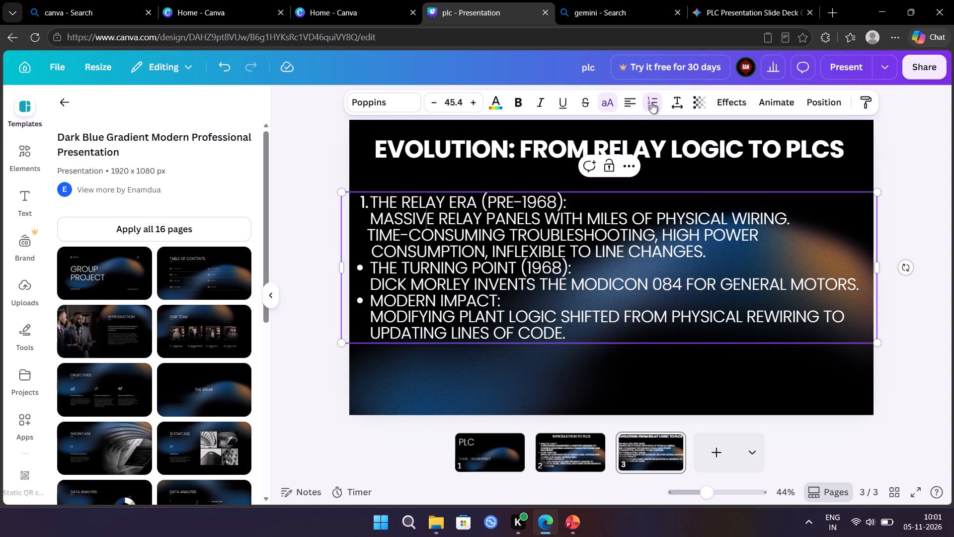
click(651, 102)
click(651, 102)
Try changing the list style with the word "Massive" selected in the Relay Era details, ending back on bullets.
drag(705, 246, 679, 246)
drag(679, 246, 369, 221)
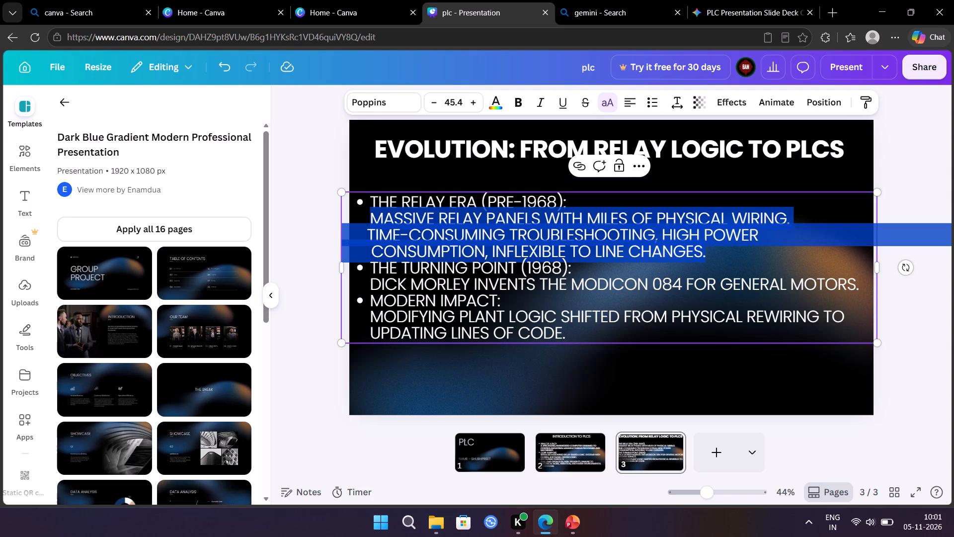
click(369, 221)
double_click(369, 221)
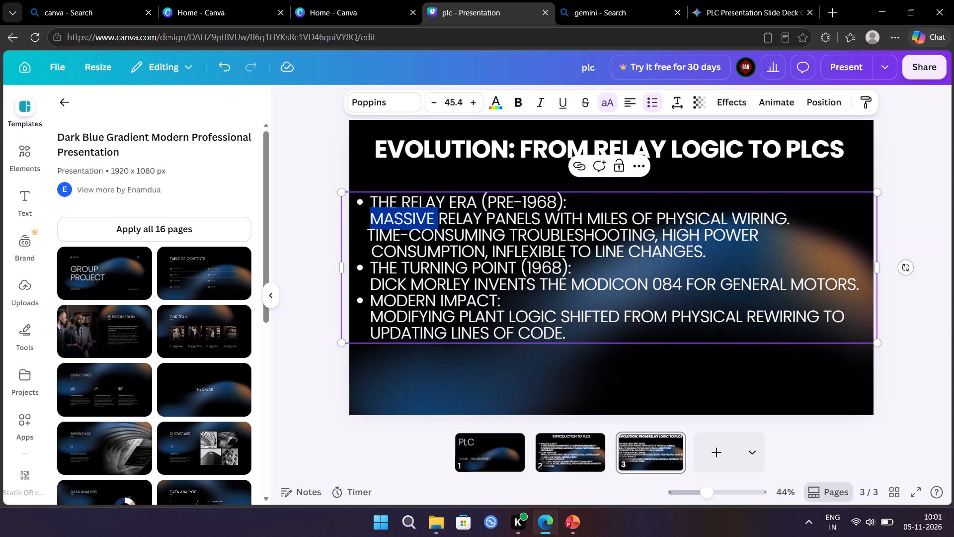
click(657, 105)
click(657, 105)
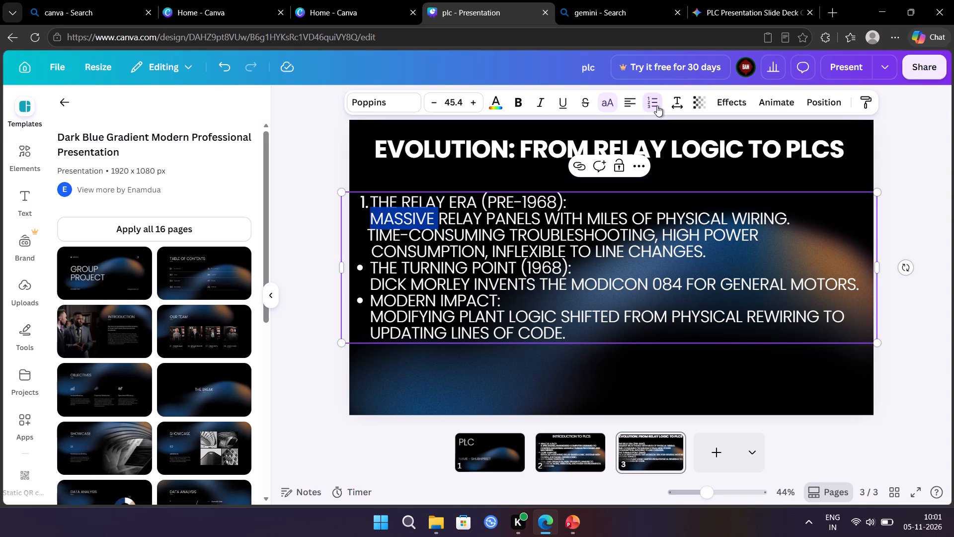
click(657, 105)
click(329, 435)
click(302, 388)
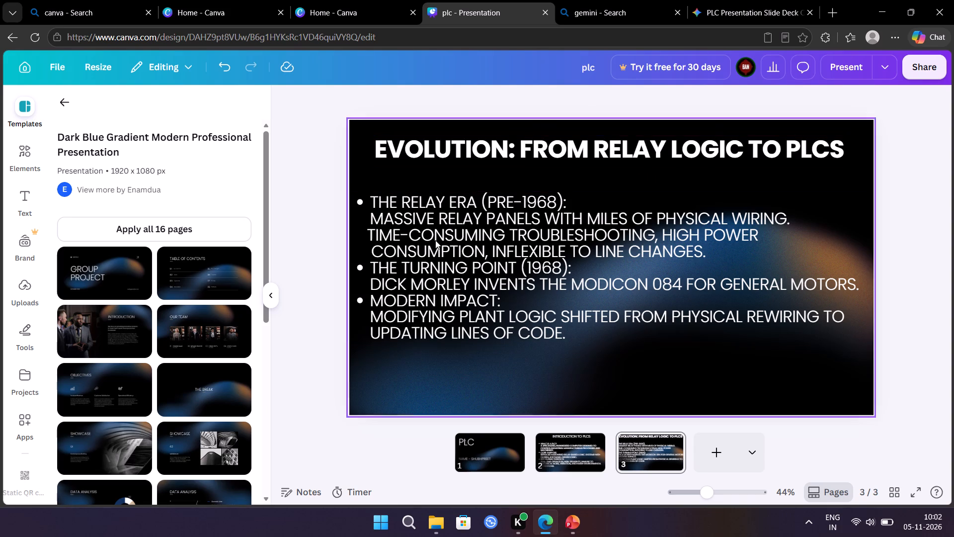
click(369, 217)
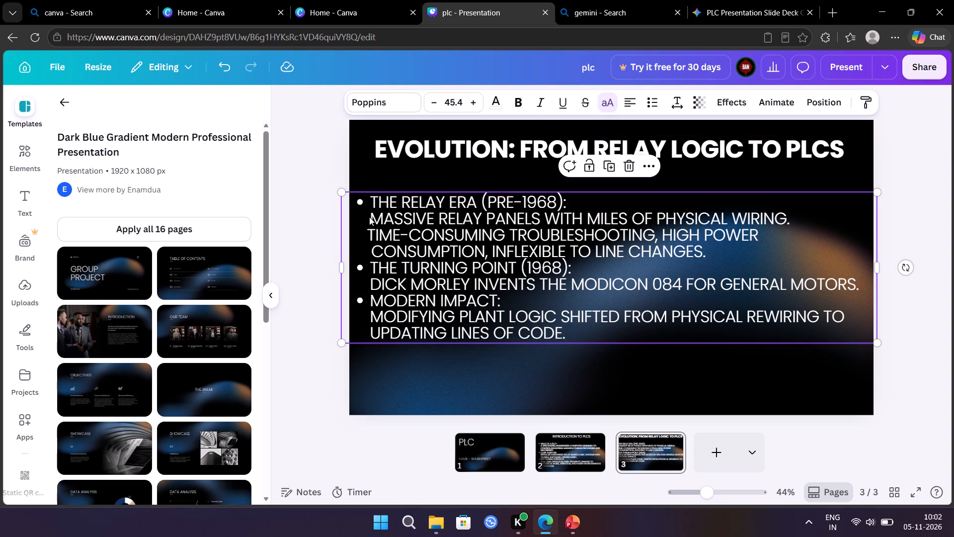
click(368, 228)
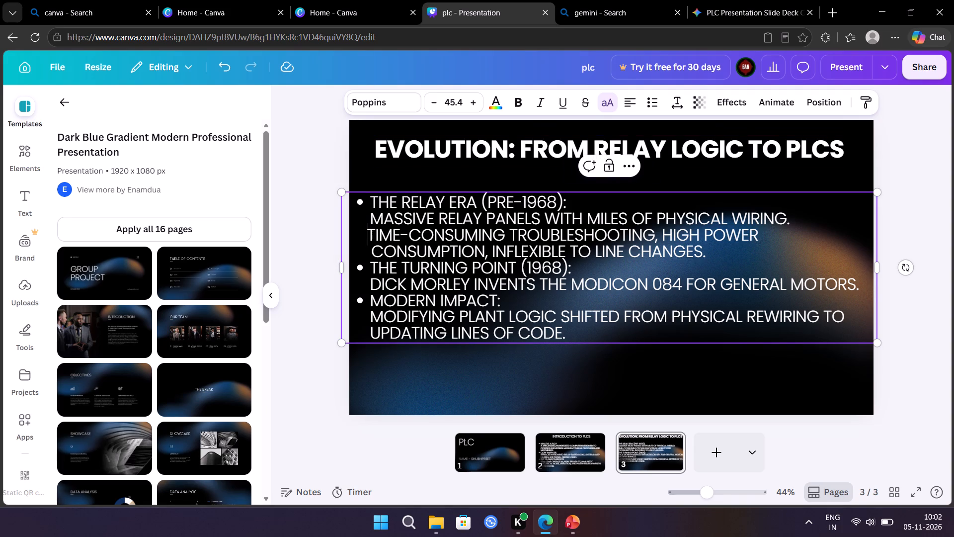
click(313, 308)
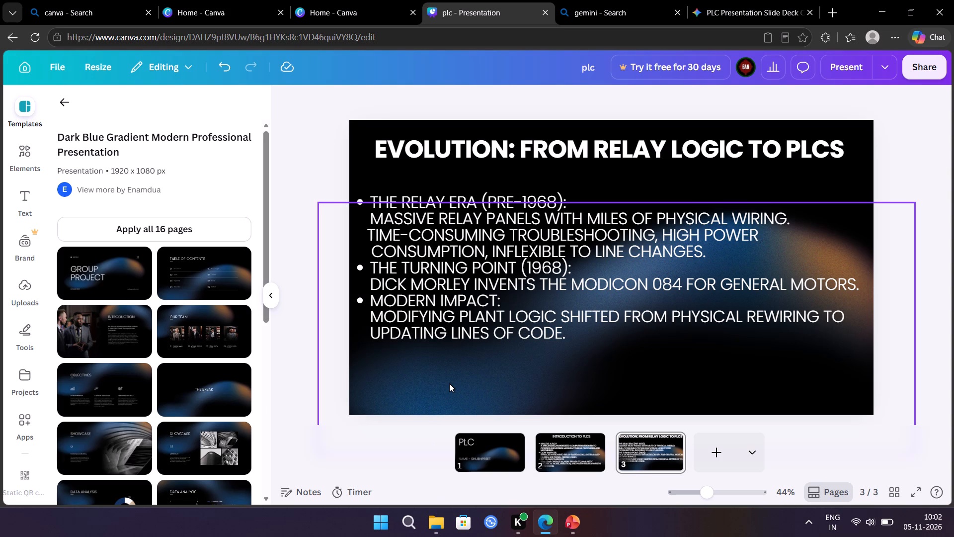
click(724, 451)
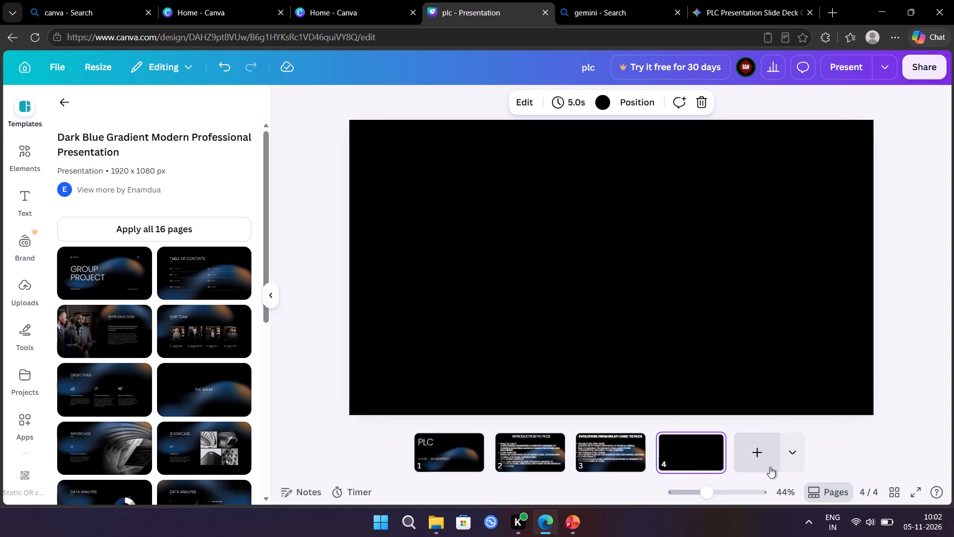
click(222, 385)
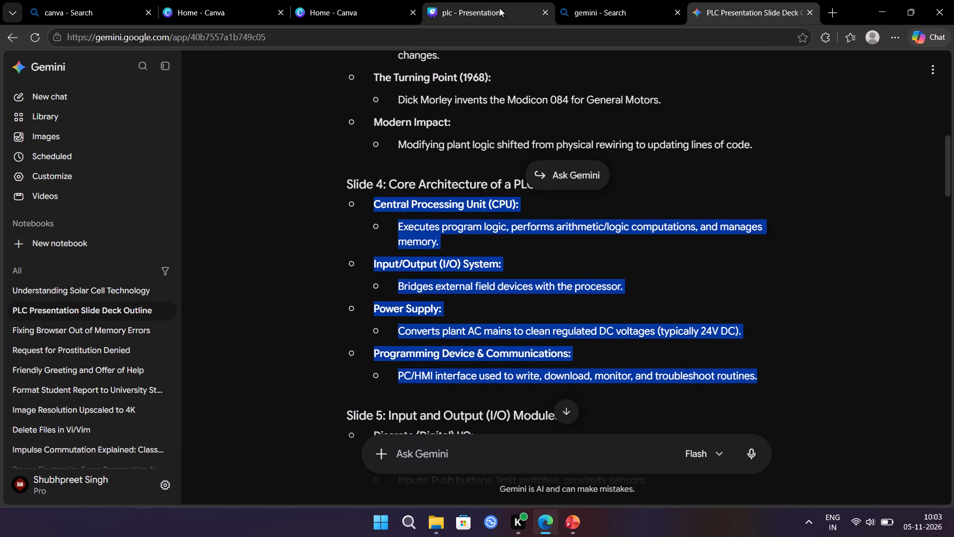
click(499, 8)
click(424, 210)
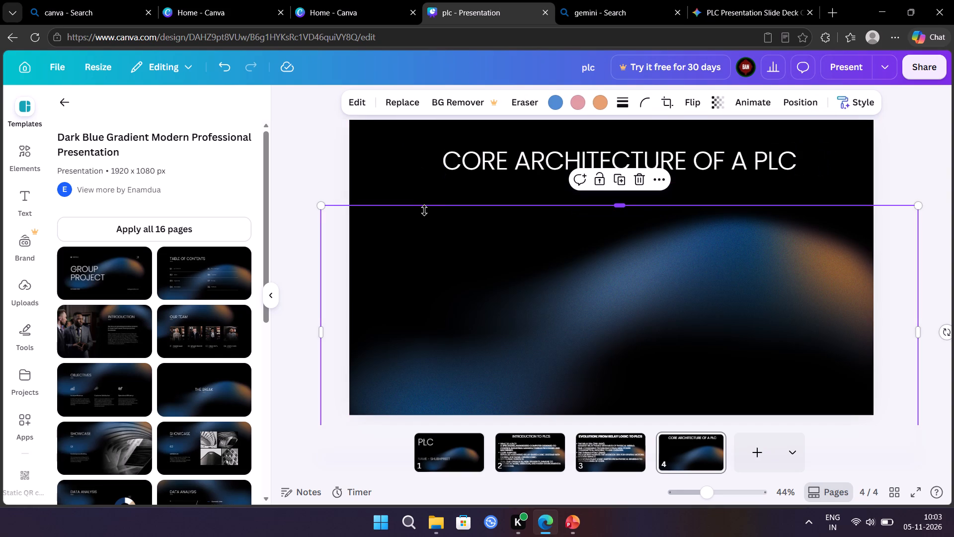
click(431, 197)
right_click(431, 197)
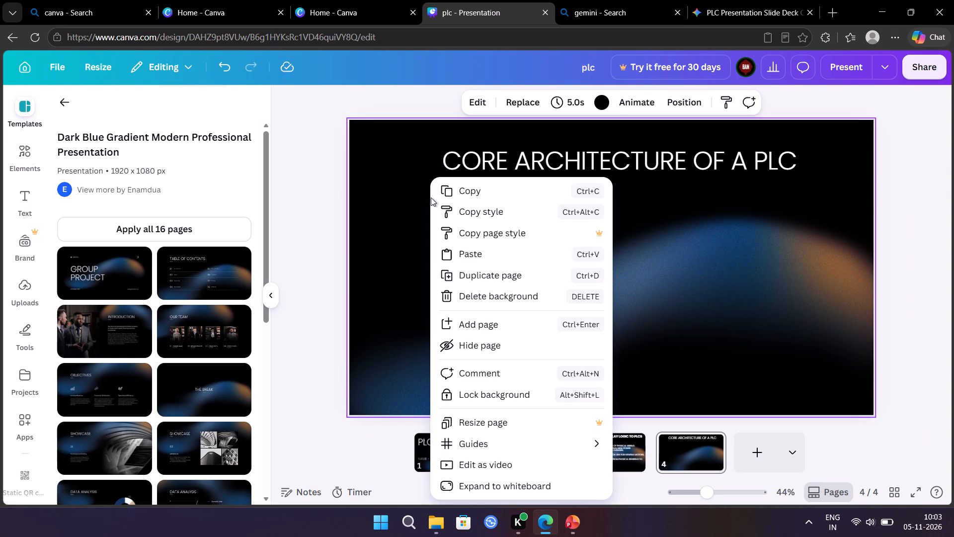
click(462, 256)
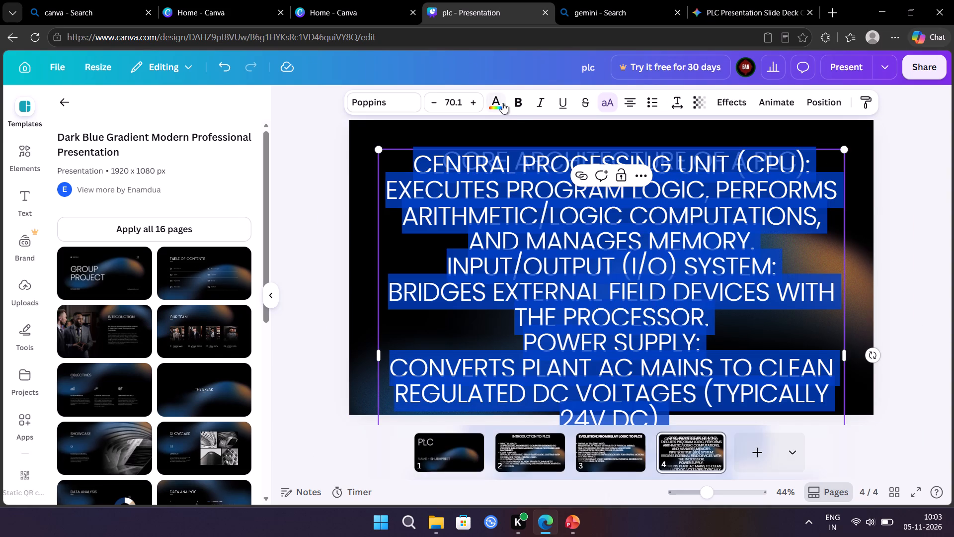
Reduce the font size of the pasted body text on page 4 to 40.1.
triple_click(439, 104)
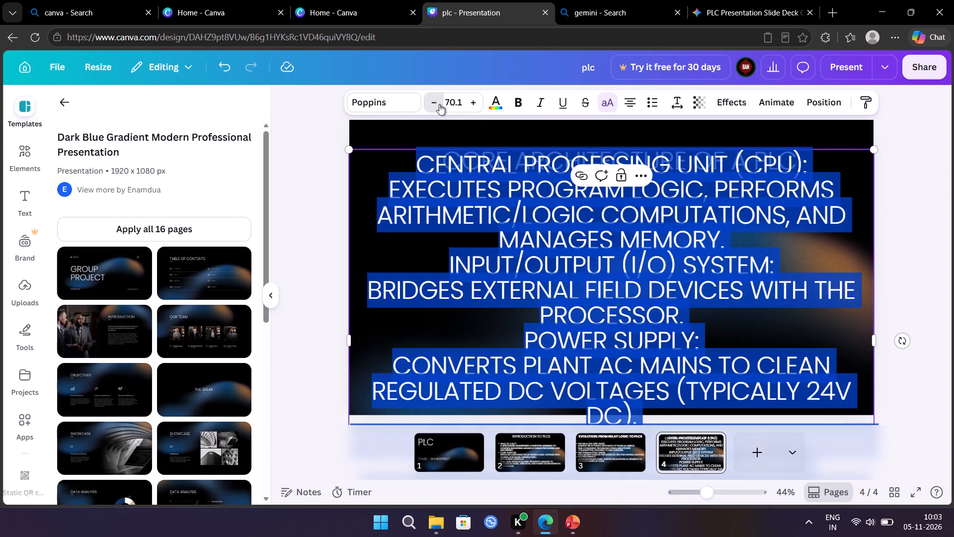
triple_click(439, 104)
triple_click(439, 104)
triple_click(439, 104)
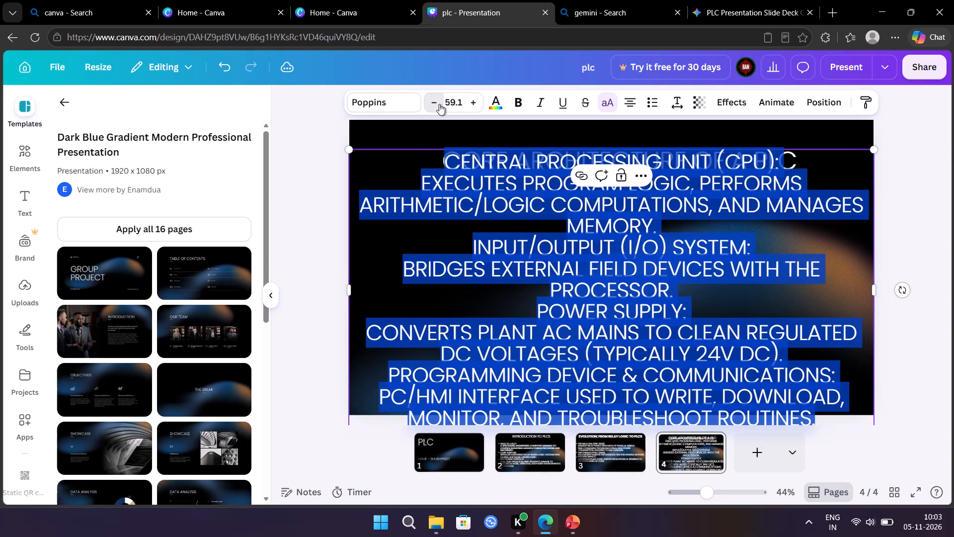
triple_click(439, 104)
triple_click(439, 104)
triple_click(439, 104)
double_click(439, 104)
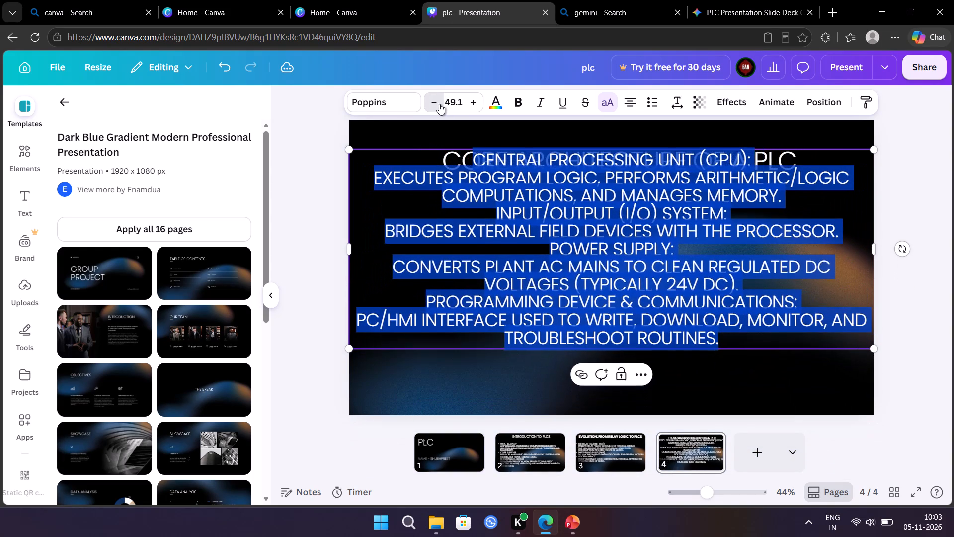
click(439, 104)
click(439, 104)
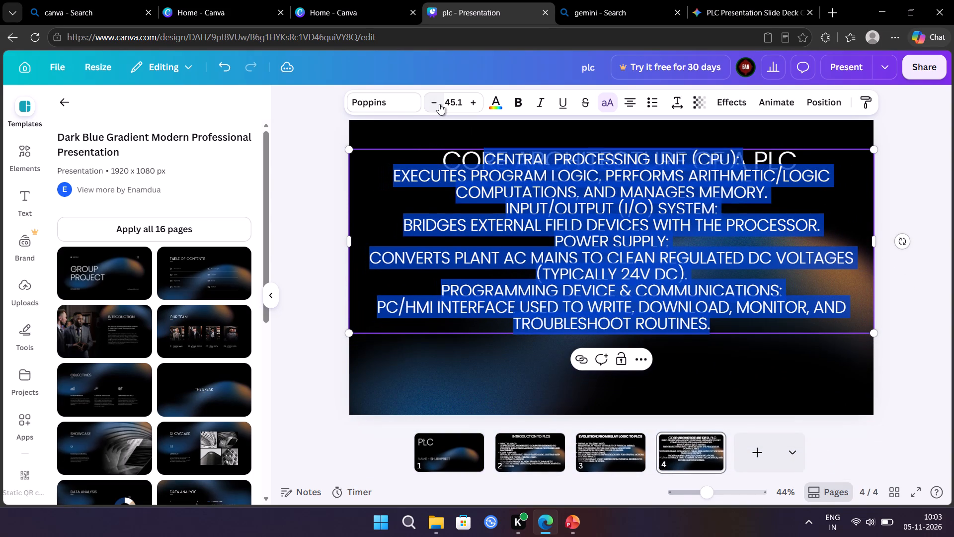
click(439, 104)
click(439, 104)
click(439, 104)
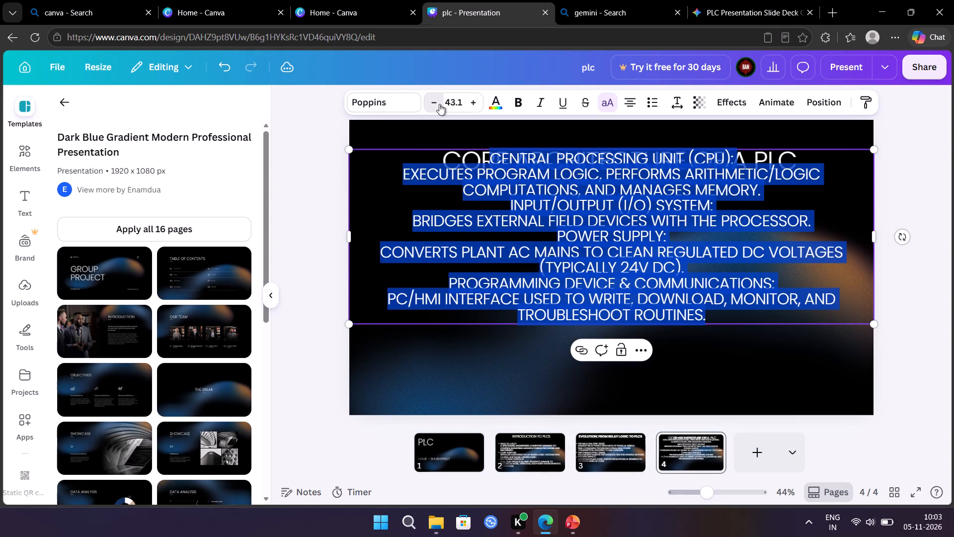
click(439, 104)
click(439, 104)
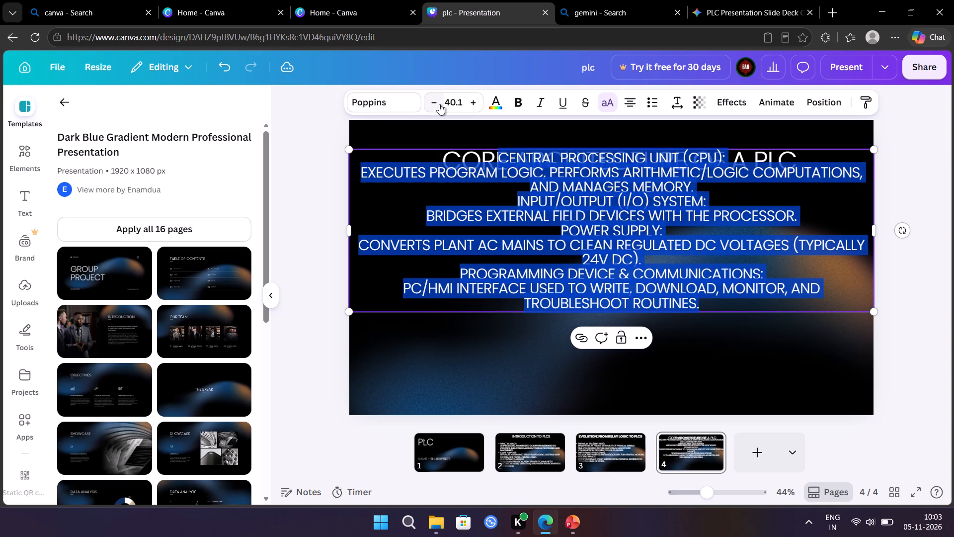
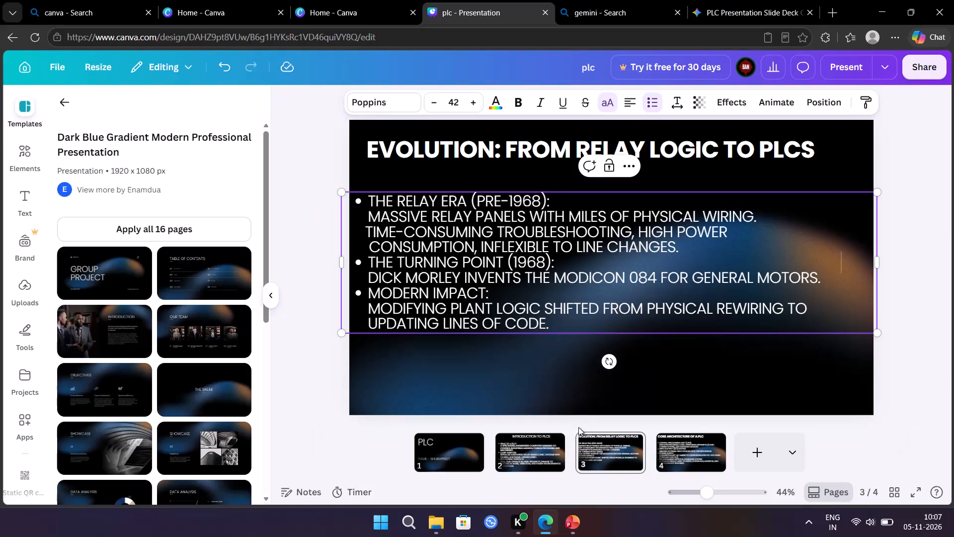
Set the "Introduction to PLCs" title on page 2 to font size 64 and make it bold.
click(546, 450)
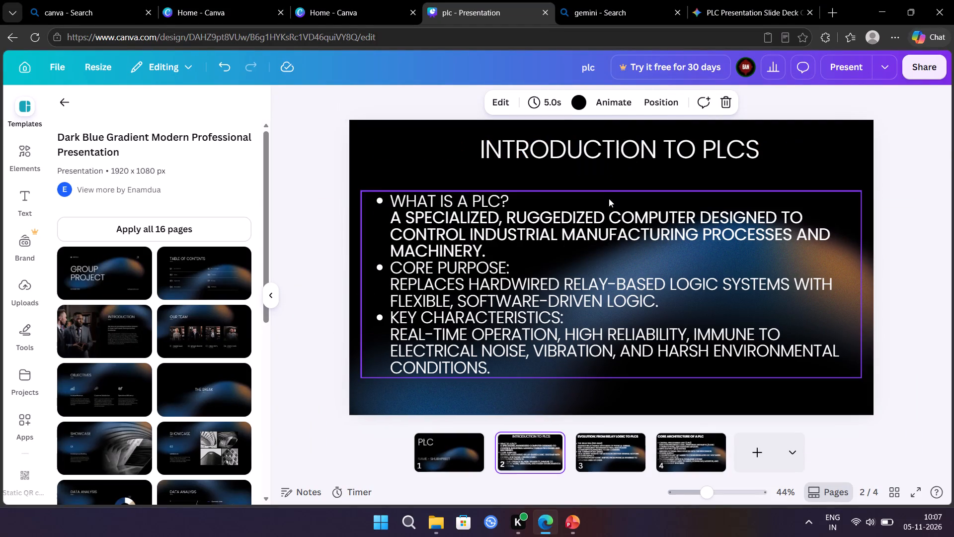
click(555, 138)
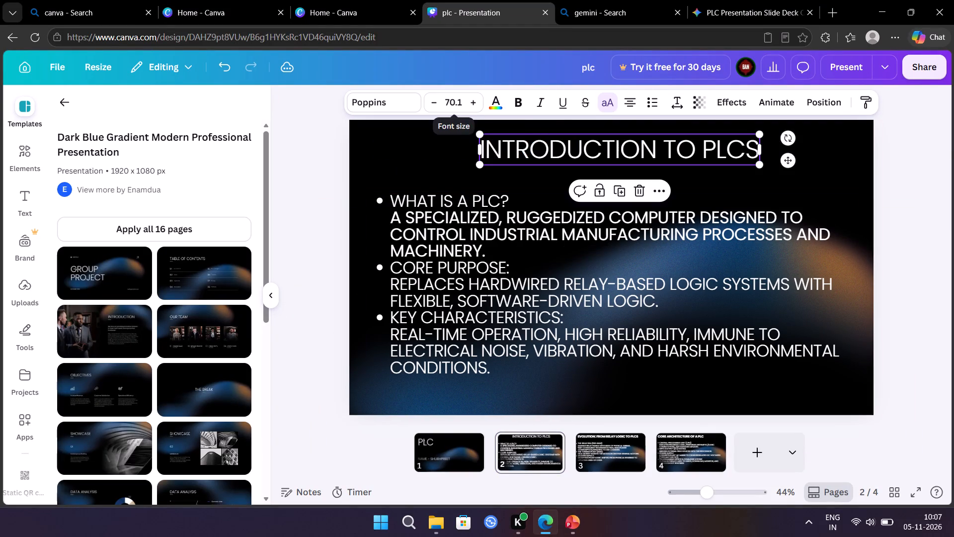
click(452, 106)
scroll(456, 307, down, 2)
click(456, 307)
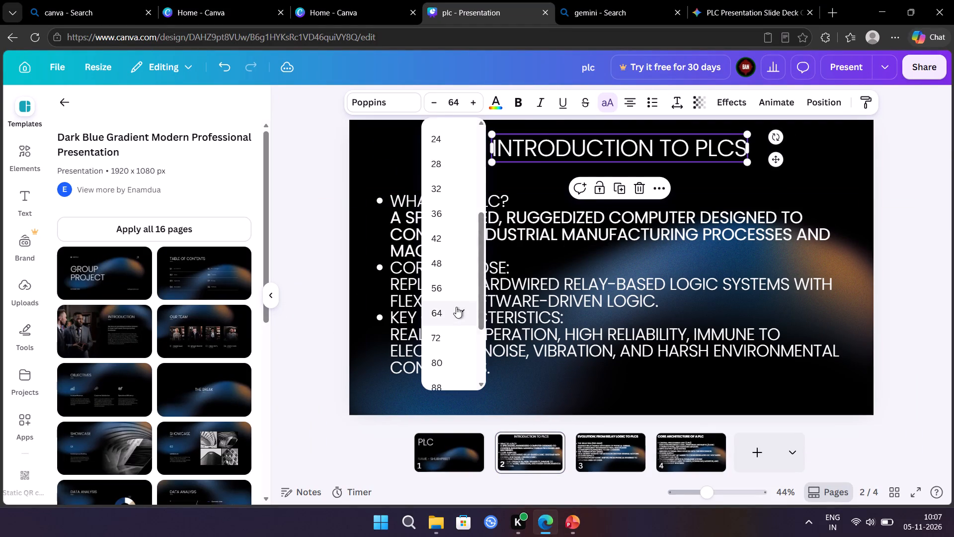
scroll(456, 307, down, 2)
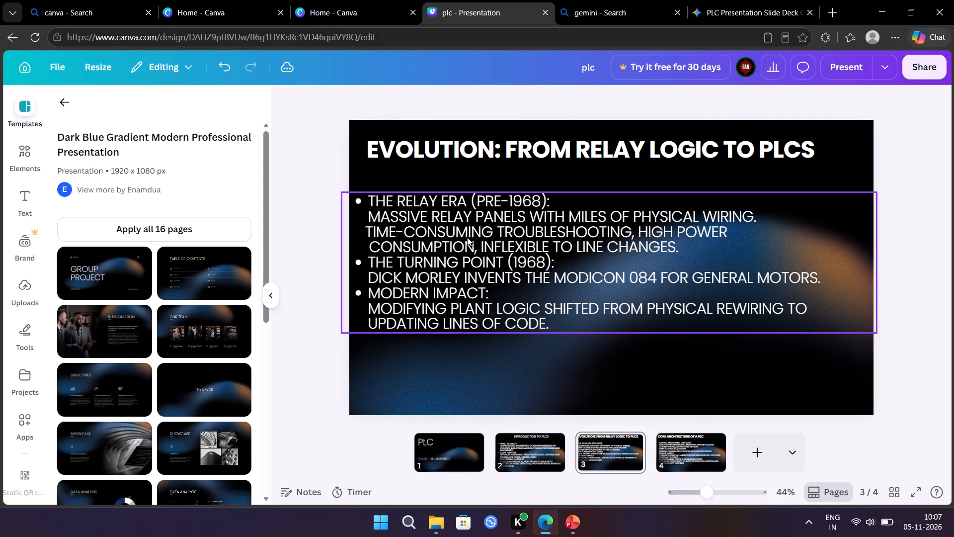
click(511, 440)
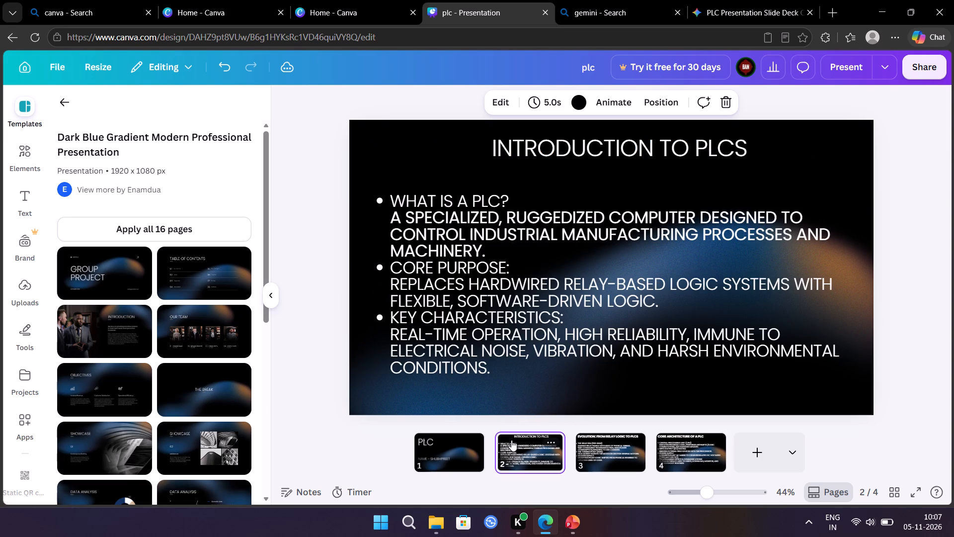
click(522, 153)
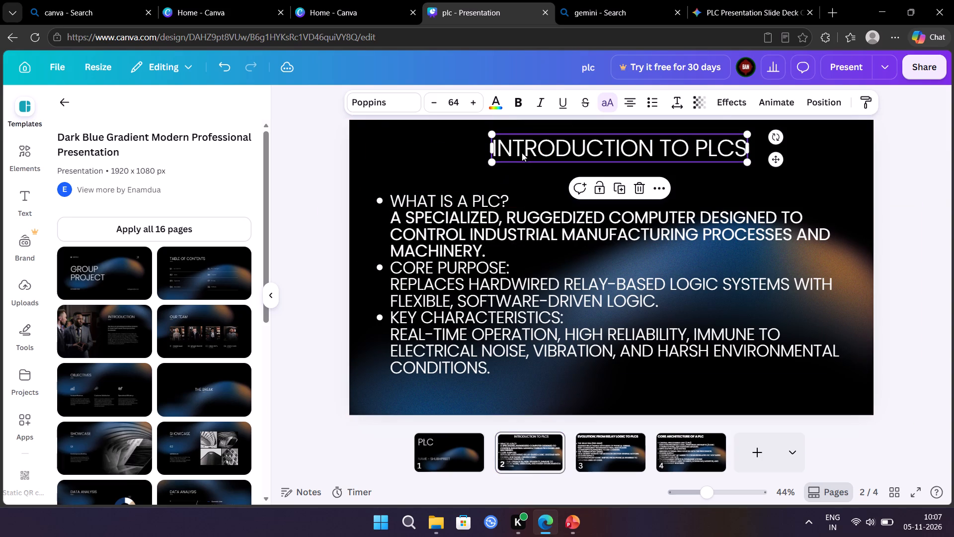
click(519, 103)
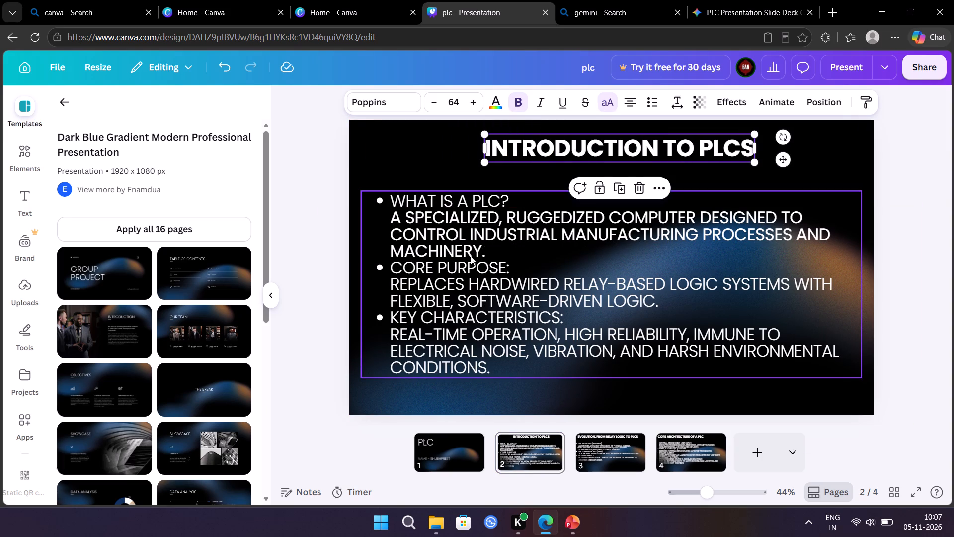
Set the font size of the bulleted body text on page 2 to 42.
click(422, 204)
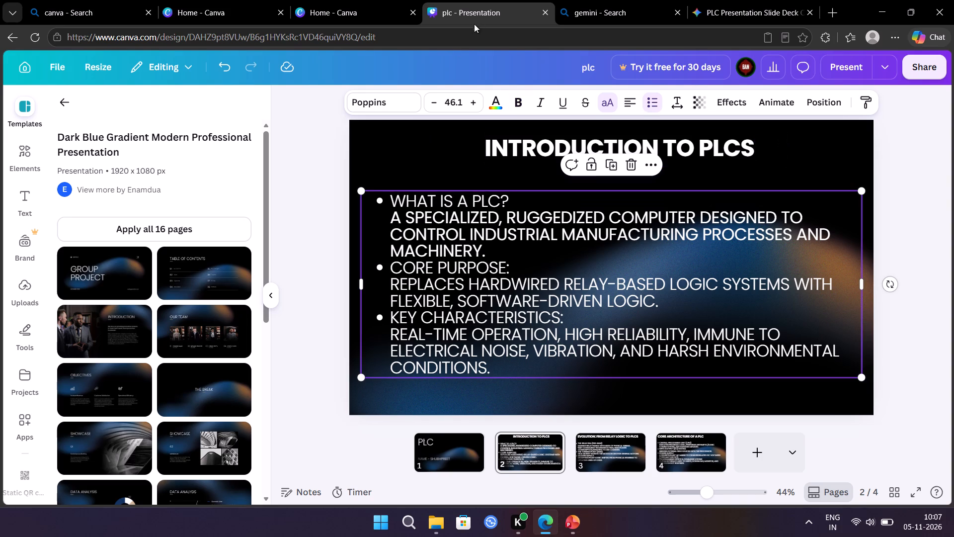
click(450, 98)
scroll(438, 288, down, 1)
click(438, 324)
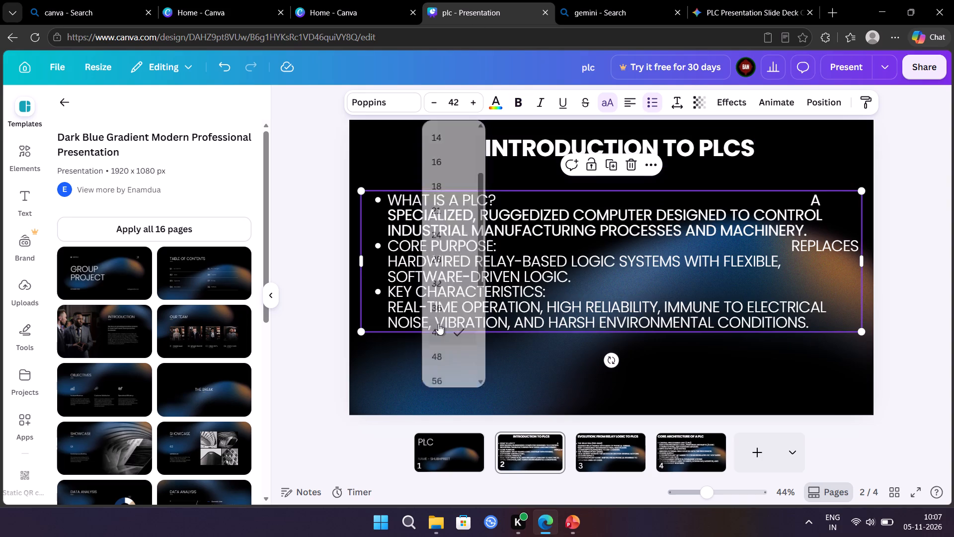
Add spaces before "A" and "REPLACES" in the page 2 body text so both words wrap onto the line below their headings.
click(807, 197)
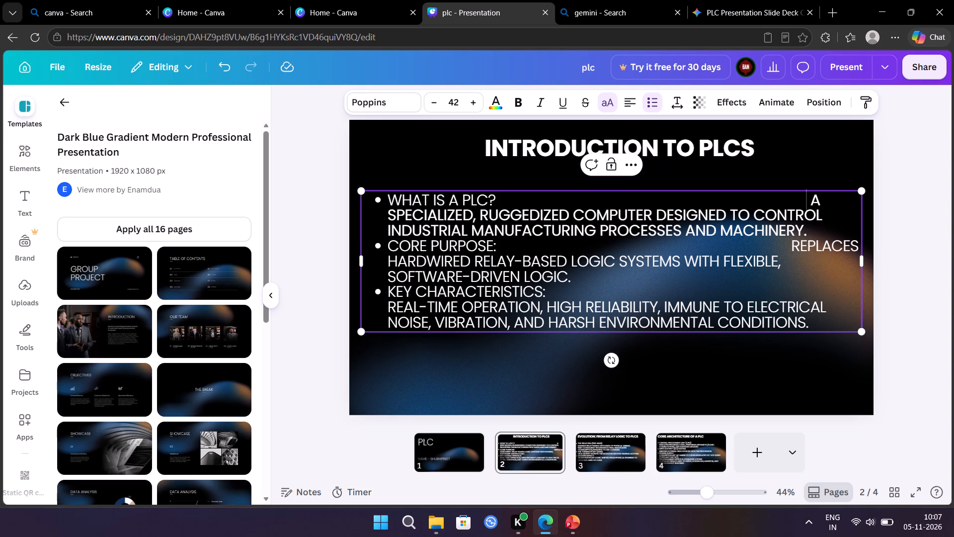
key(space)
key(space)
key(space)
key(space)
key(space)
key(space)
key(space)
key(space)
key(space)
key(space)
key(space)
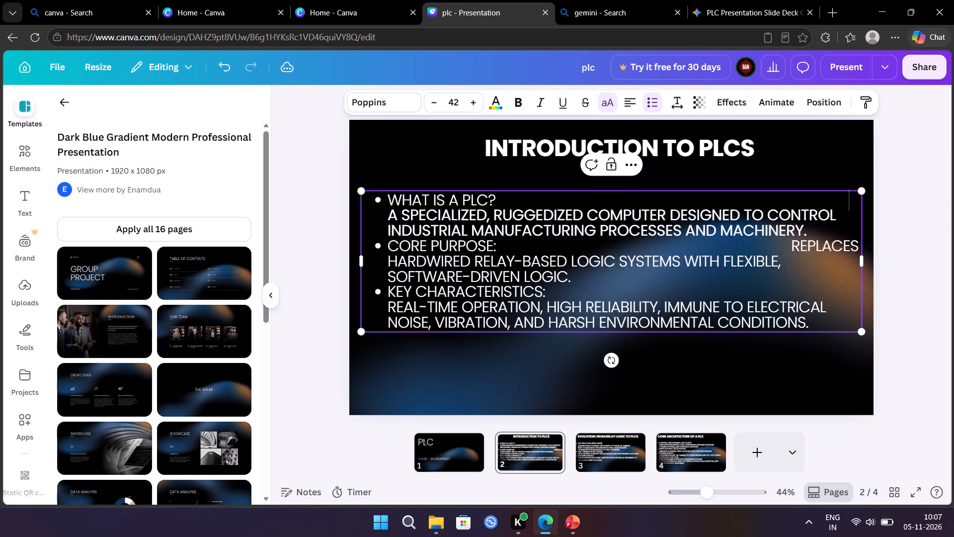
click(791, 243)
key(space)
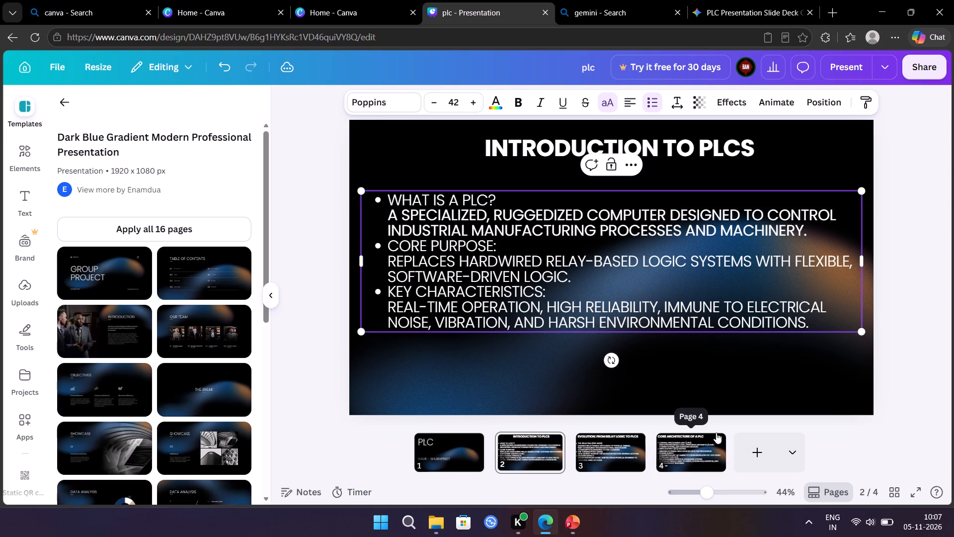
click(757, 460)
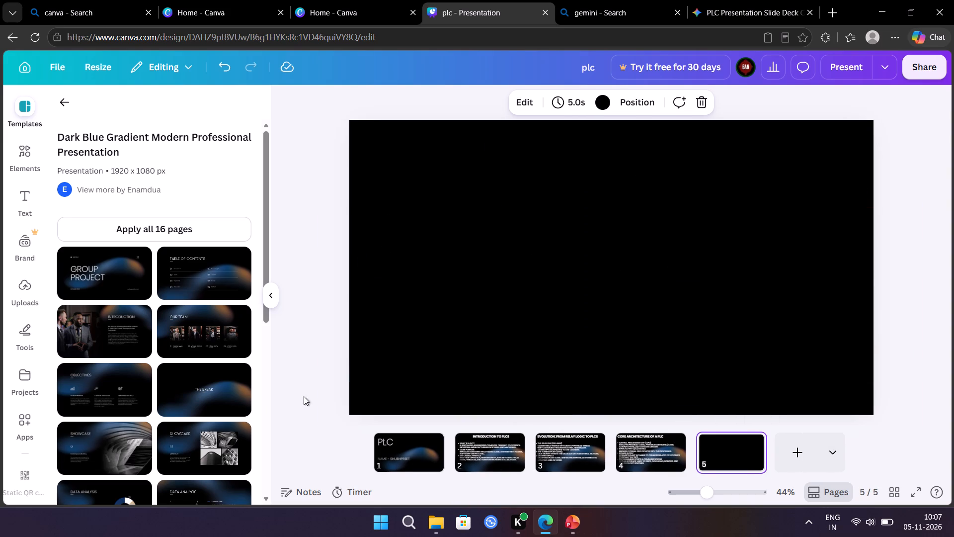
click(238, 391)
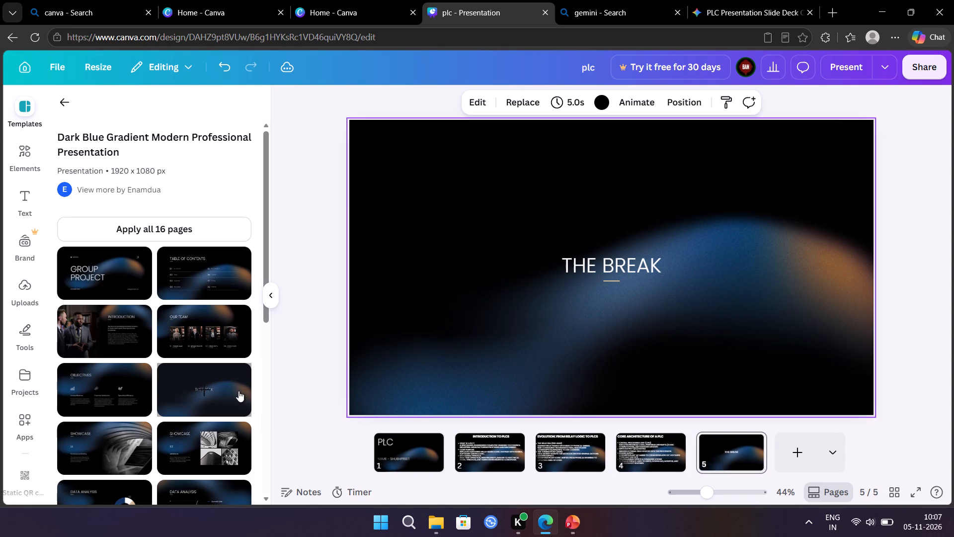
click(574, 263)
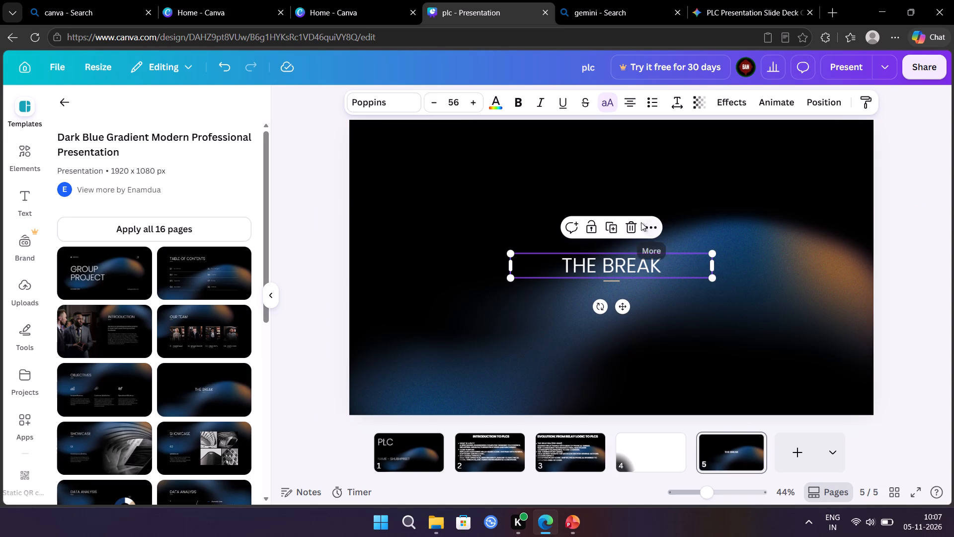
click(636, 224)
click(614, 279)
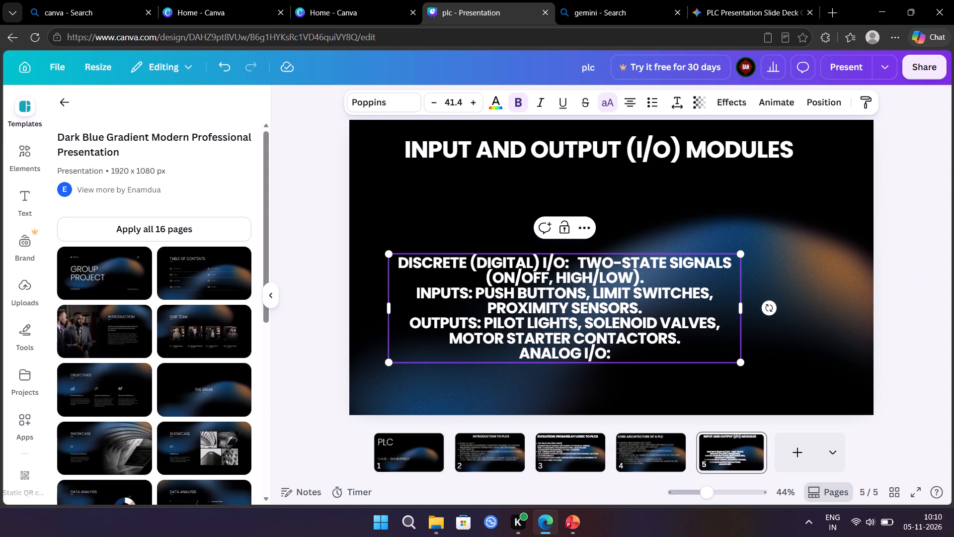
right_click(629, 356)
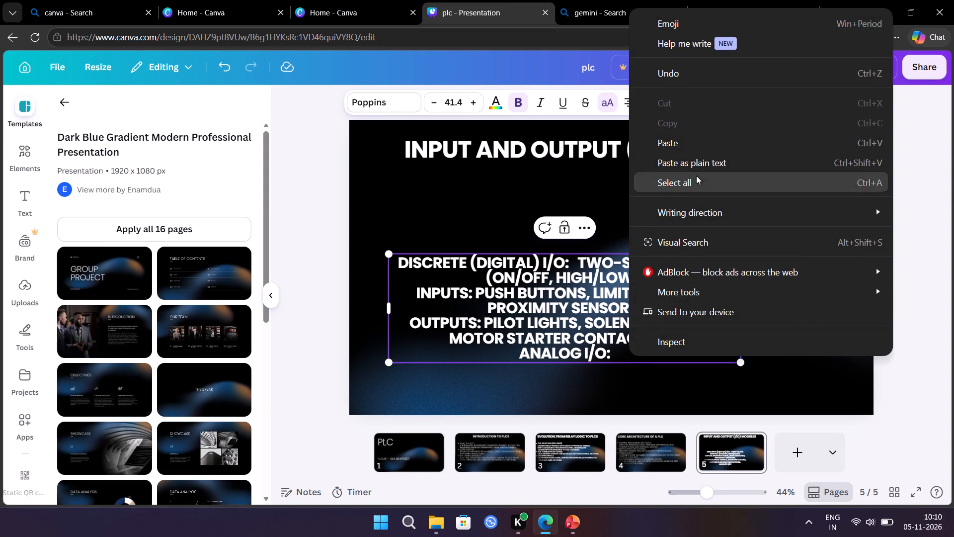
click(704, 142)
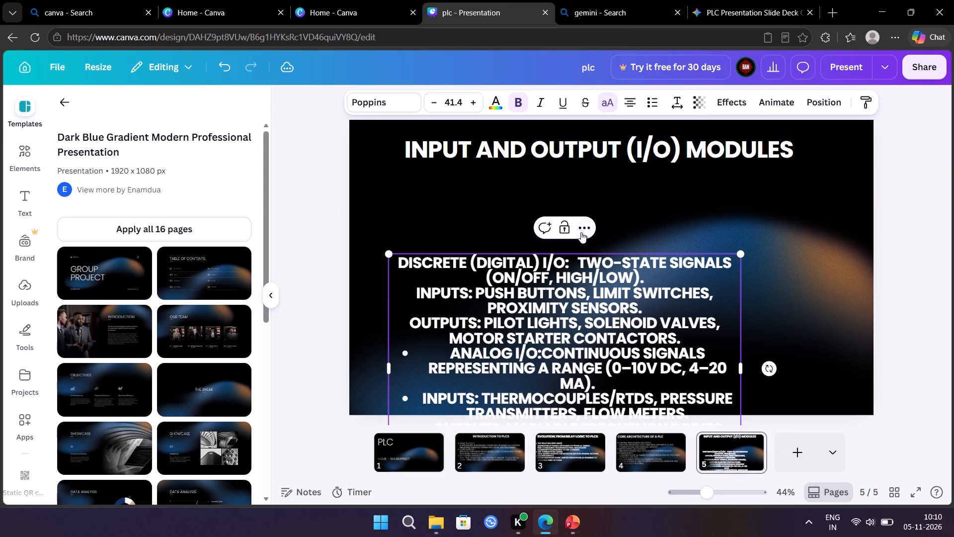
Move the I/O text box up to just below the page title and widen it towards the slide's right edge.
click(591, 255)
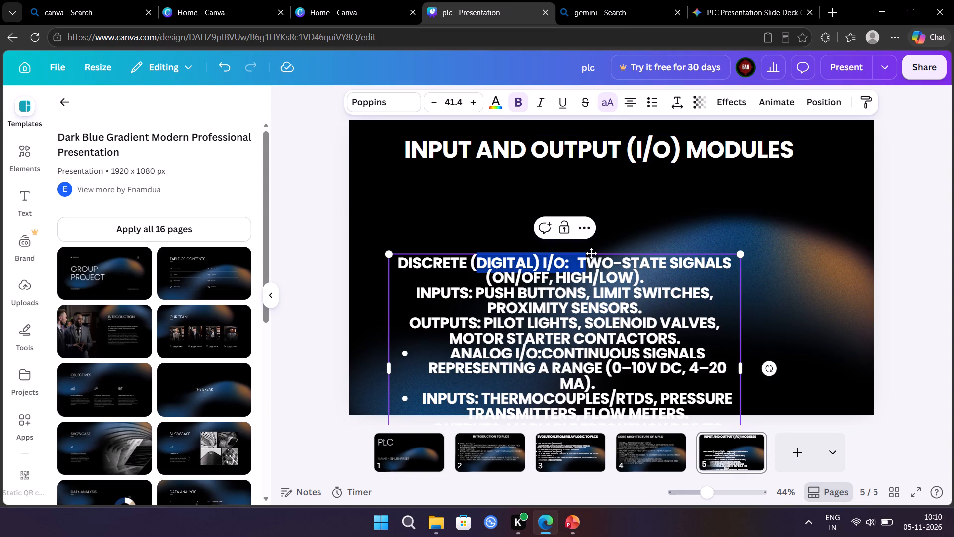
drag(591, 253, 613, 180)
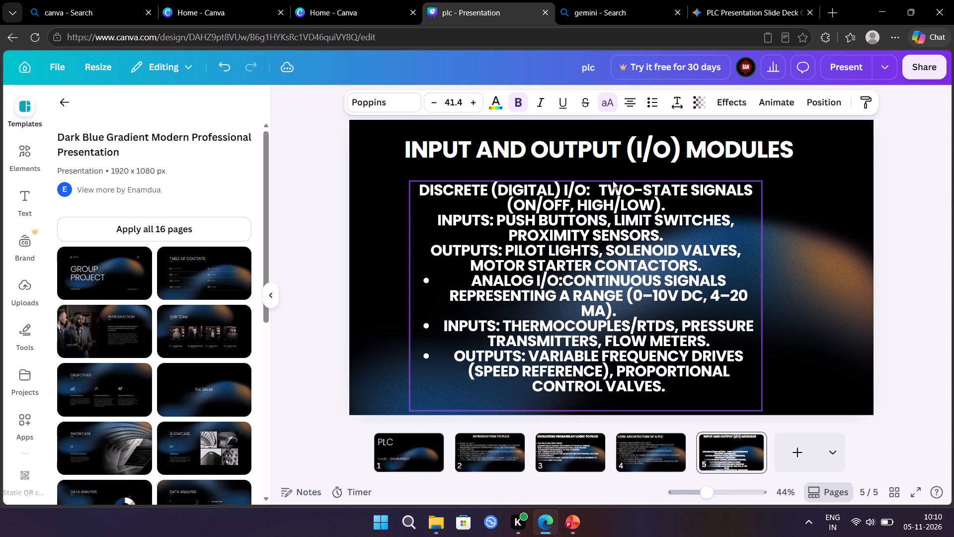
drag(613, 180, 604, 188)
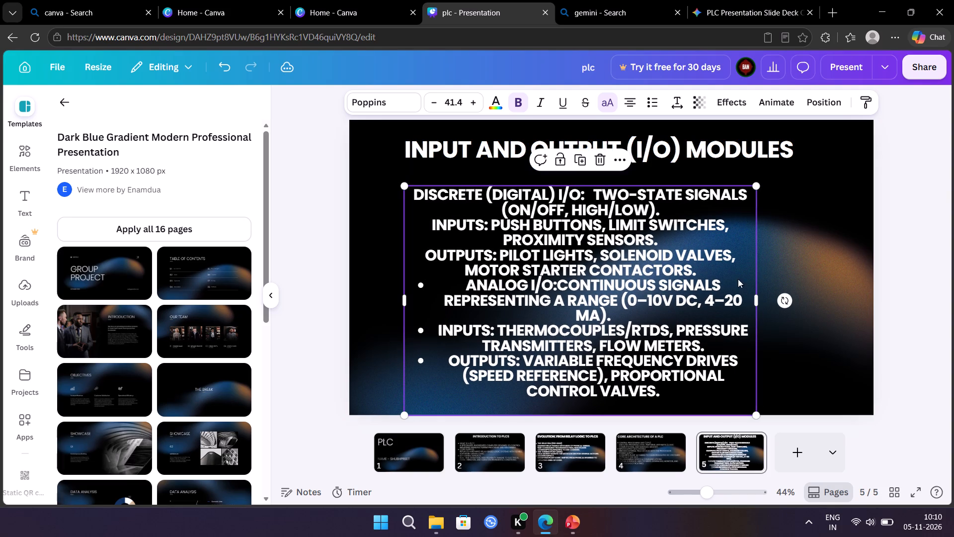
drag(758, 298, 793, 305)
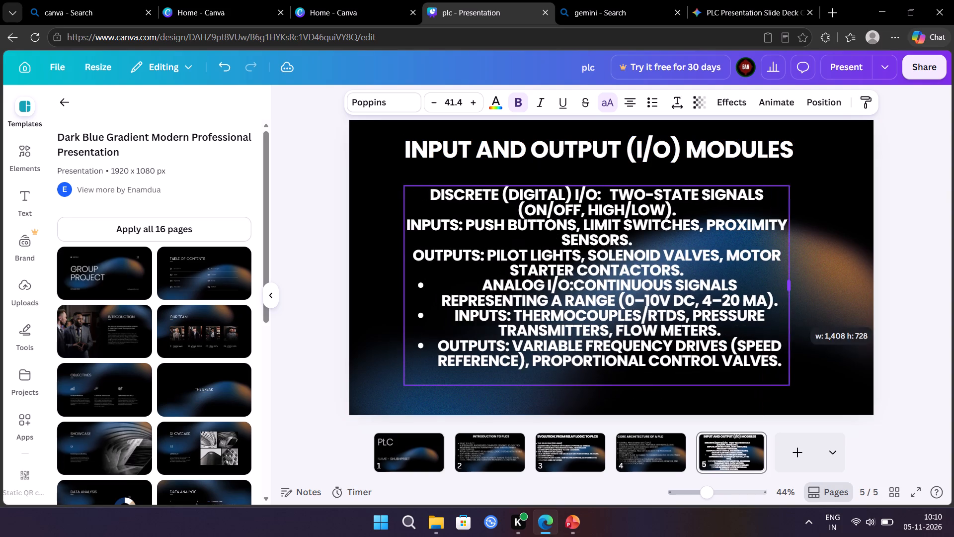
drag(793, 305, 829, 300)
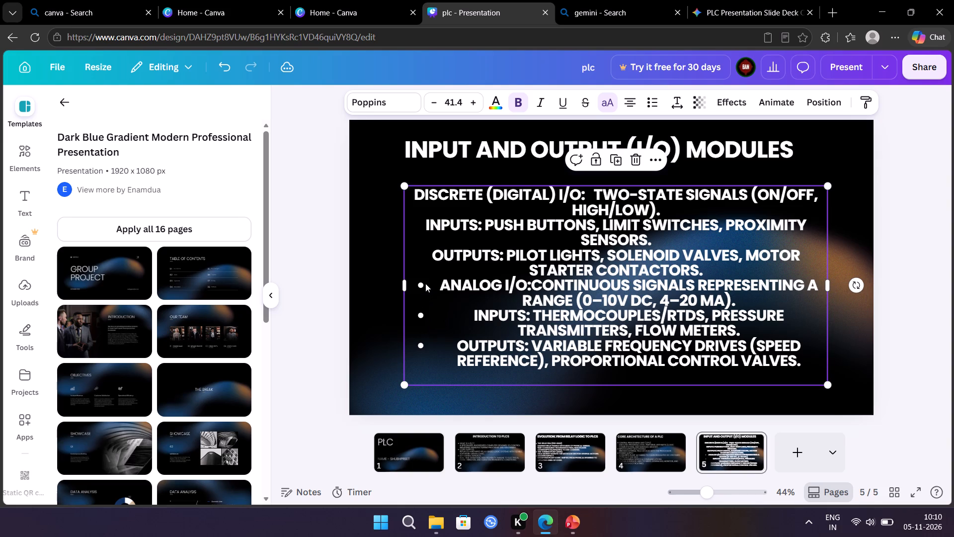
drag(421, 281, 420, 288)
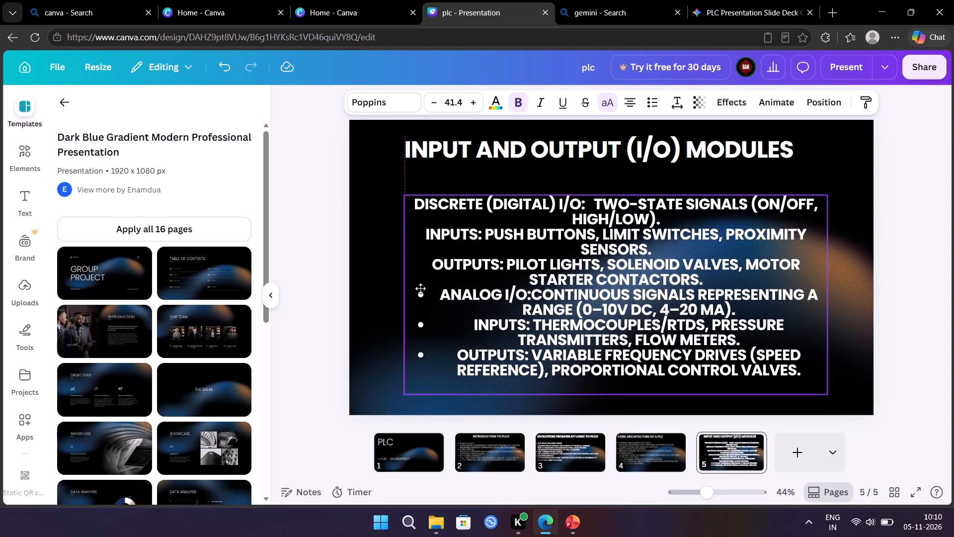
drag(420, 288, 421, 285)
Remove the bullets from the Analog I/O, Inputs and Outputs lines of the analog section.
click(427, 346)
double_click(427, 346)
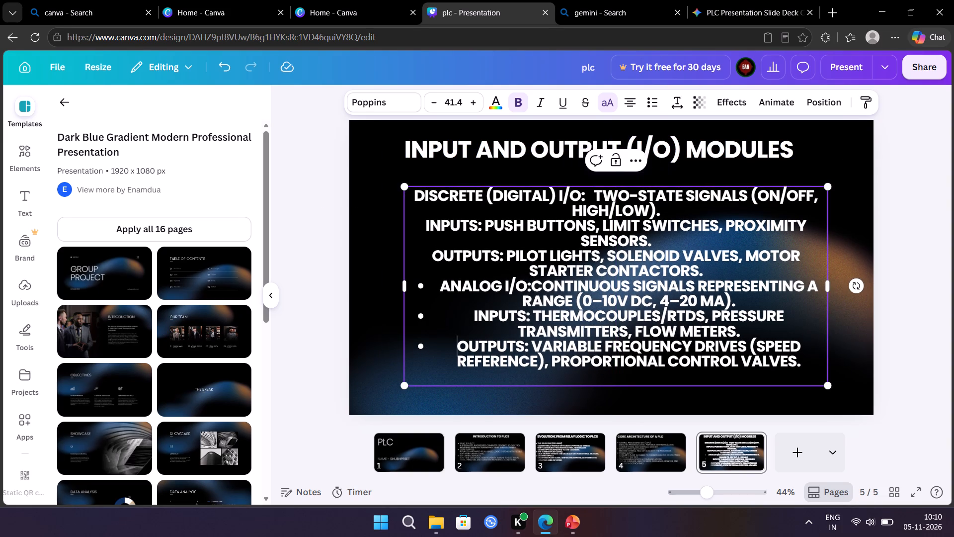
click(427, 346)
key(BackSpace)
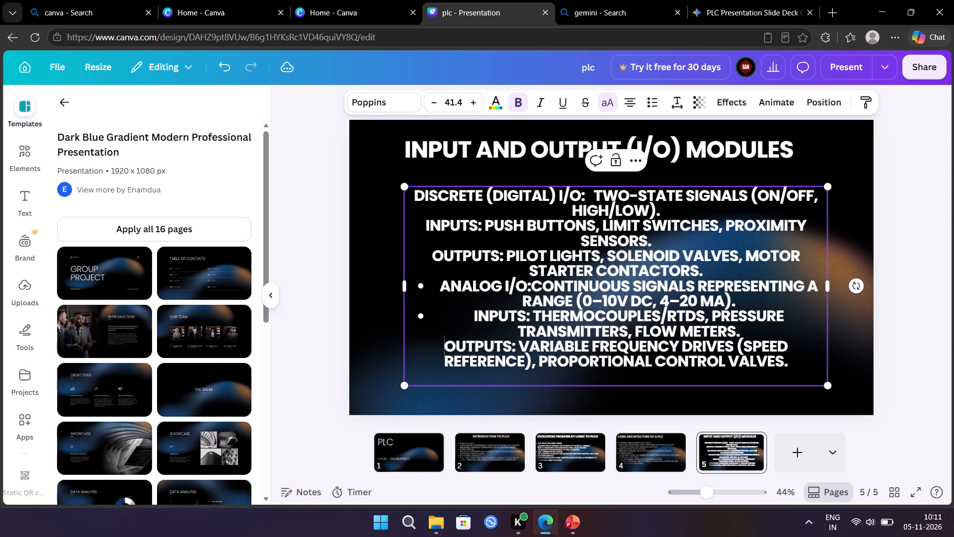
click(438, 320)
key(BackSpace)
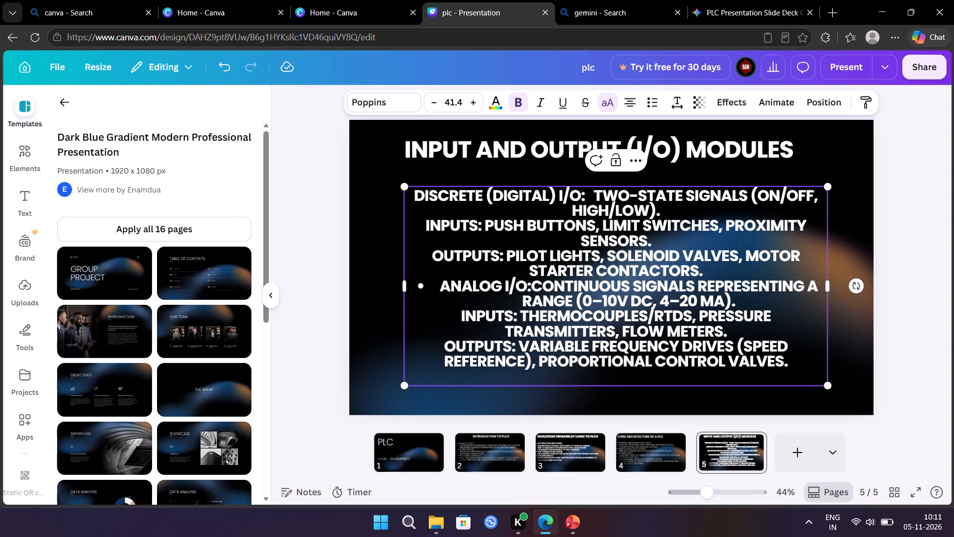
click(433, 286)
key(BackSpace)
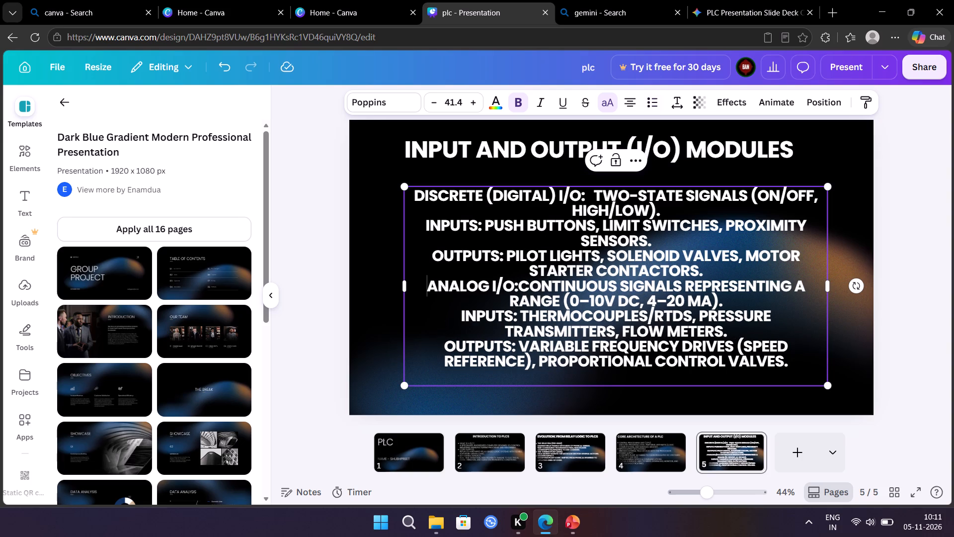
Insert spaces after "Analog I/O:" to push "Continuous signals" onto its own line.
click(516, 285)
key(space)
key(space)
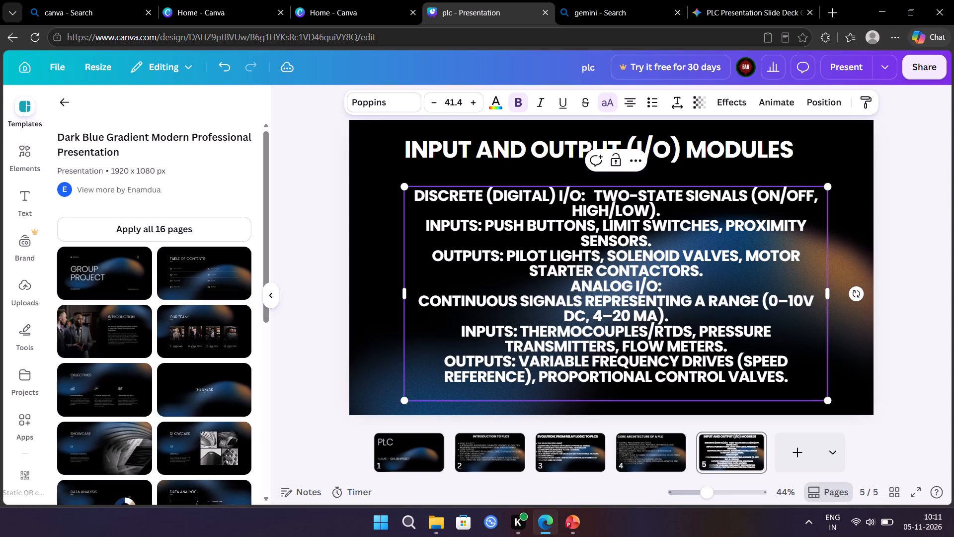
Insert spaces after "Discrete (Digital) I/O:" to push "Two-state signals (ON/OFF, High/Low)." onto its own line.
click(593, 195)
key(space)
key(space)
key(space)
key(space)
key(space)
key(space)
key(space)
key(space)
key(space)
key(space)
key(space)
key(space)
key(space)
key(space)
key(space)
key(space)
key(space)
key(space)
key(space)
key(space)
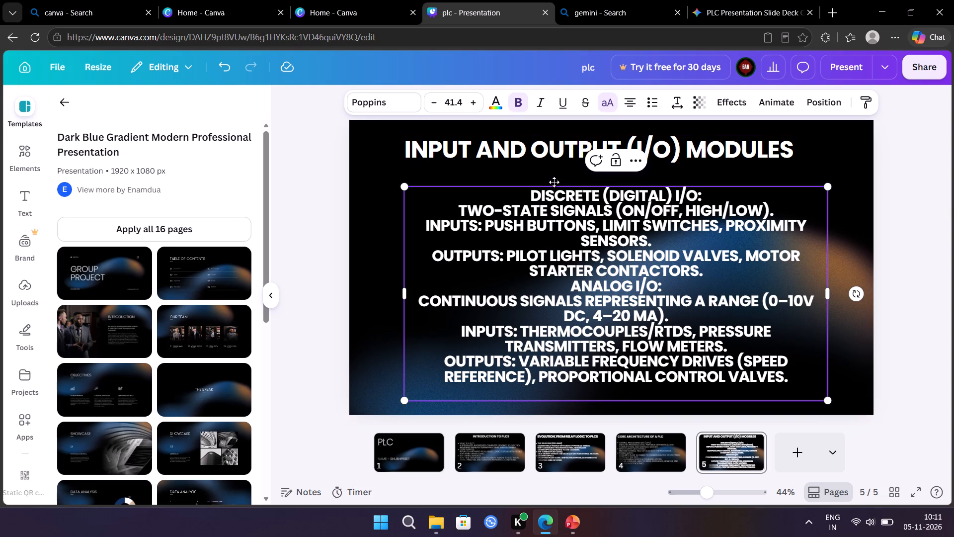
Apply a bulleted list style to the "Discrete (Digital) I/O:" and "Analog I/O:" heading lines.
click(530, 195)
click(643, 106)
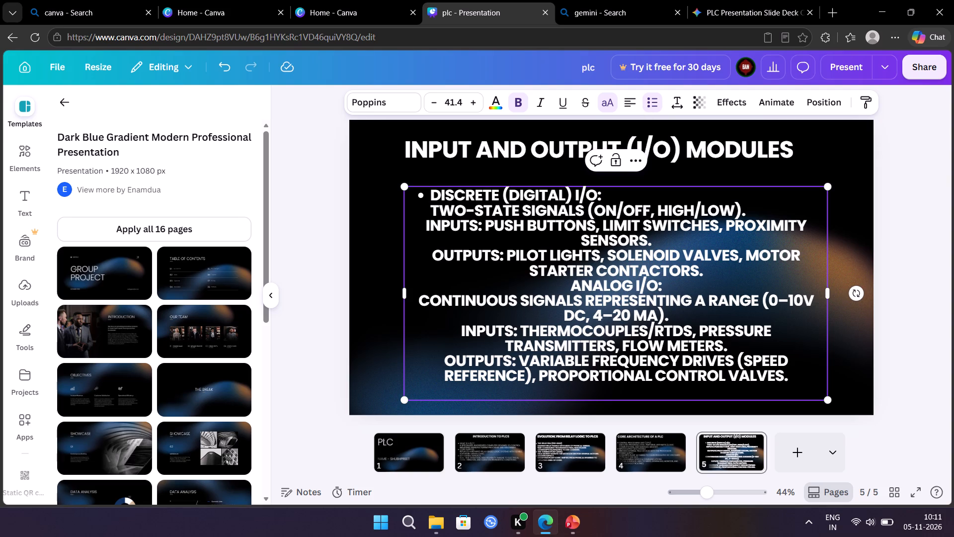
click(567, 285)
click(649, 105)
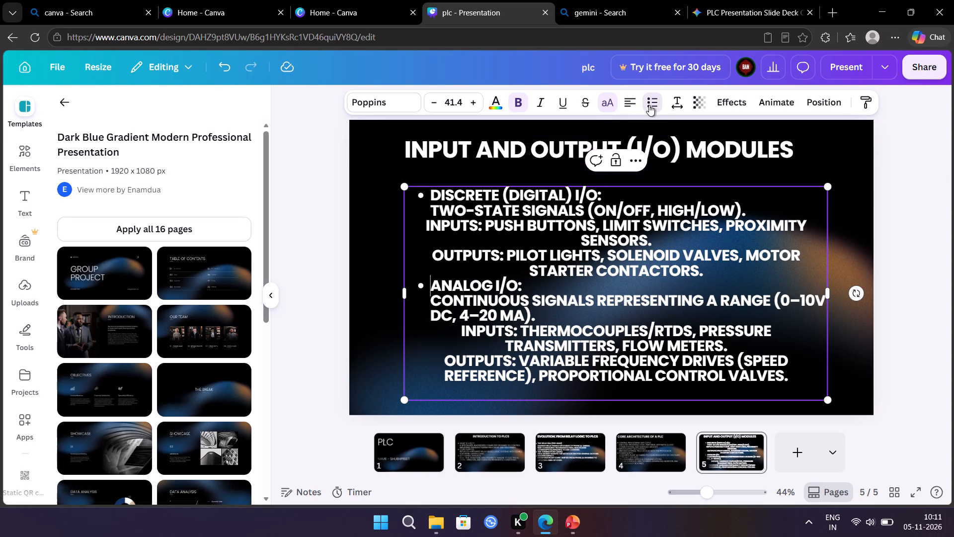
click(649, 105)
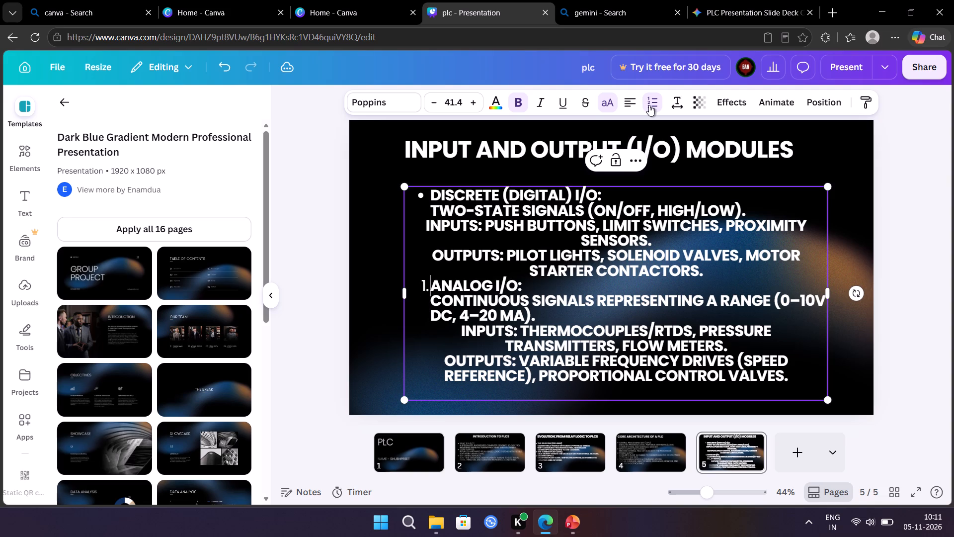
click(649, 105)
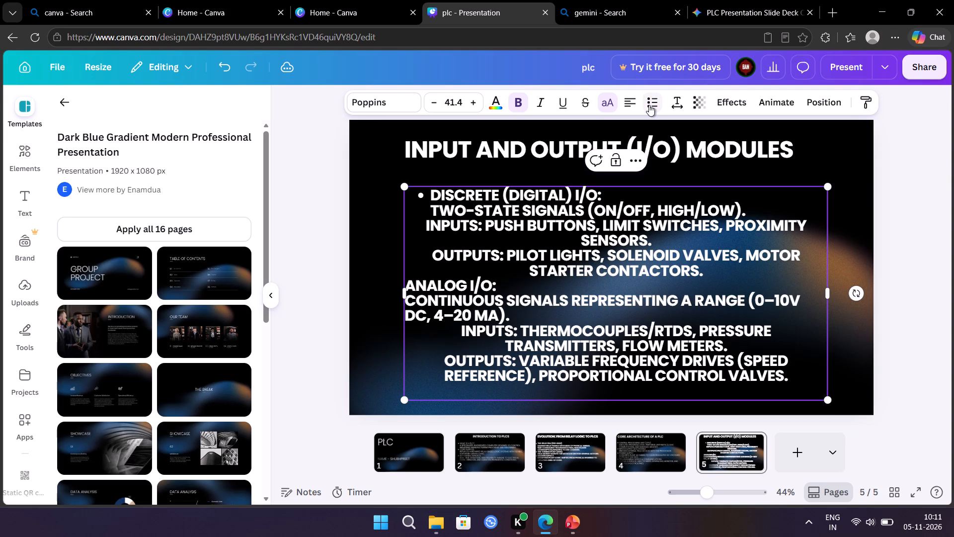
click(649, 105)
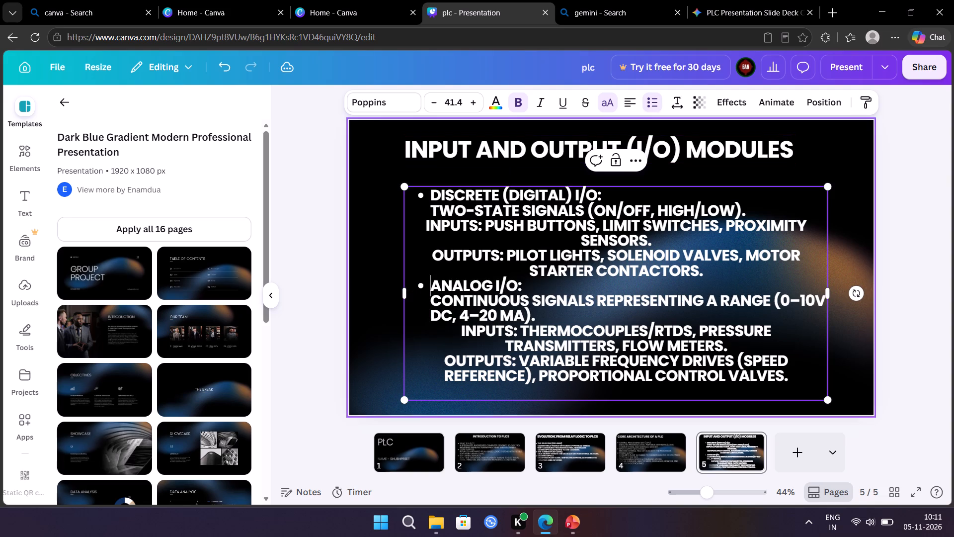
Insert four spaces before "Inputs: Push buttons" to line it up with the "Two-state signals" line above.
click(424, 198)
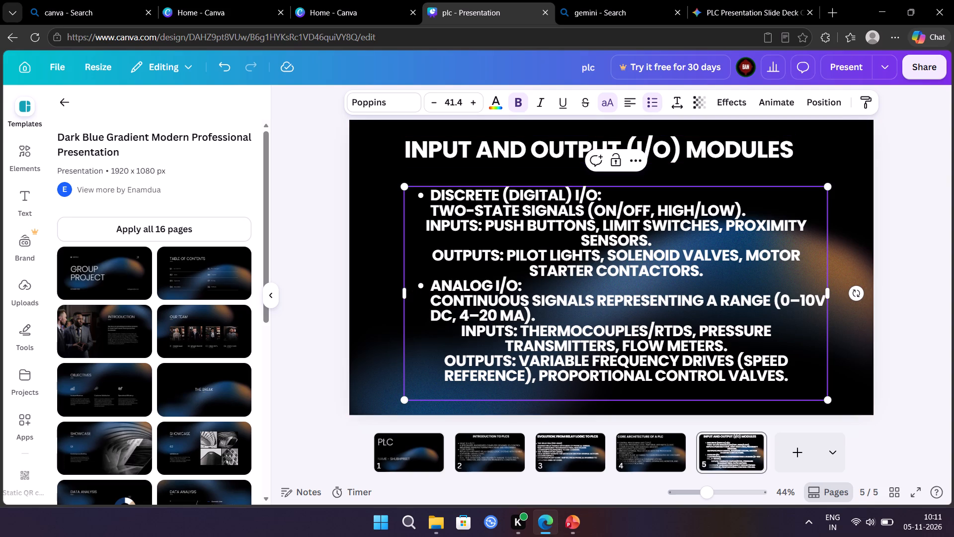
click(425, 226)
key(space)
key(space)
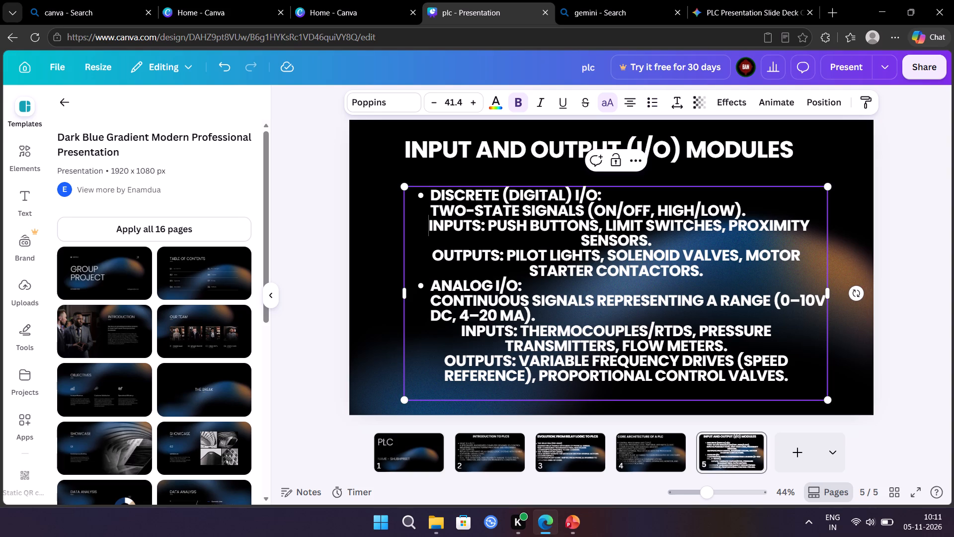
key(space)
key(space)
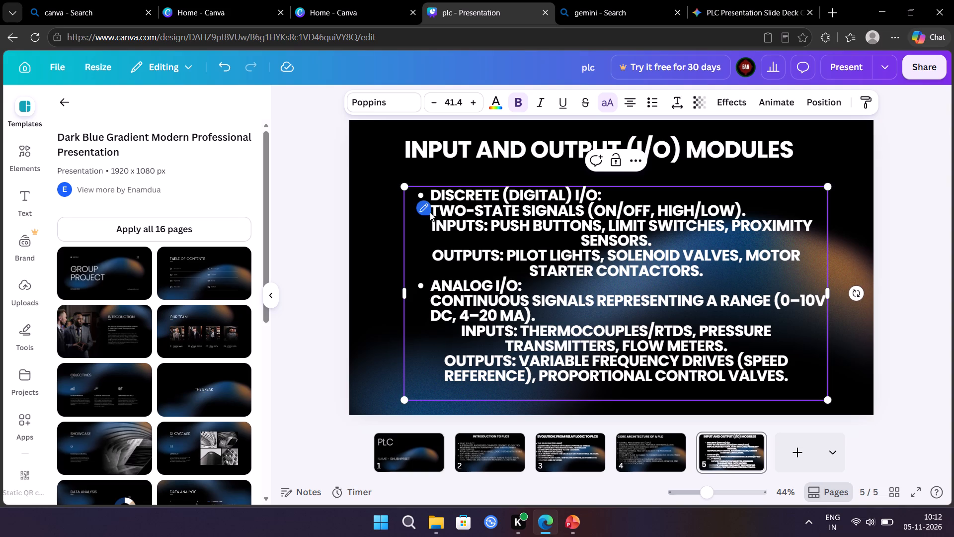
click(428, 209)
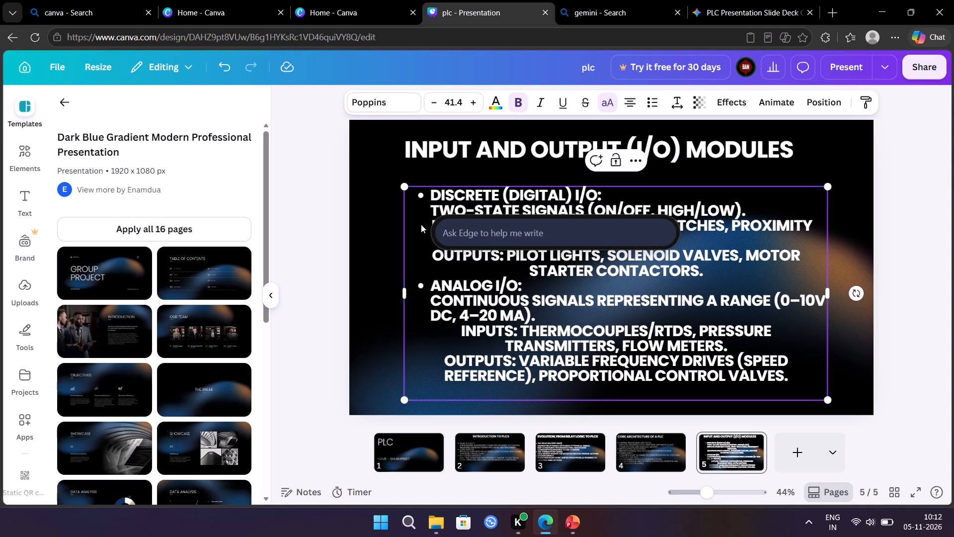
click(421, 224)
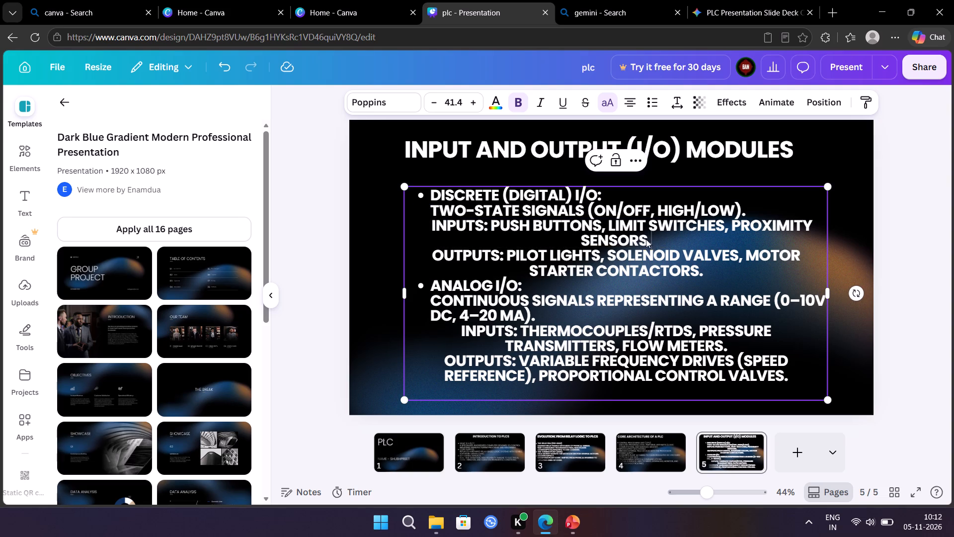
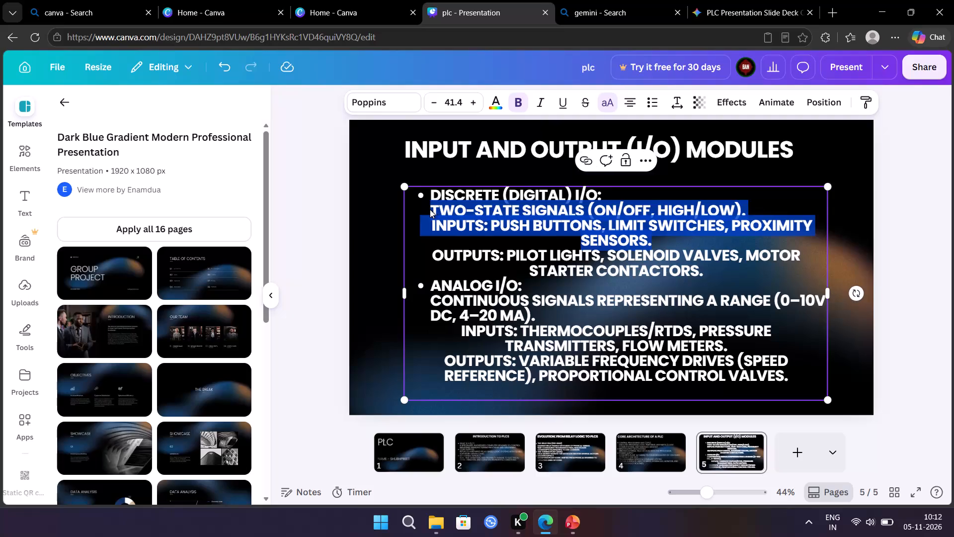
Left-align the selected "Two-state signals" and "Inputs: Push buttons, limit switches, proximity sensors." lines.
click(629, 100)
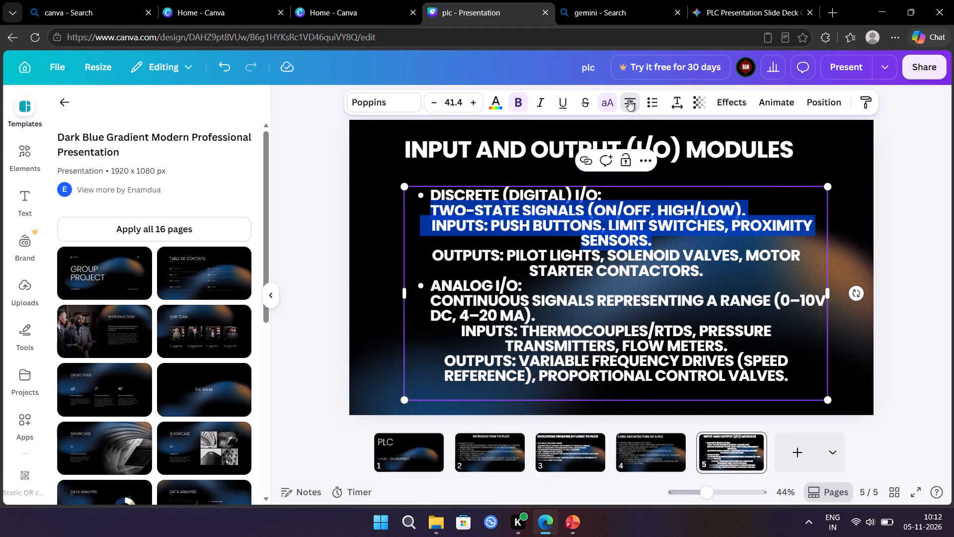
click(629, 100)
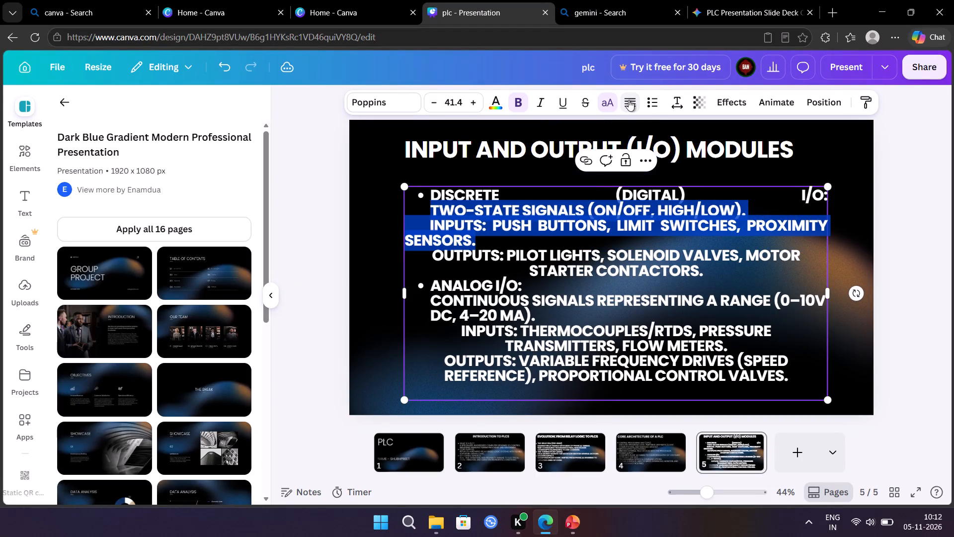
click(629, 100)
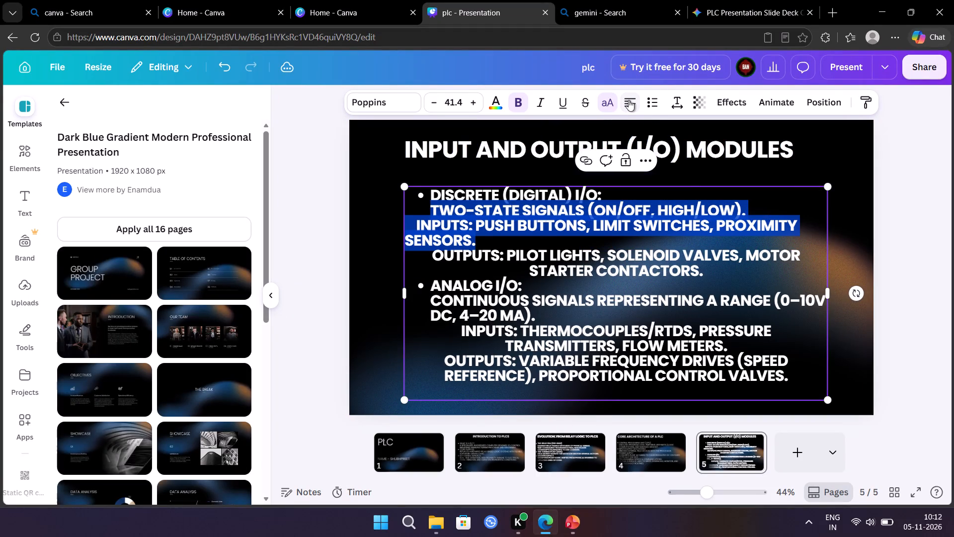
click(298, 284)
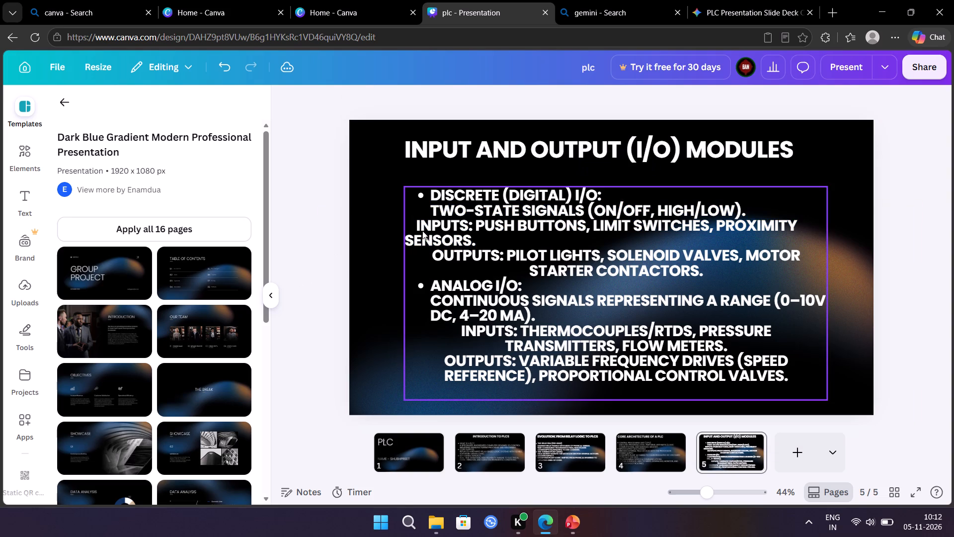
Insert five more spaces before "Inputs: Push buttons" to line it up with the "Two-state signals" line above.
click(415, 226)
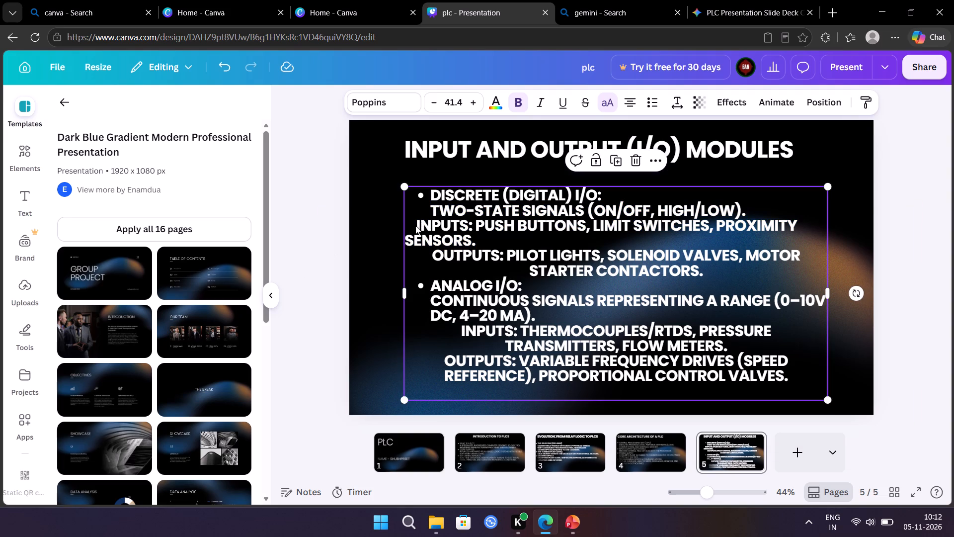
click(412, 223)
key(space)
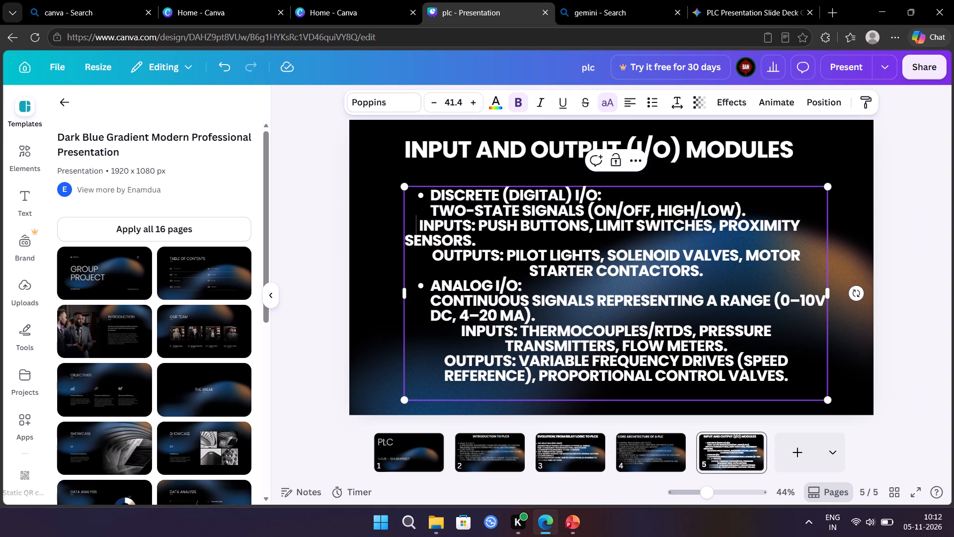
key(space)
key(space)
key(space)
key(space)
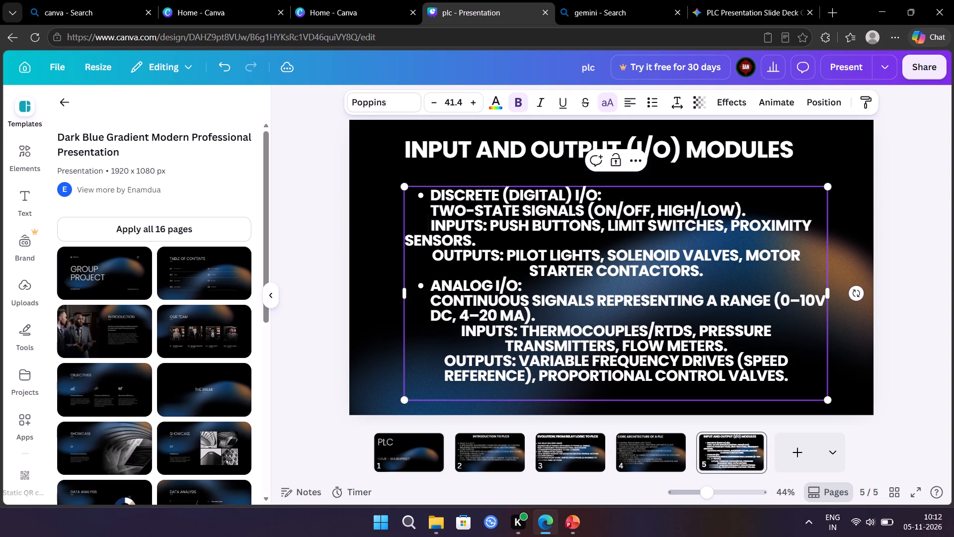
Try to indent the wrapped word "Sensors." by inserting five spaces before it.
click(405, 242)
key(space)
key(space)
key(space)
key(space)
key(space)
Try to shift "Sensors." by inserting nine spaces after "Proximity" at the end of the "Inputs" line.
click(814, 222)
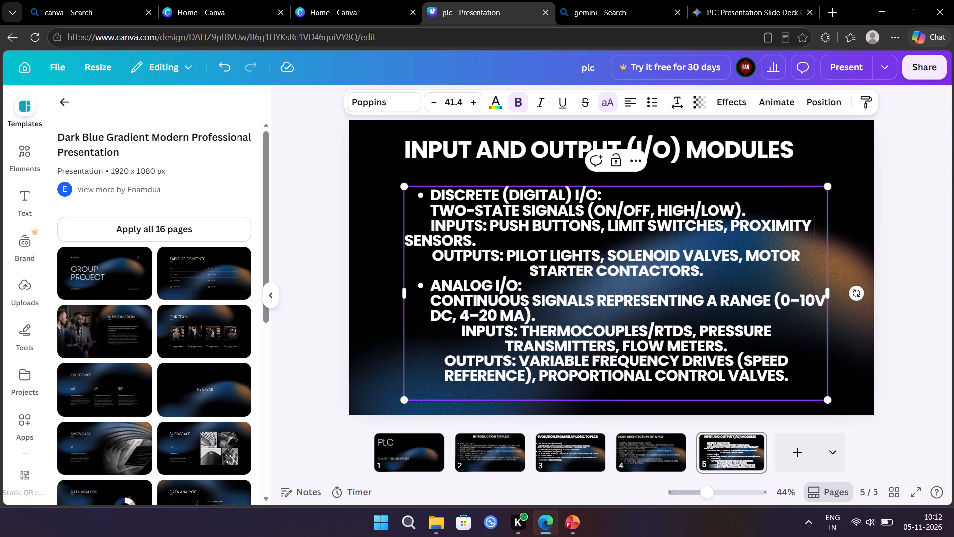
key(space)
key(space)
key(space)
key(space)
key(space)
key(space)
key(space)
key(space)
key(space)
Delete the whole discrete and analog I/O body text box from page 5.
scroll(490, 385, down, 2)
click(499, 342)
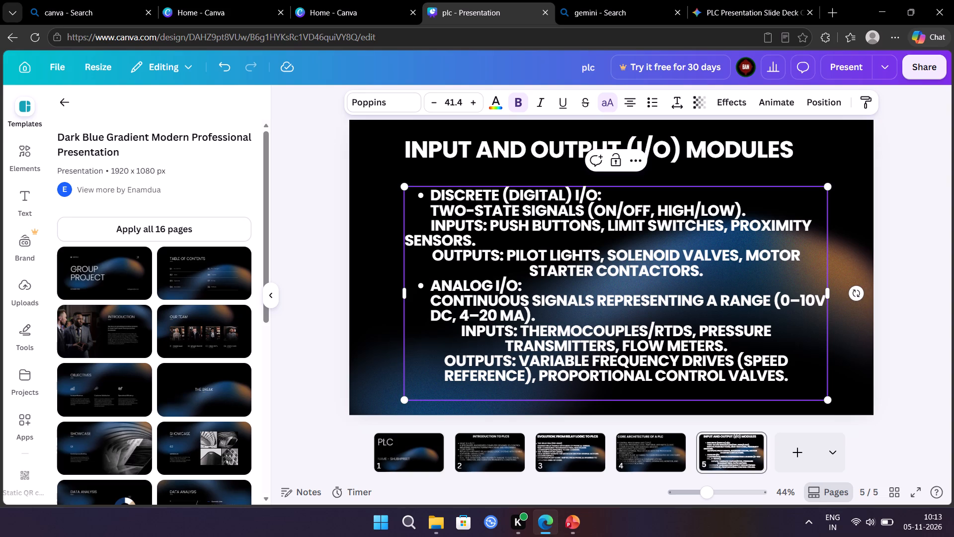
click(618, 185)
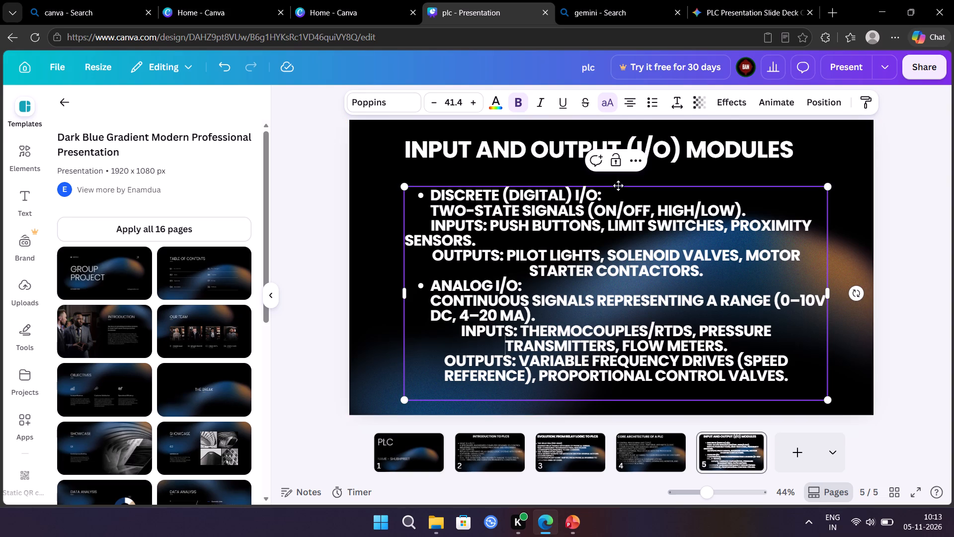
click(616, 193)
click(634, 160)
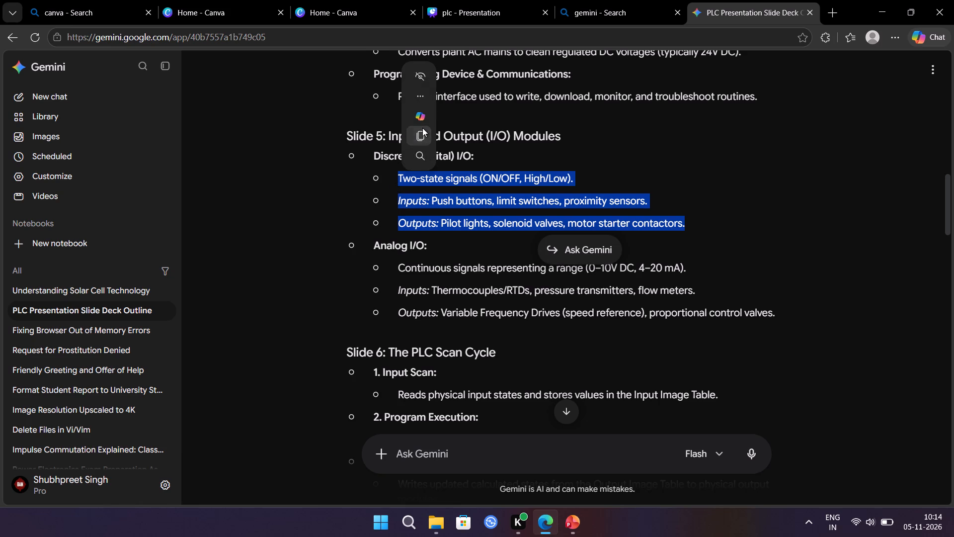
click(422, 128)
Switch back to the Canva presentation and paste the copied sub-points onto page 5 as a new text box.
click(476, 16)
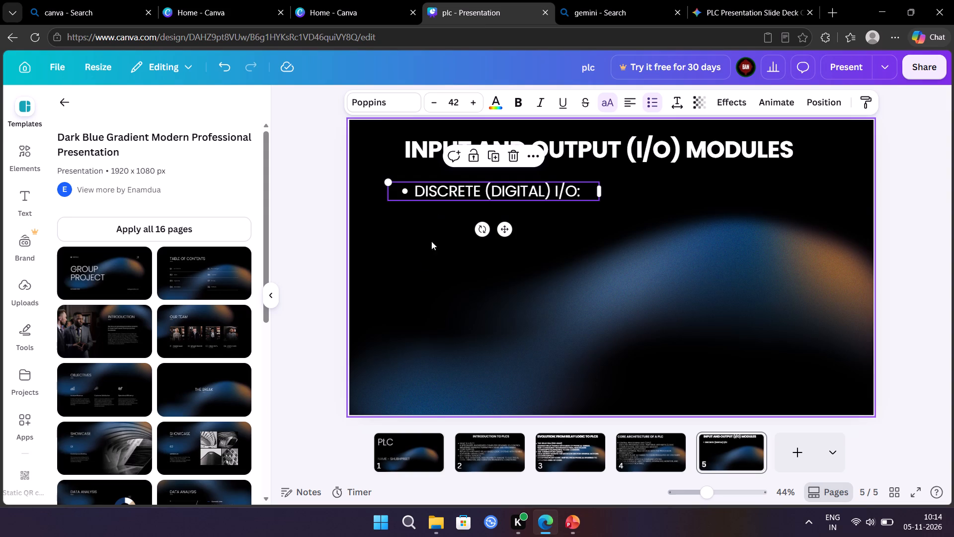
click(422, 259)
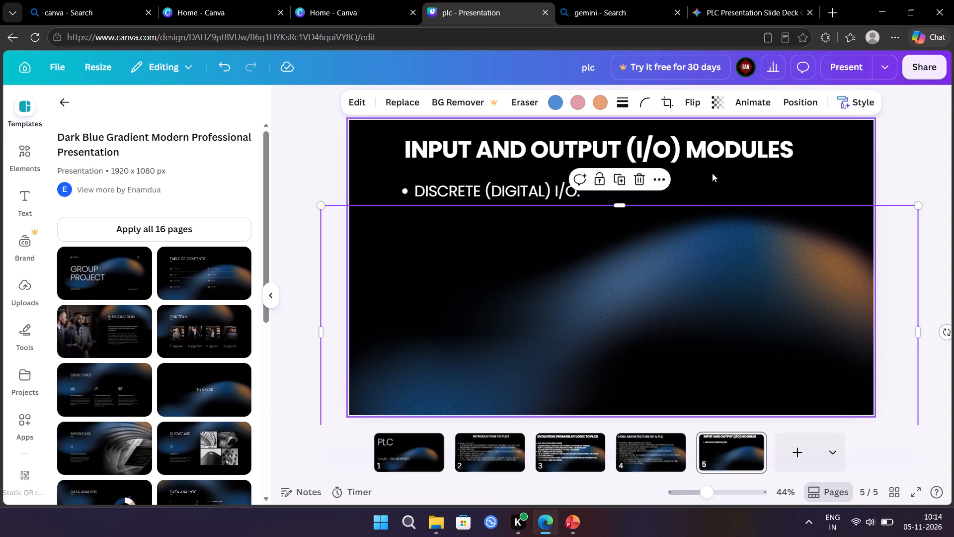
click(717, 174)
right_click(717, 174)
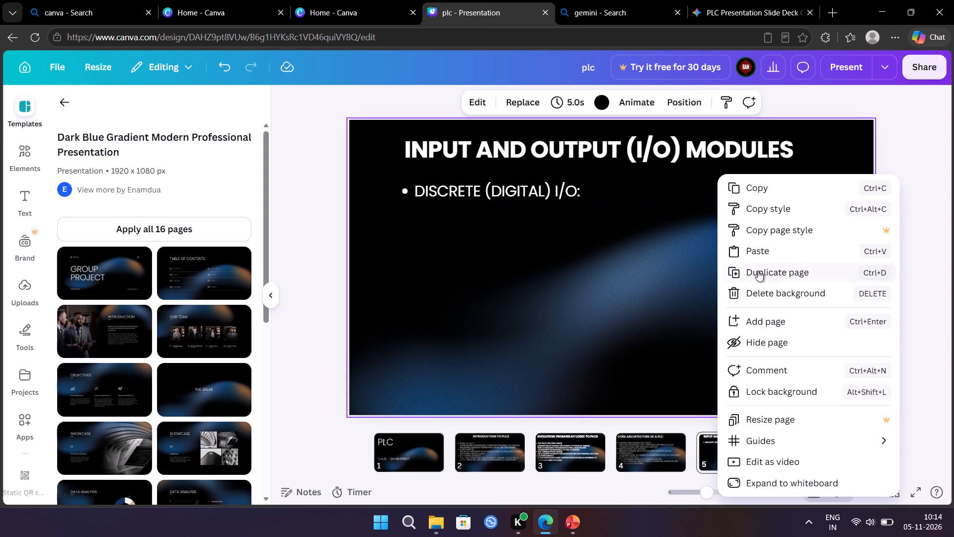
click(758, 253)
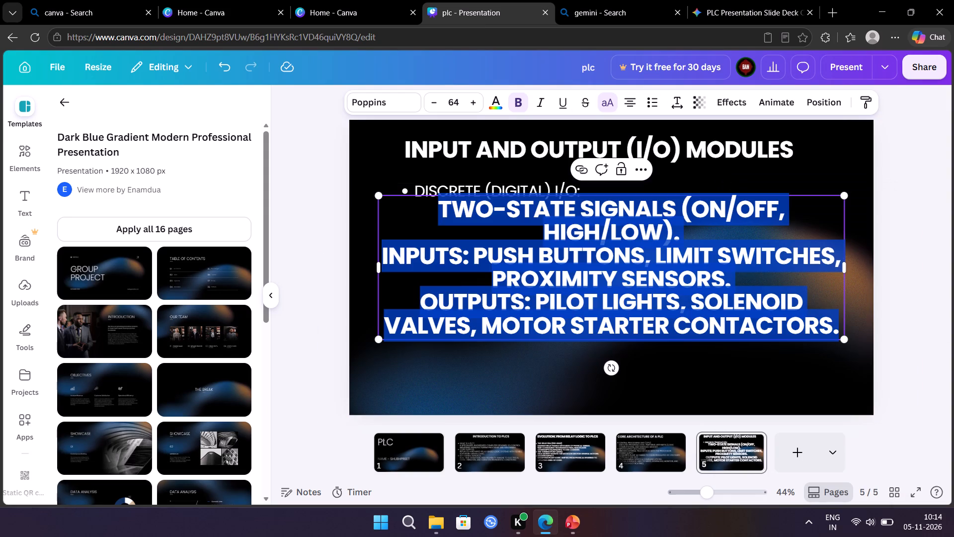
Set the pasted sub-points' font size to 42 and remove their bold formatting.
click(456, 105)
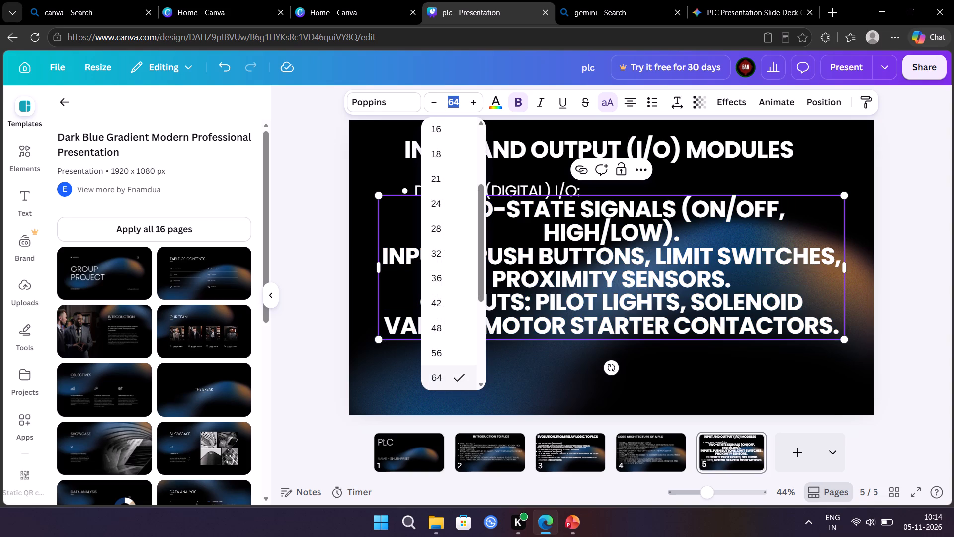
click(446, 294)
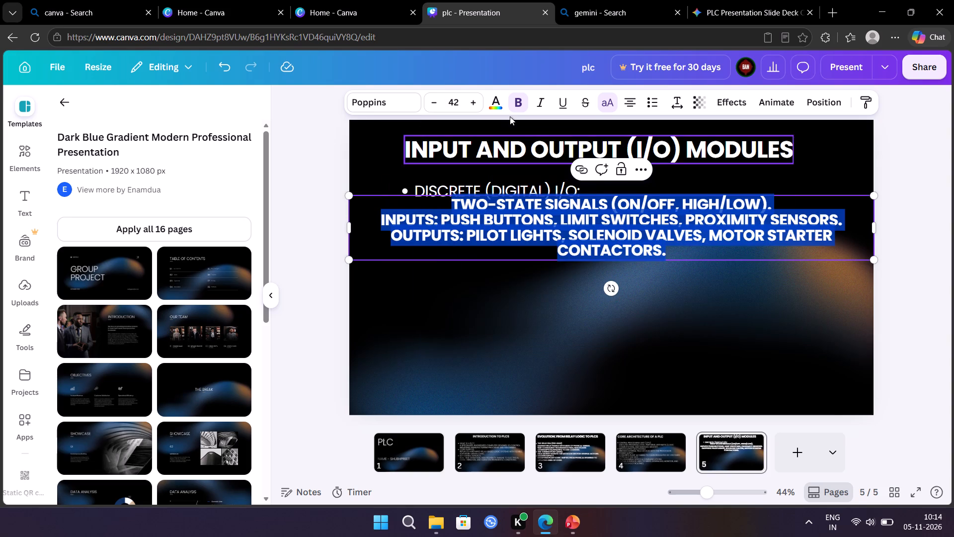
click(515, 108)
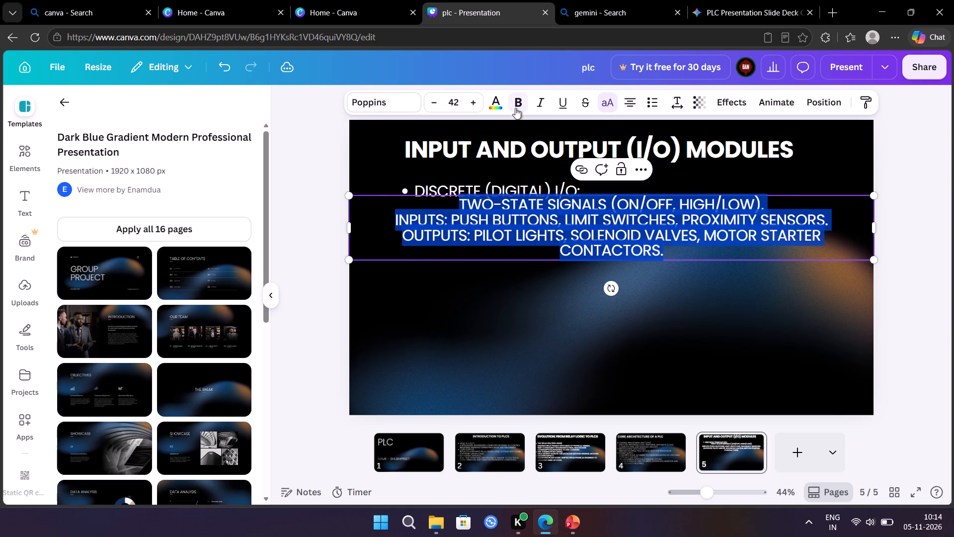
Move the sub-points text box down, clear of the "Discrete (Digital) I/O:" heading.
drag(374, 194, 374, 210)
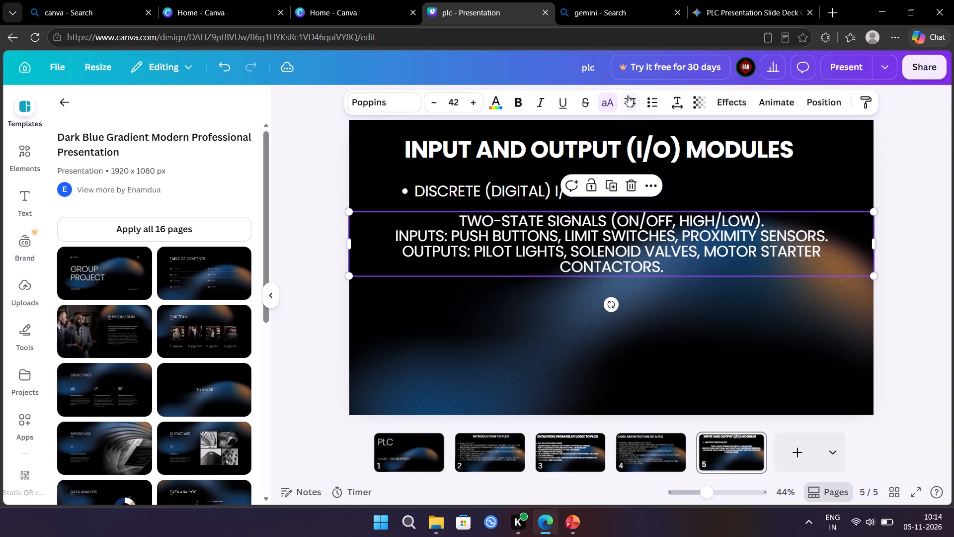
Left-align the sub-points and format them as a numbered list.
click(627, 96)
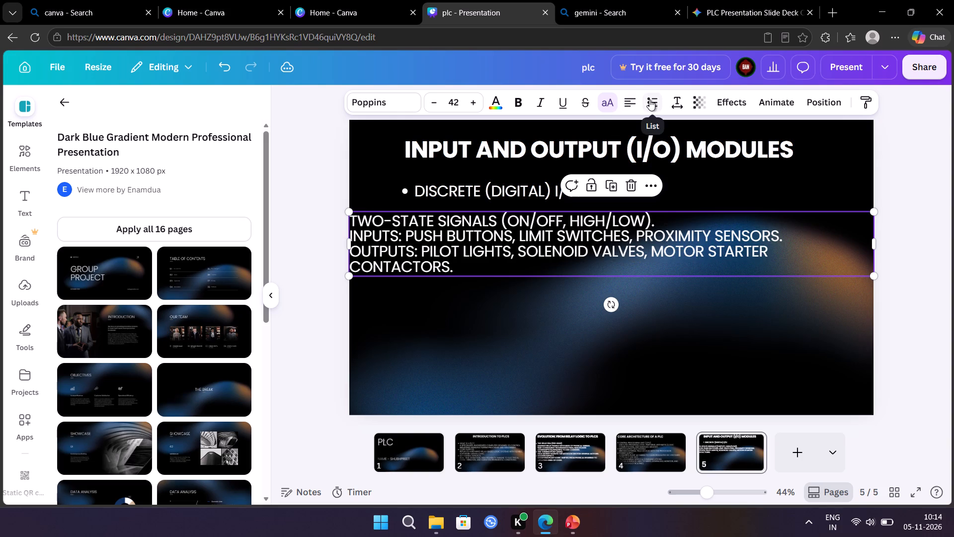
double_click(649, 99)
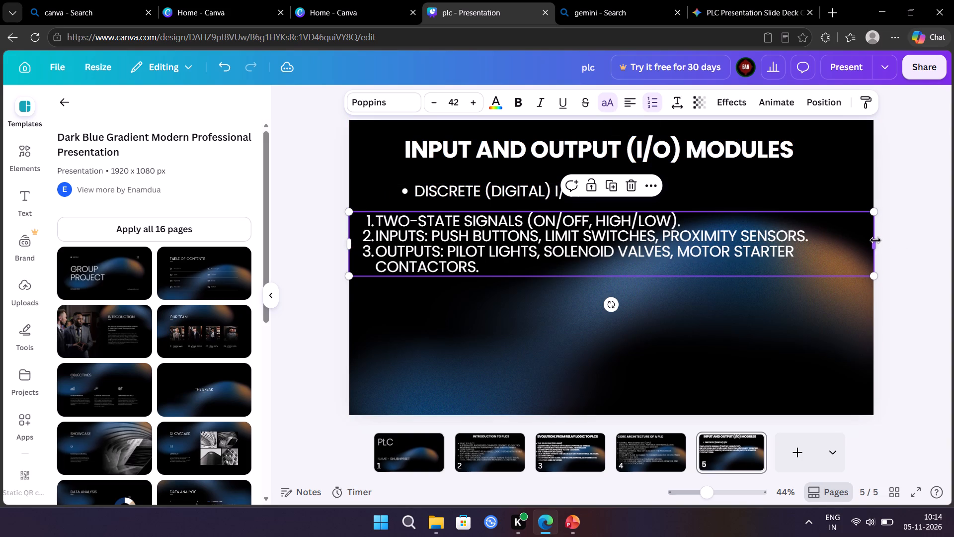
Narrow the numbered list's text box and place it just beneath the "Discrete (Digital) I/O:" heading, with their left edges aligned.
drag(875, 240, 780, 264)
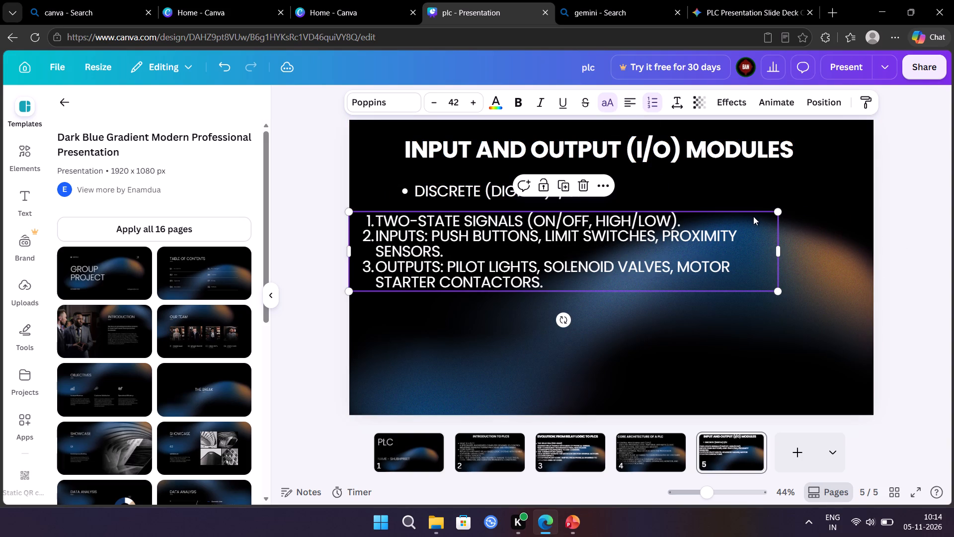
click(750, 208)
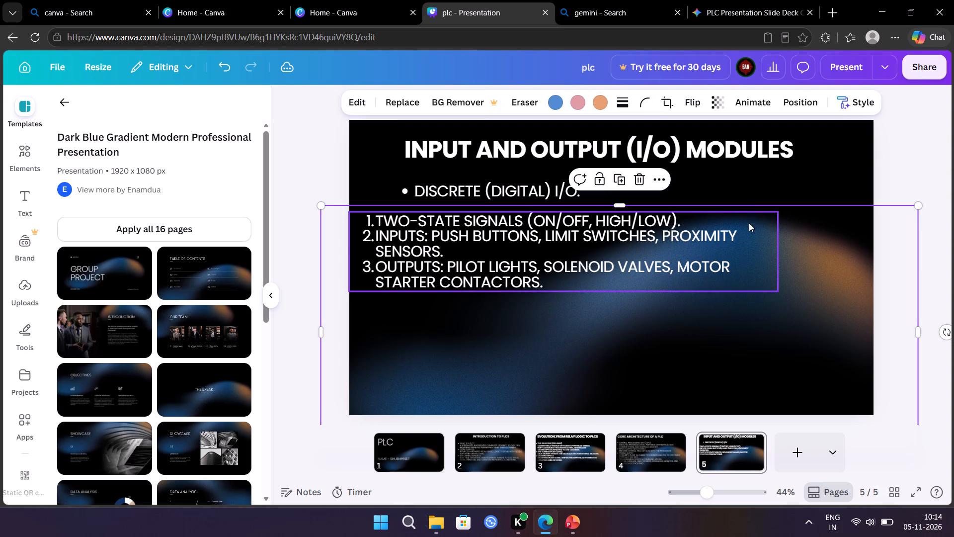
drag(749, 224, 783, 212)
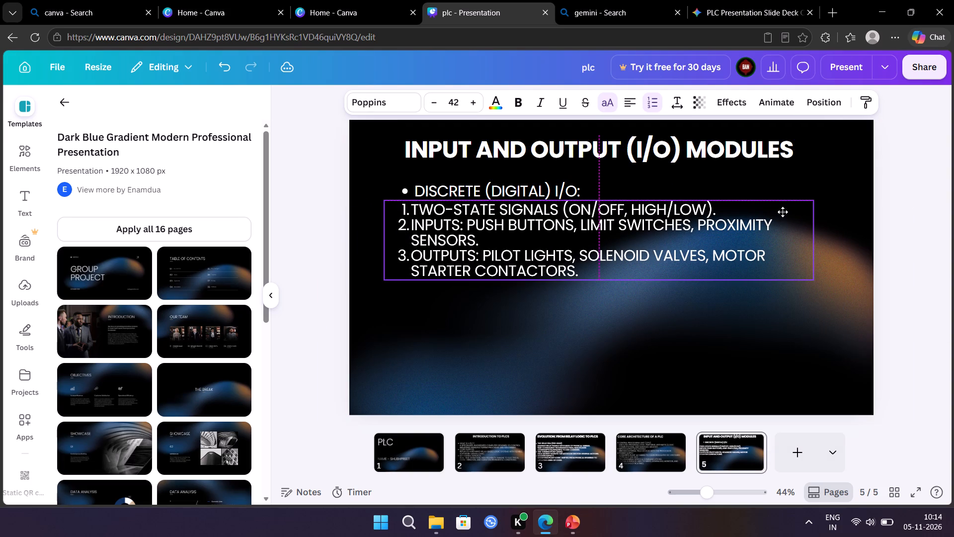
drag(783, 212, 798, 216)
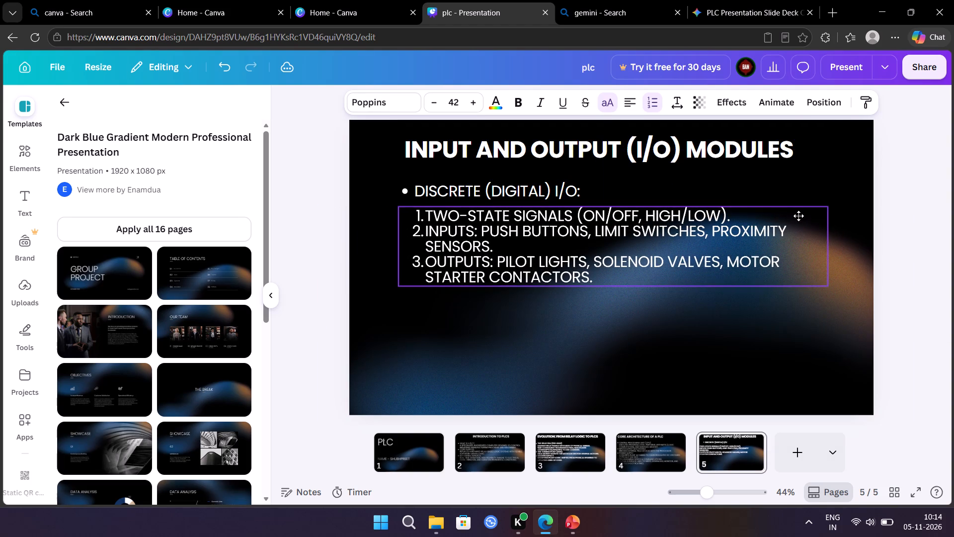
drag(798, 216, 791, 216)
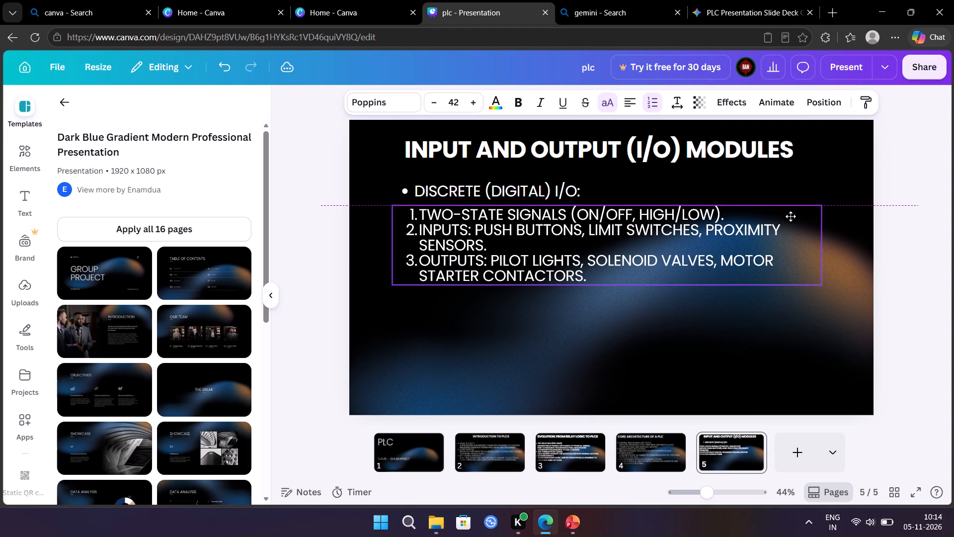
drag(791, 216, 788, 217)
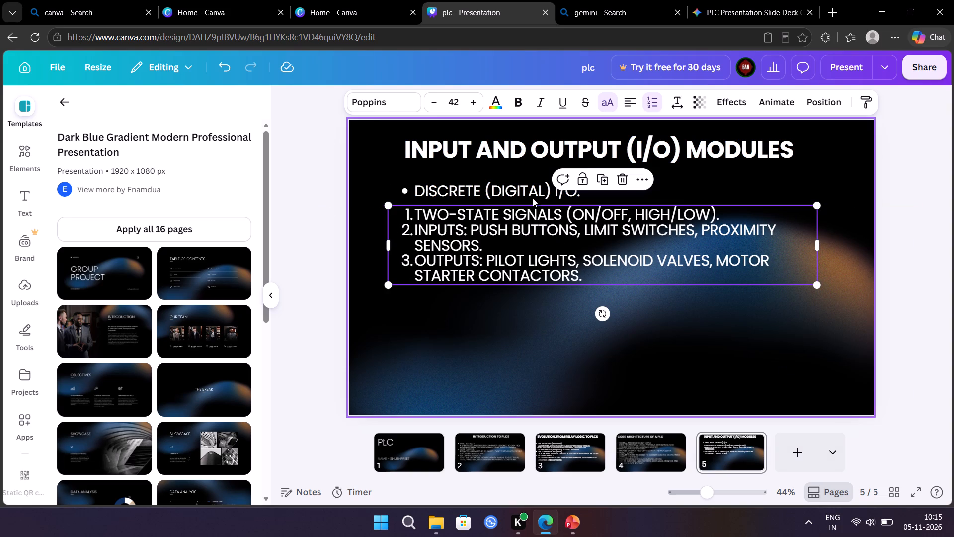
Move the "Discrete (Digital) I/O:" heading up towards the title, keeping it aligned with the list, and trim its text box to fit the text.
drag(533, 196, 528, 188)
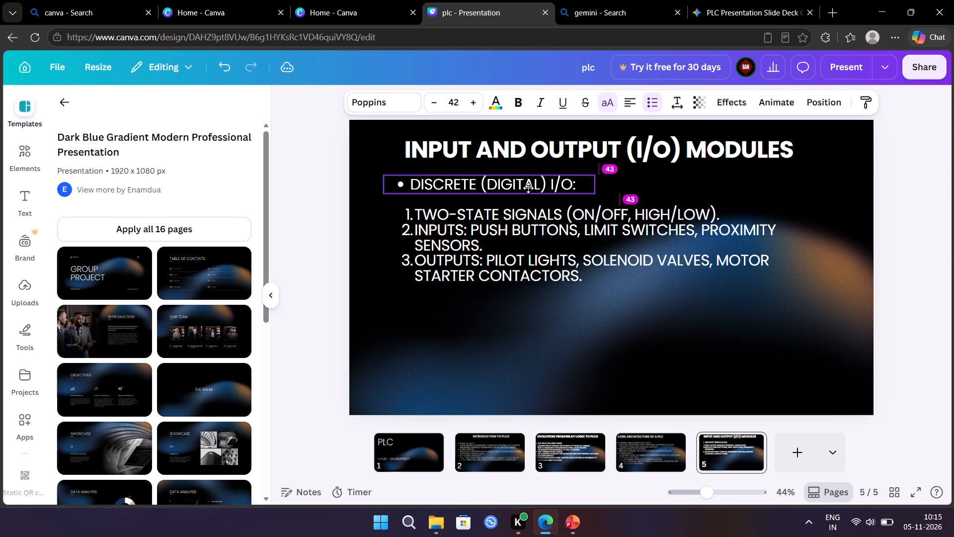
drag(528, 188, 535, 191)
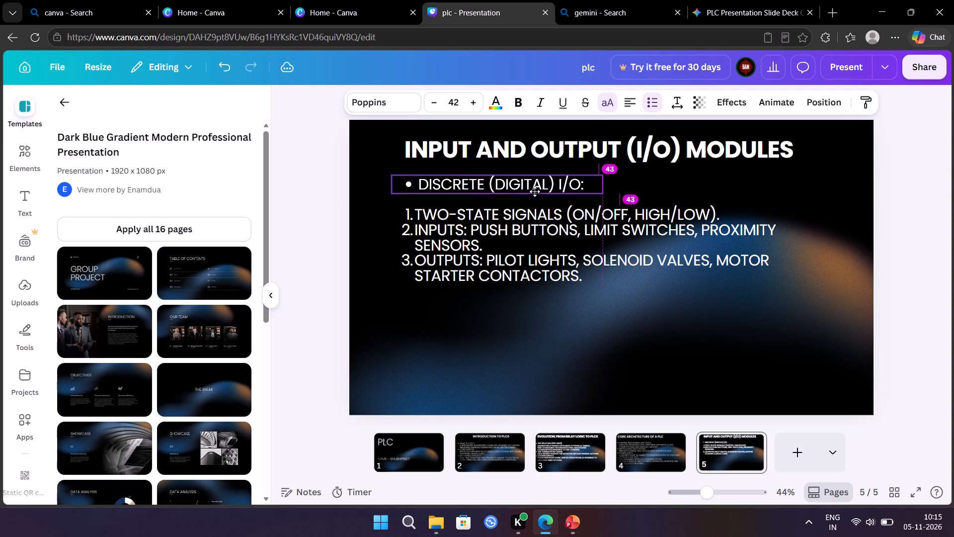
drag(535, 191, 532, 191)
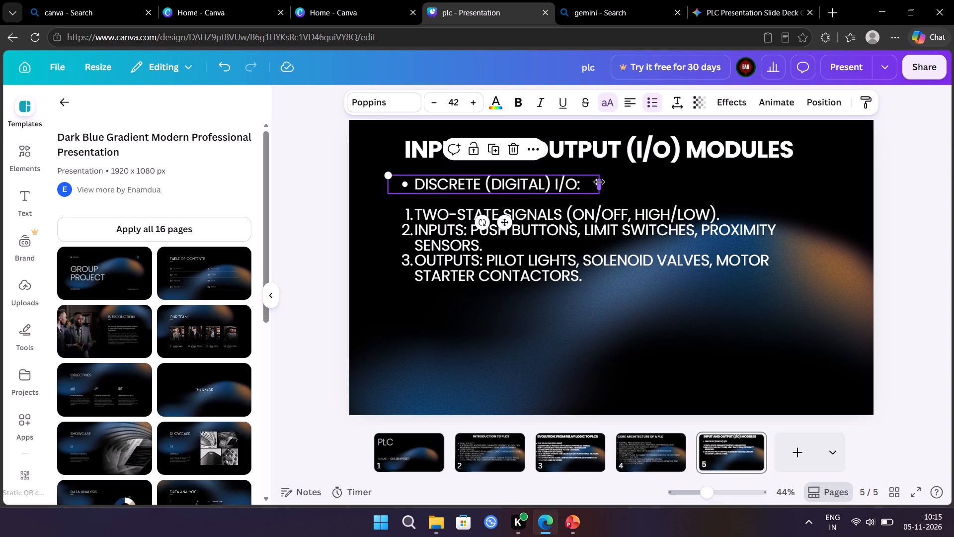
drag(599, 182, 581, 189)
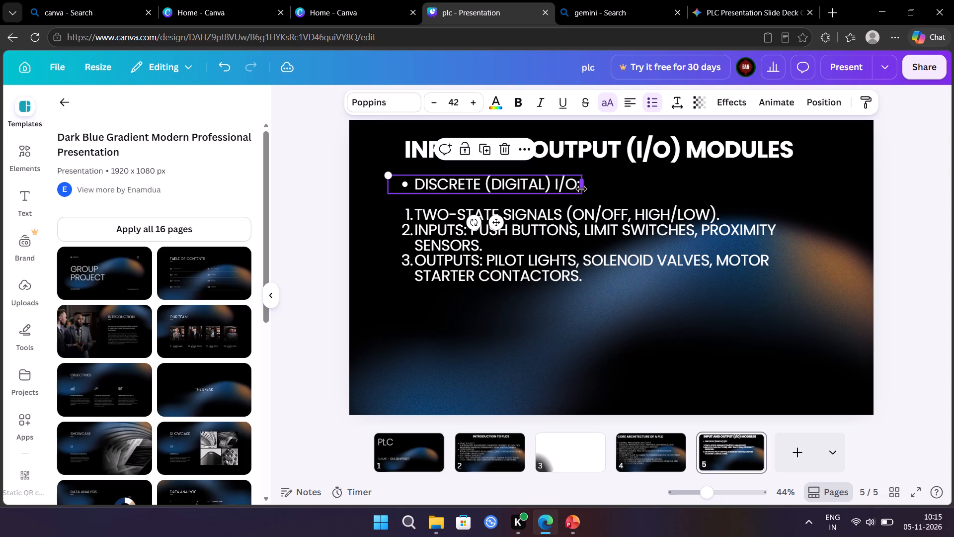
click(553, 183)
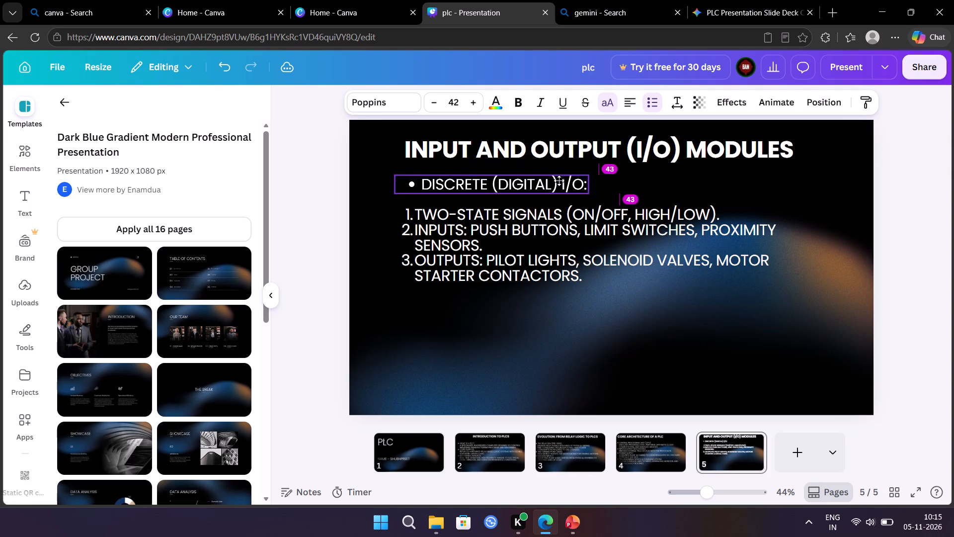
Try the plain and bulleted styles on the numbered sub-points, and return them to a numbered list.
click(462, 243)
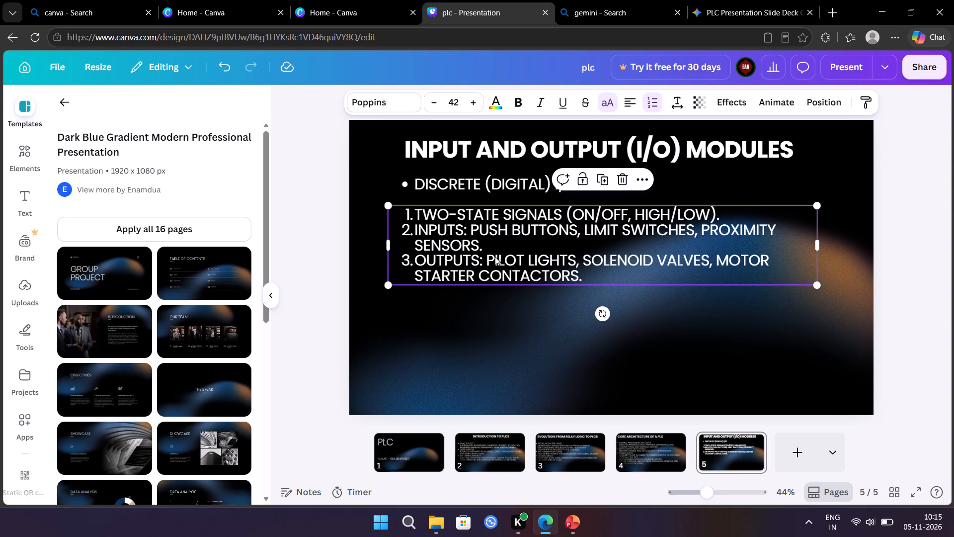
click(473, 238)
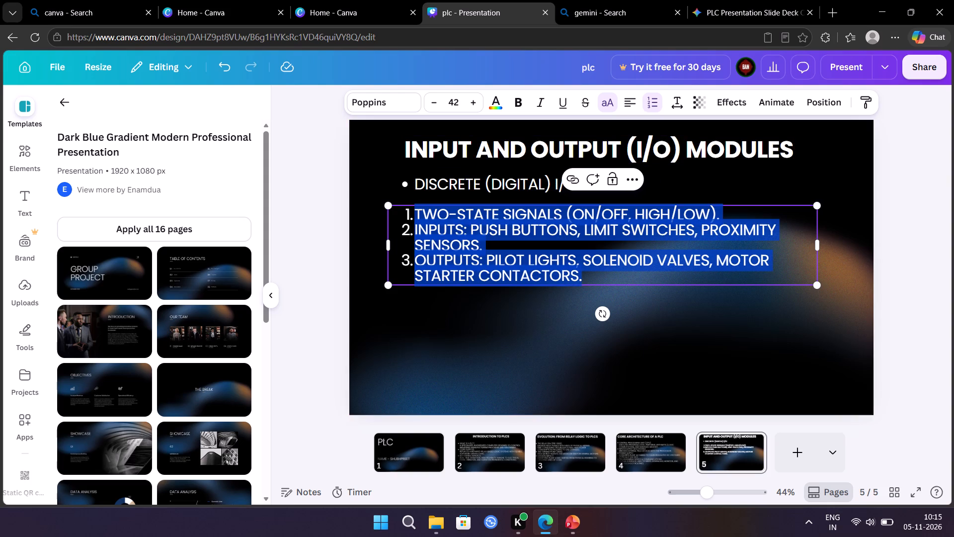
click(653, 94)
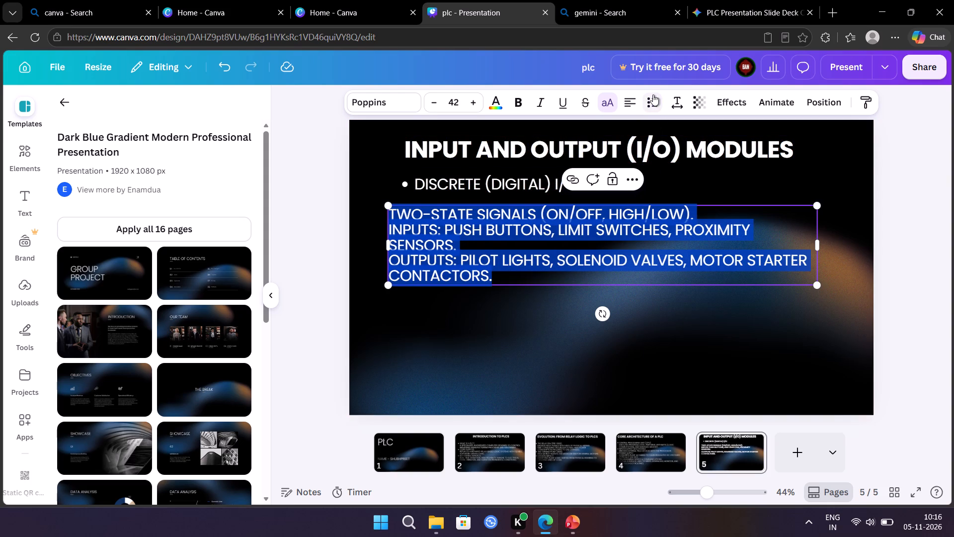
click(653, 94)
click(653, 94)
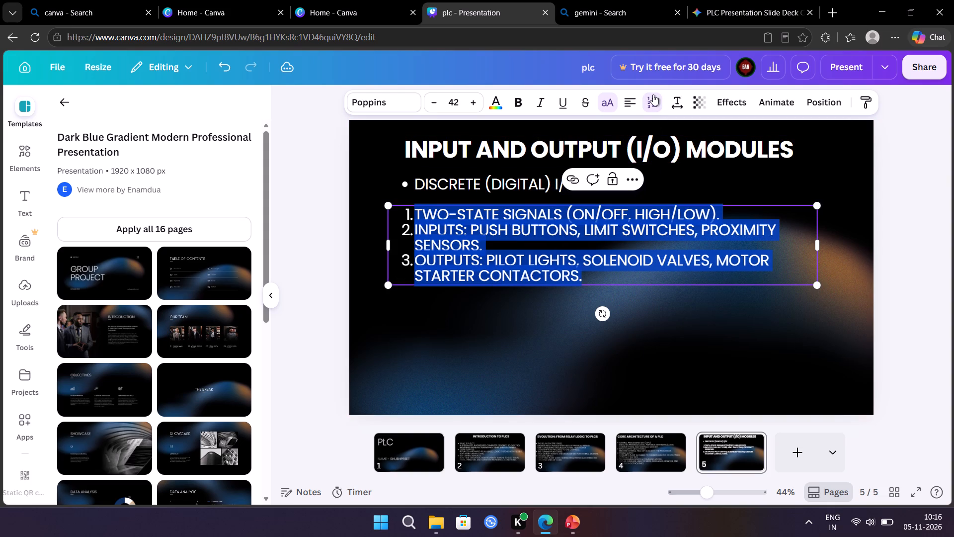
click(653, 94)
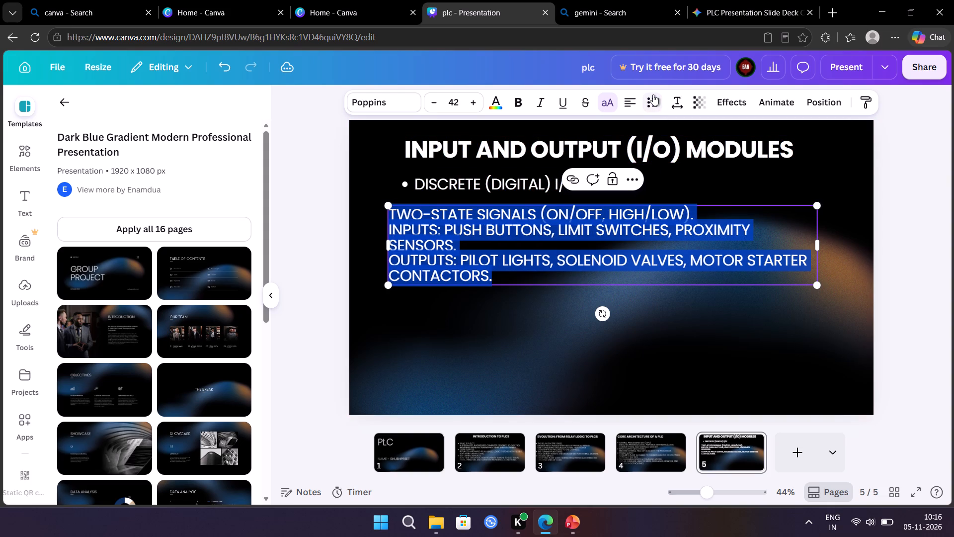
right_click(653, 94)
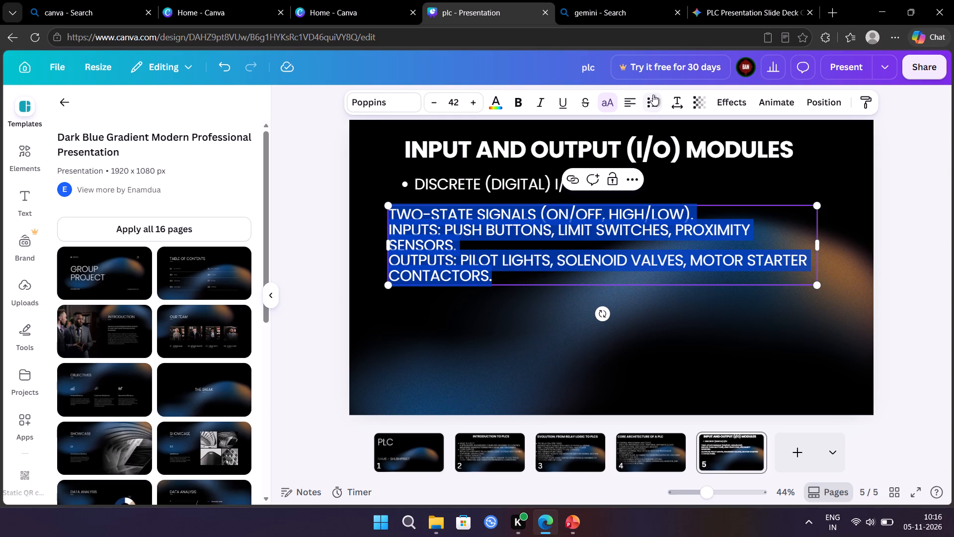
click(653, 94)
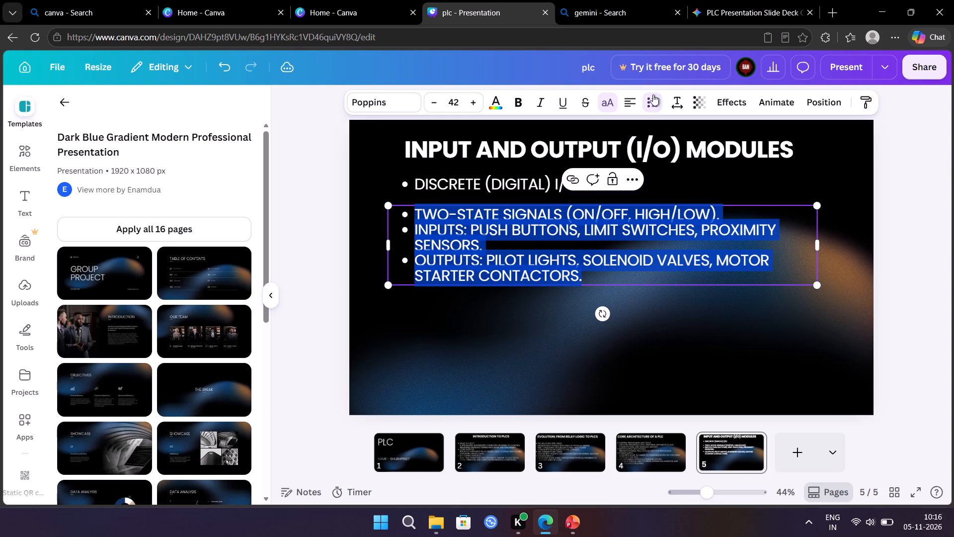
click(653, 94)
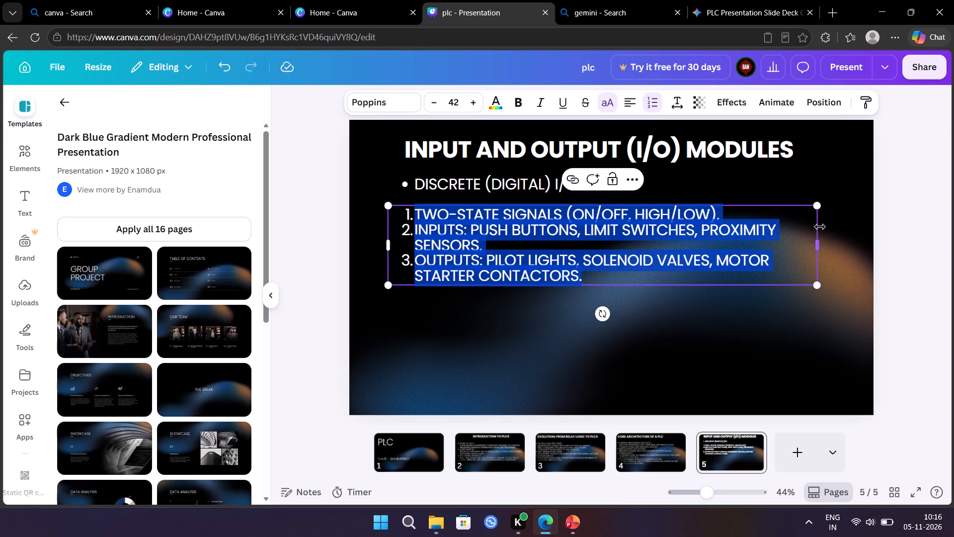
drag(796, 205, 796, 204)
Indent the numbered sub-points' text box beneath the "Discrete (Digital) I/O:" heading, aligning its left edge with the page title.
drag(796, 204, 806, 207)
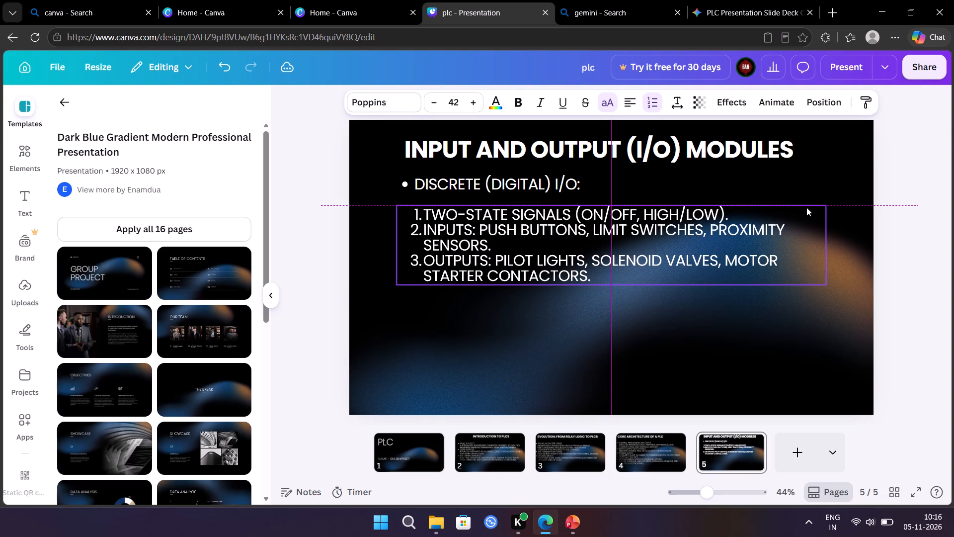
drag(806, 207, 795, 208)
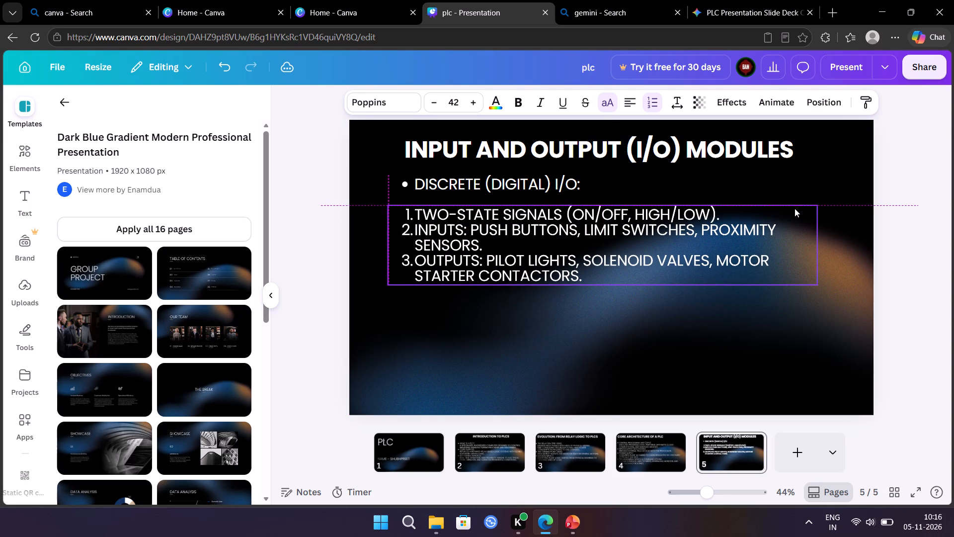
drag(795, 208, 819, 205)
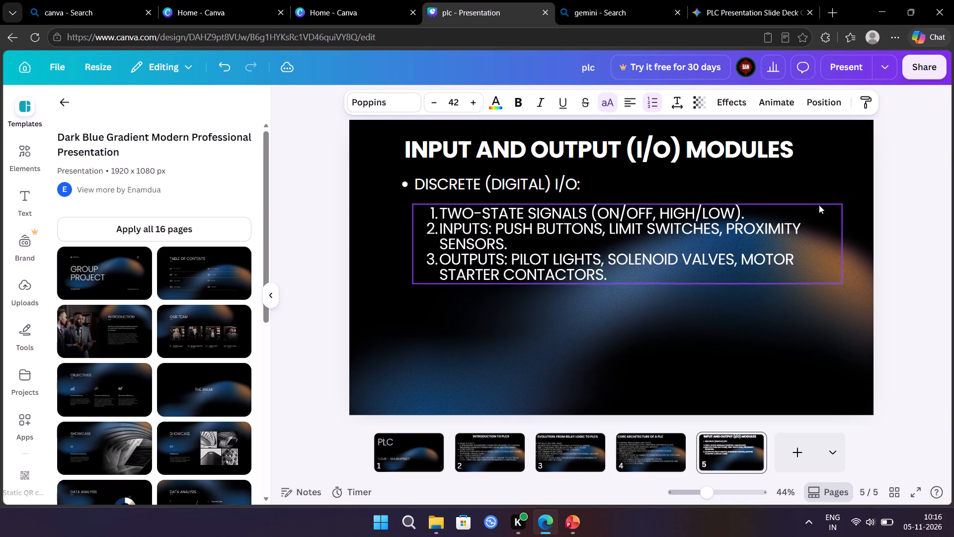
drag(819, 205, 810, 208)
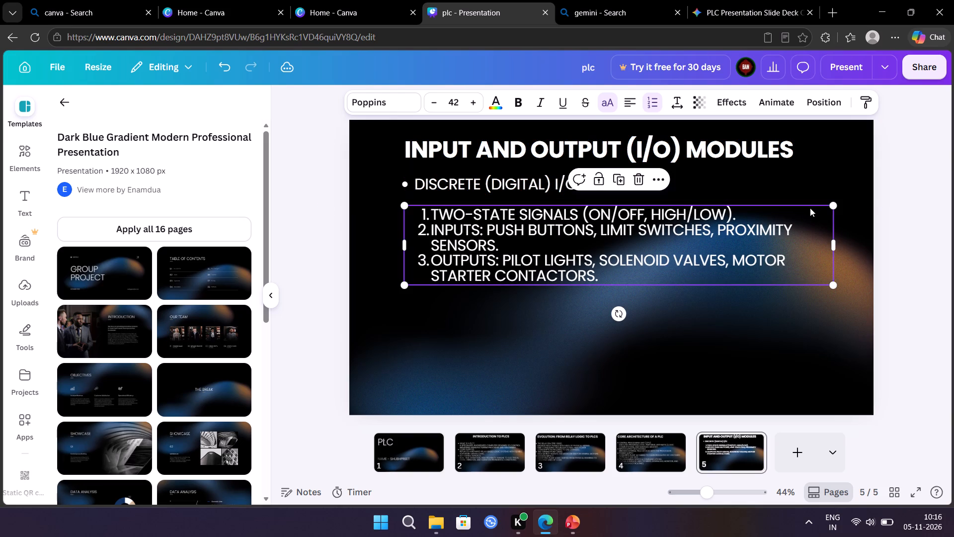
Change the numbered sub-points to a bulleted list and narrow their text box to just past the first line's end.
click(655, 99)
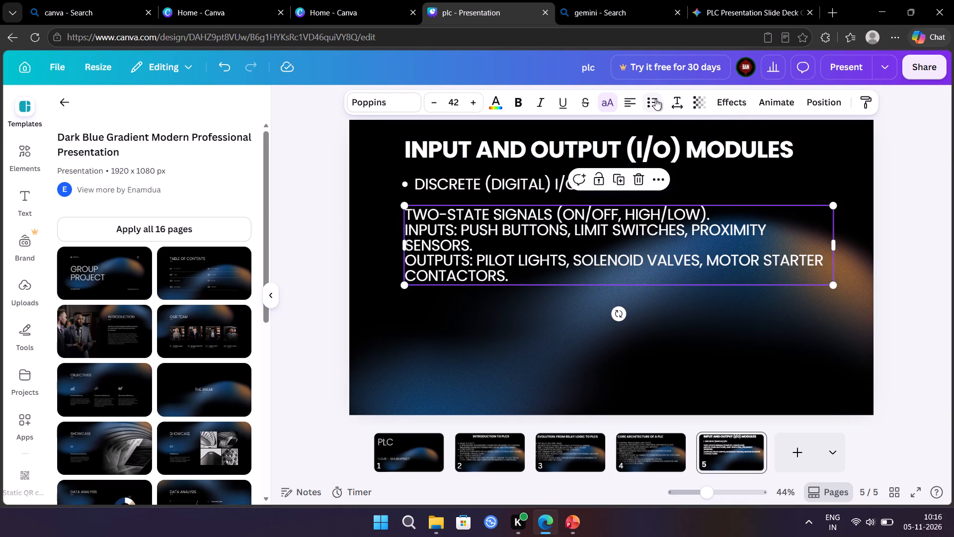
click(655, 99)
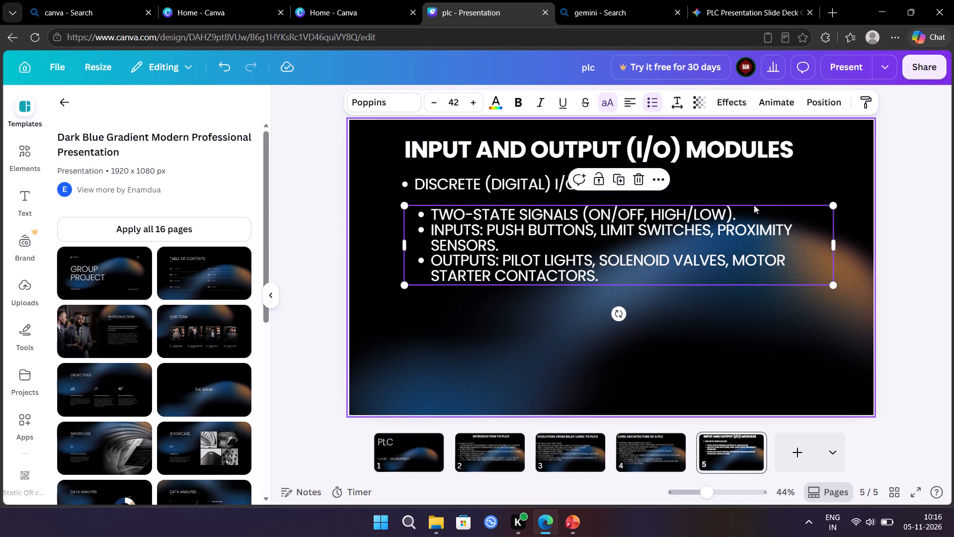
drag(836, 245, 789, 248)
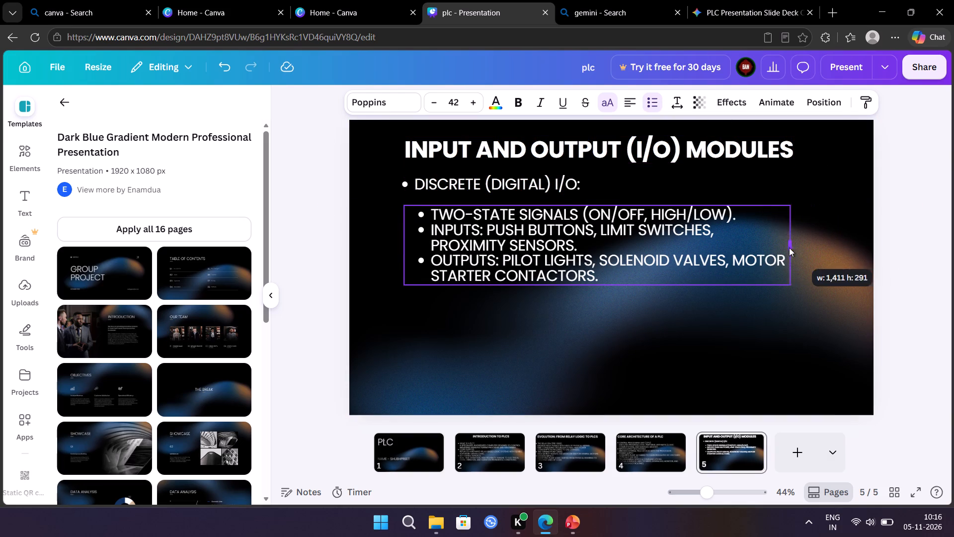
drag(789, 248, 772, 255)
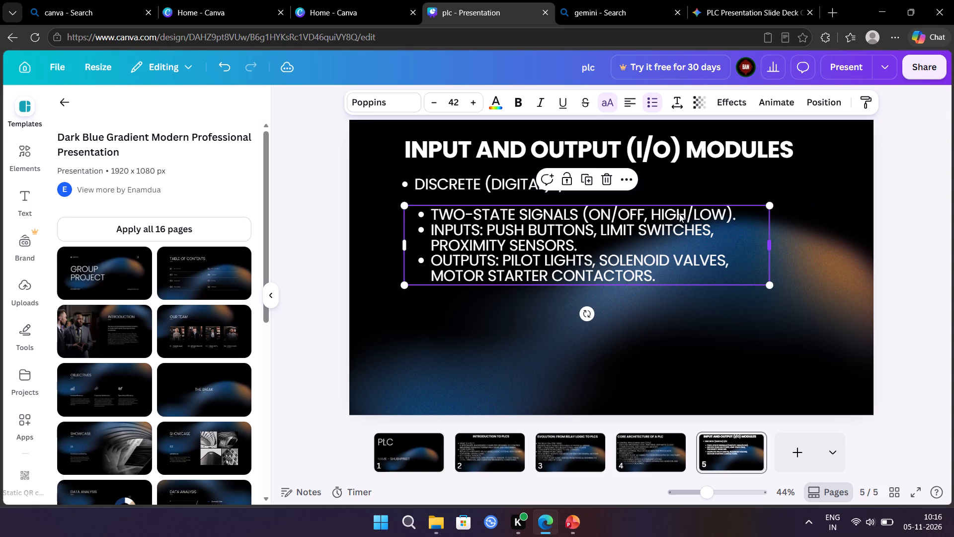
click(743, 226)
click(758, 212)
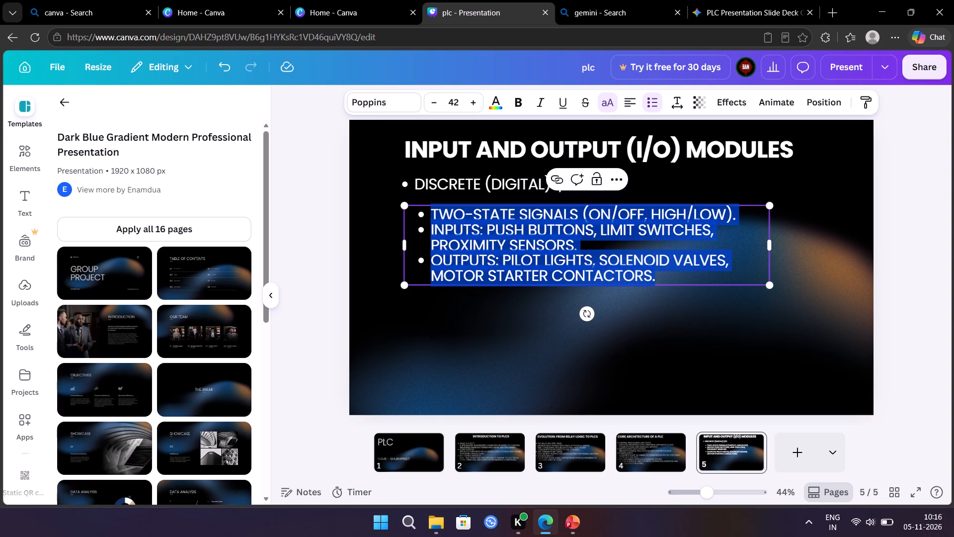
drag(757, 205, 765, 195)
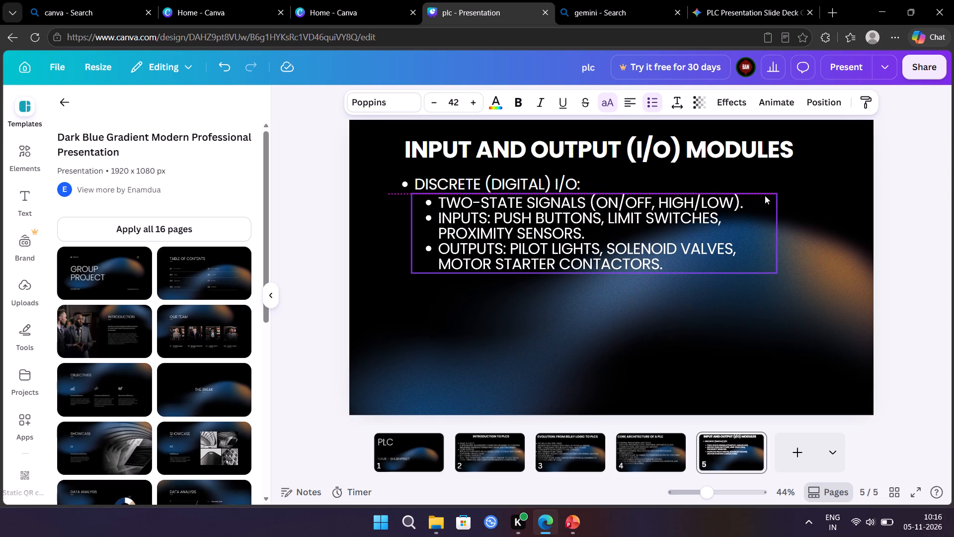
drag(765, 195, 760, 195)
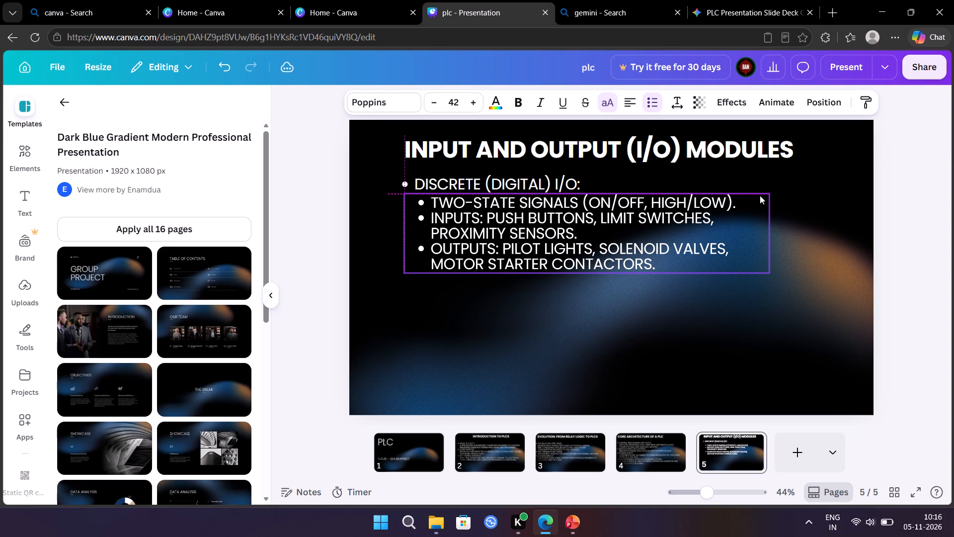
drag(760, 195, 760, 196)
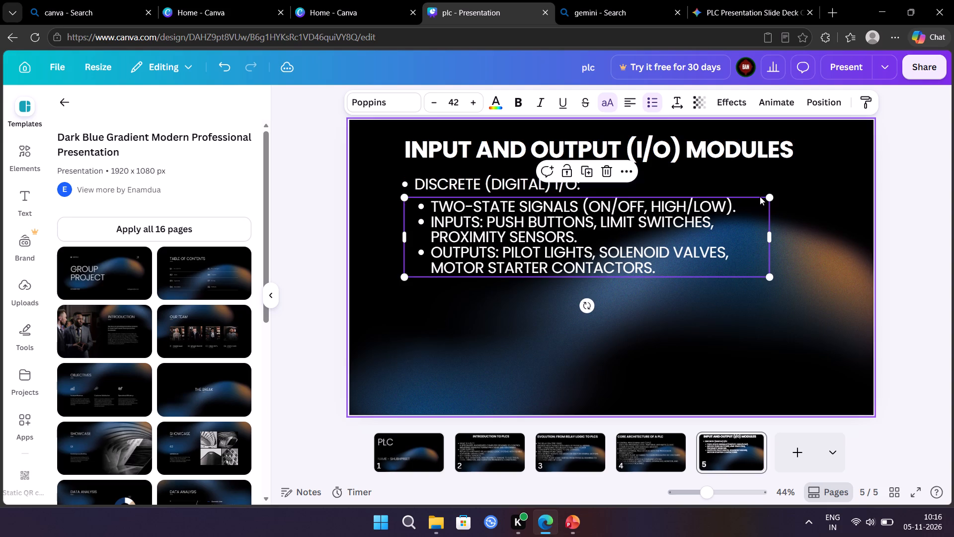
click(760, 196)
drag(751, 215, 752, 215)
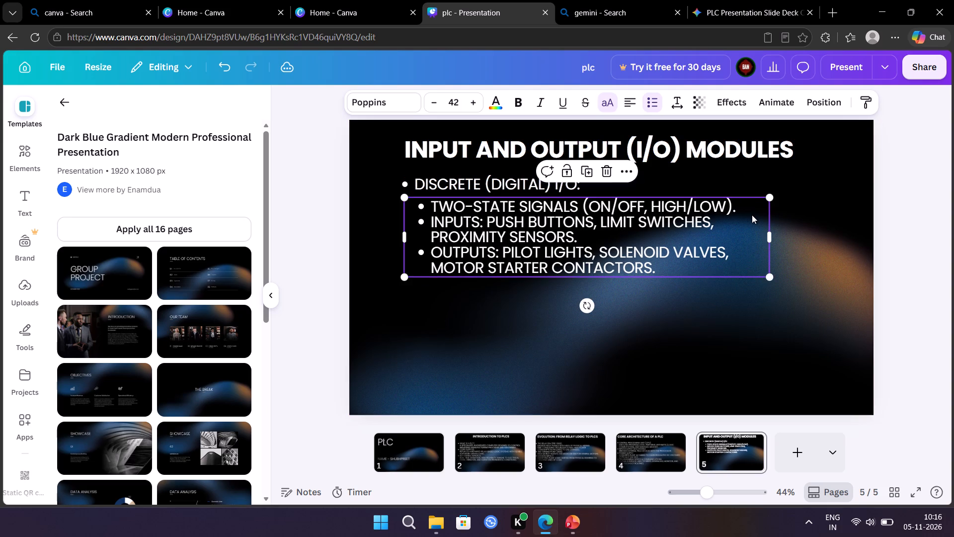
drag(752, 215, 763, 212)
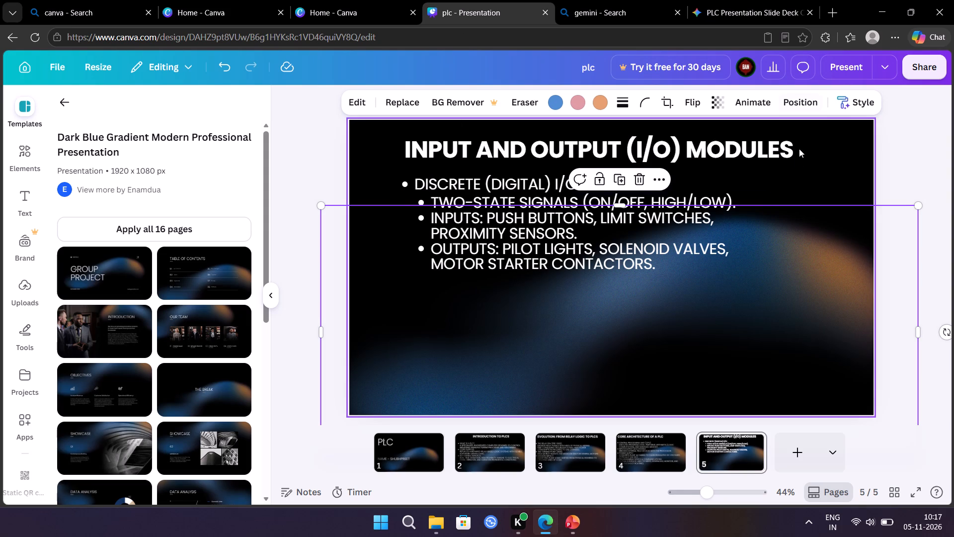
click(791, 174)
right_click(791, 174)
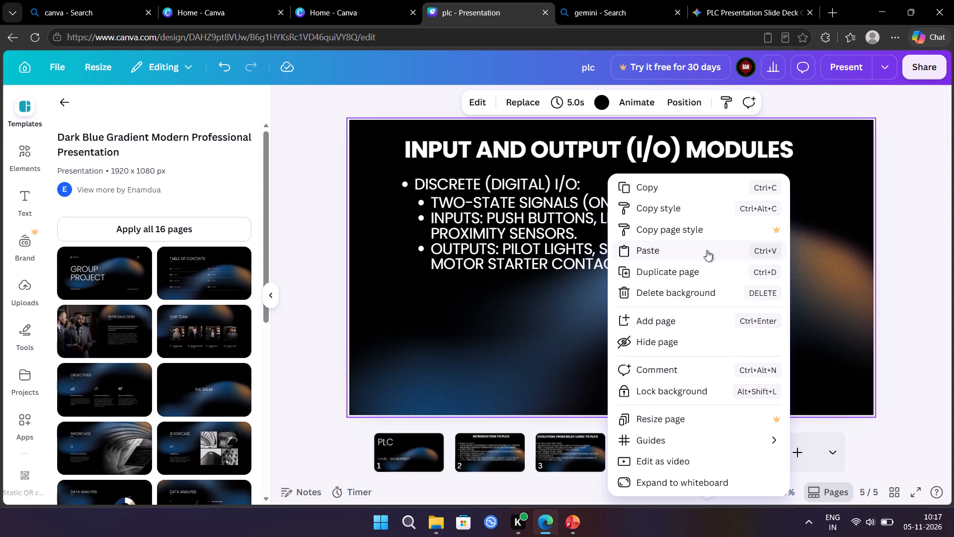
click(707, 250)
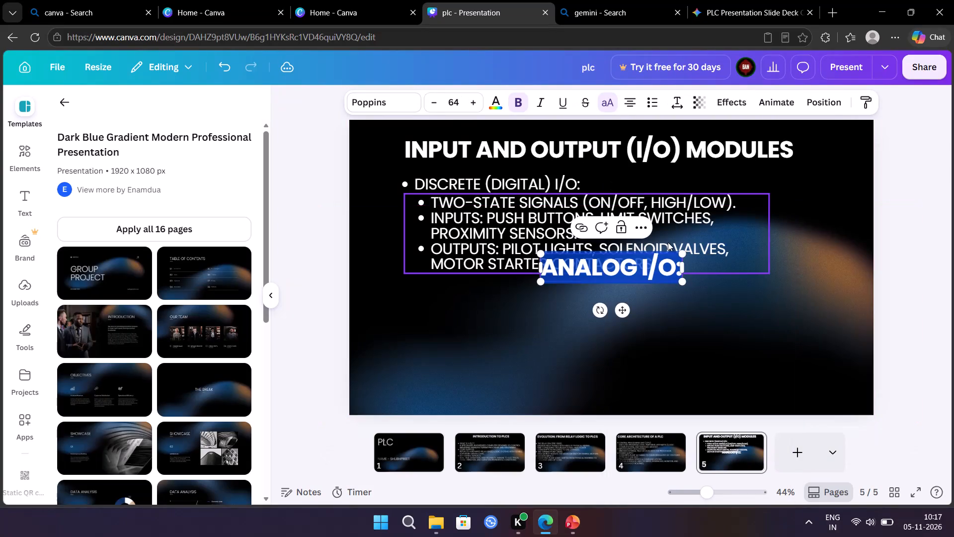
Set the "Analog I/O:" heading to font size 42, widen its text box and remove the bold formatting.
click(455, 106)
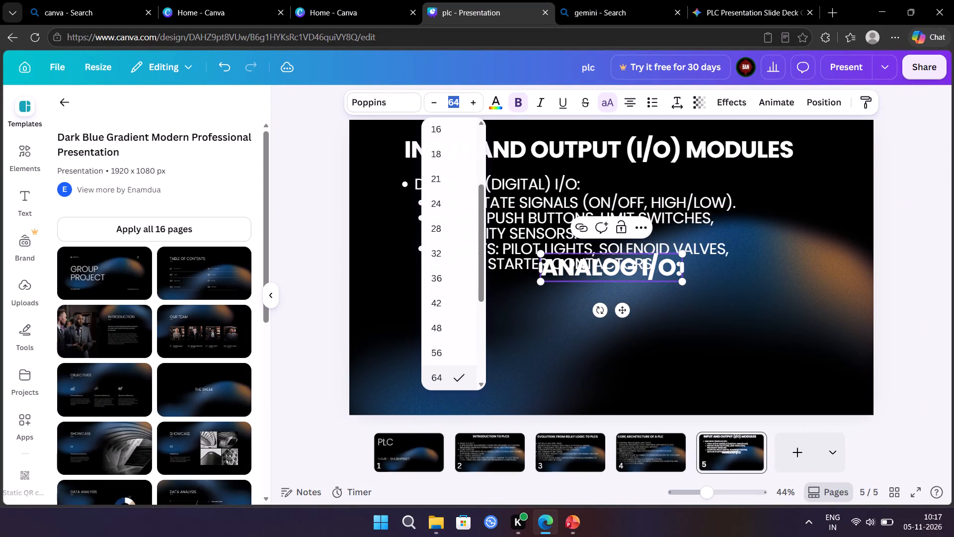
click(447, 301)
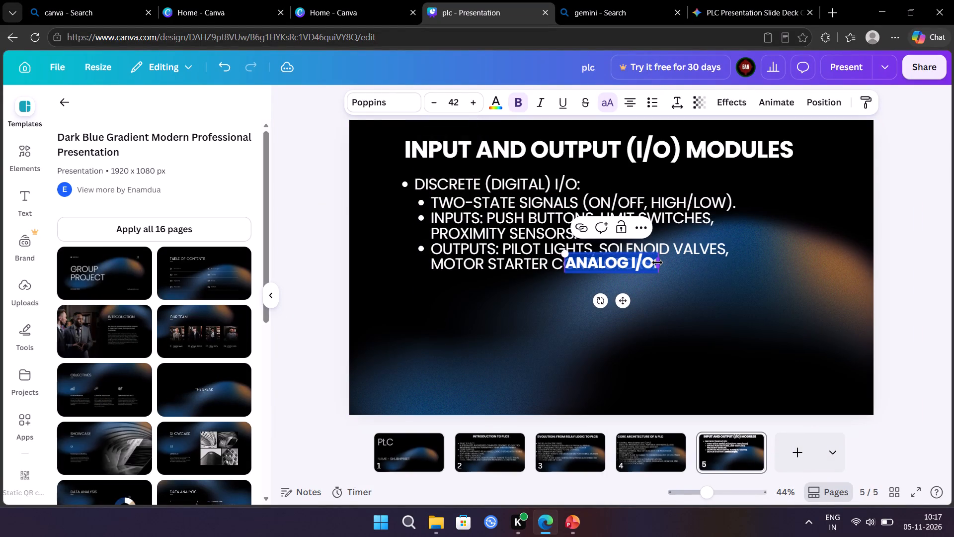
drag(657, 263, 694, 263)
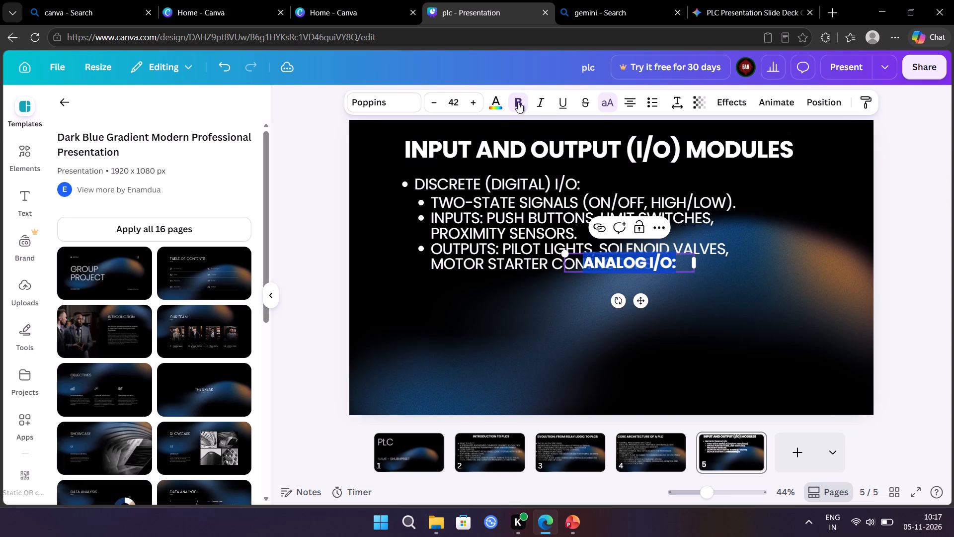
click(518, 102)
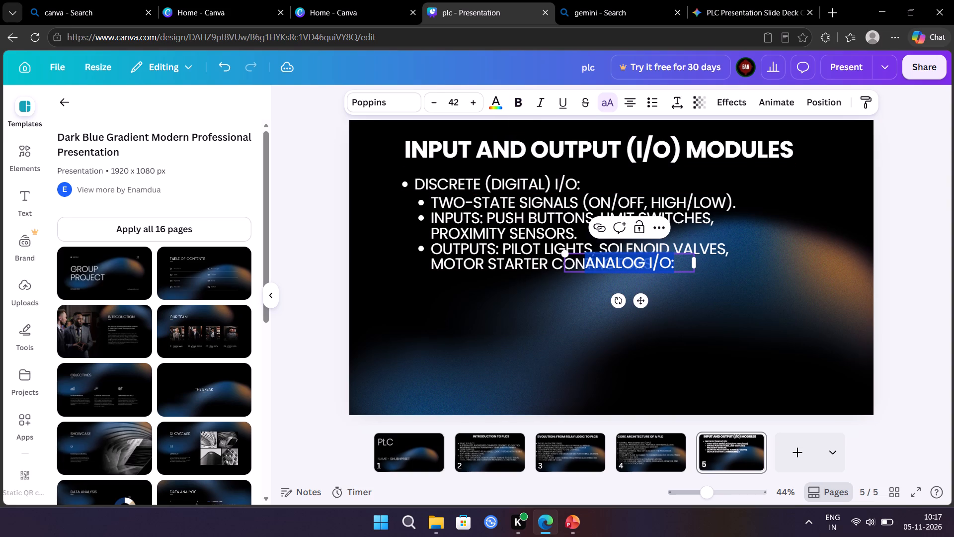
Move the "Analog I/O:" heading just below the discrete I/O sub-points, aligning its box's left edge with the page title.
click(681, 264)
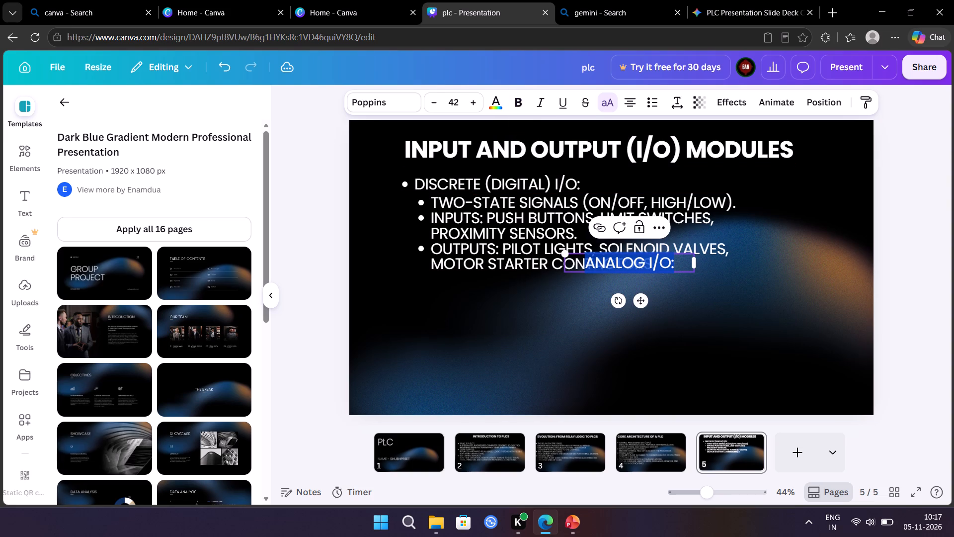
click(680, 265)
drag(680, 265, 679, 277)
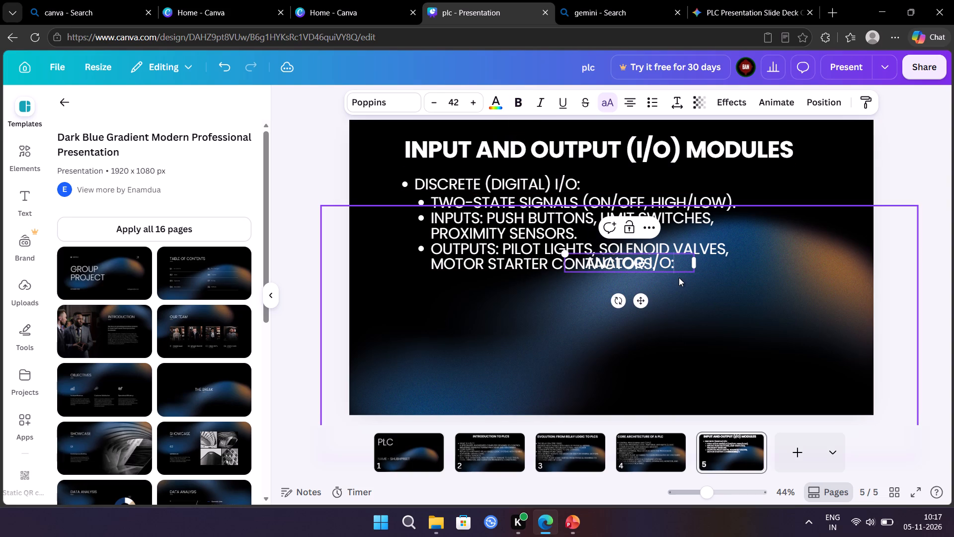
click(683, 265)
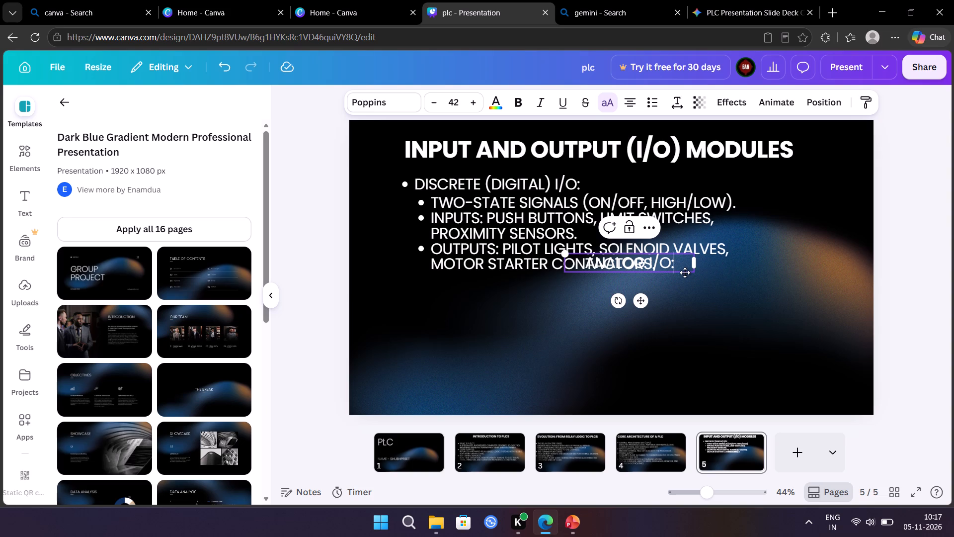
drag(685, 272, 525, 298)
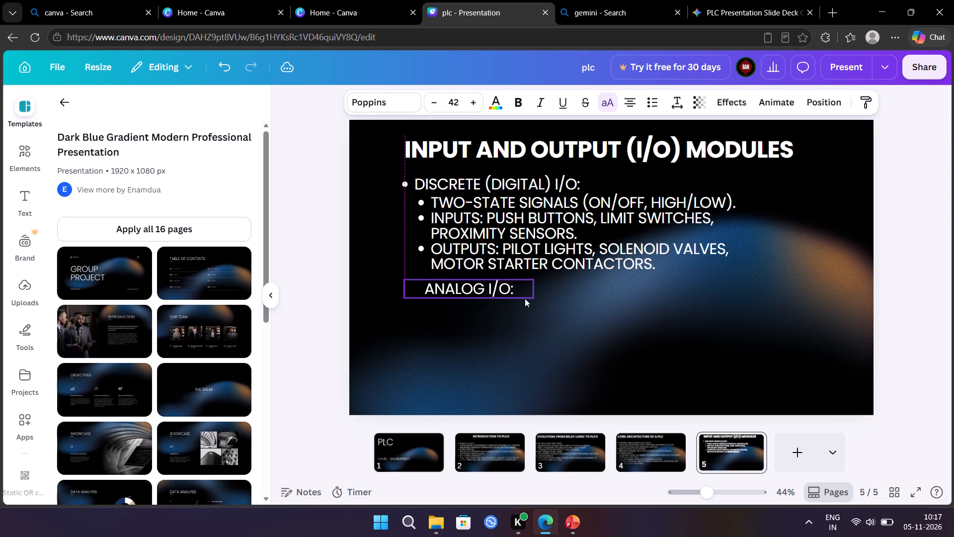
drag(525, 298, 525, 299)
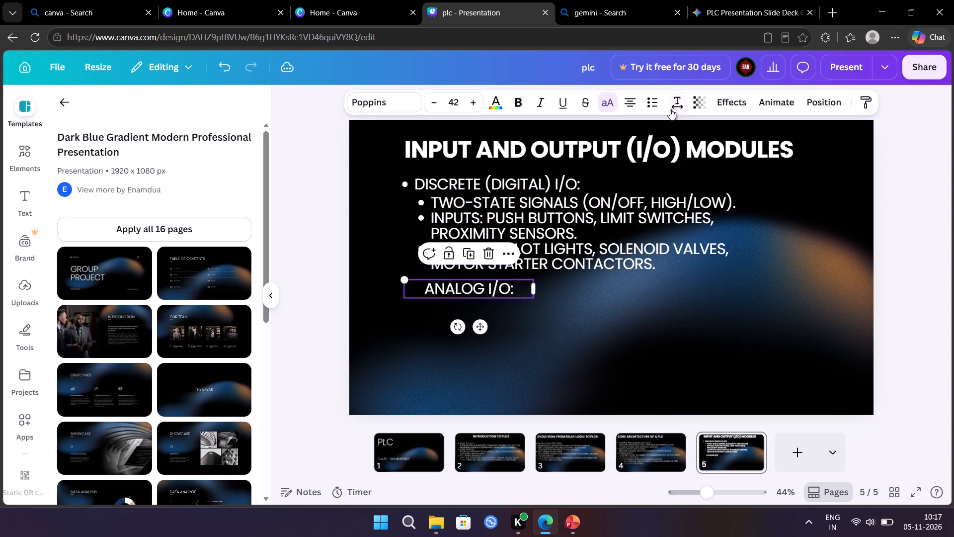
Format the "Analog I/O:" heading on page 5 as a bulleted list item.
click(657, 107)
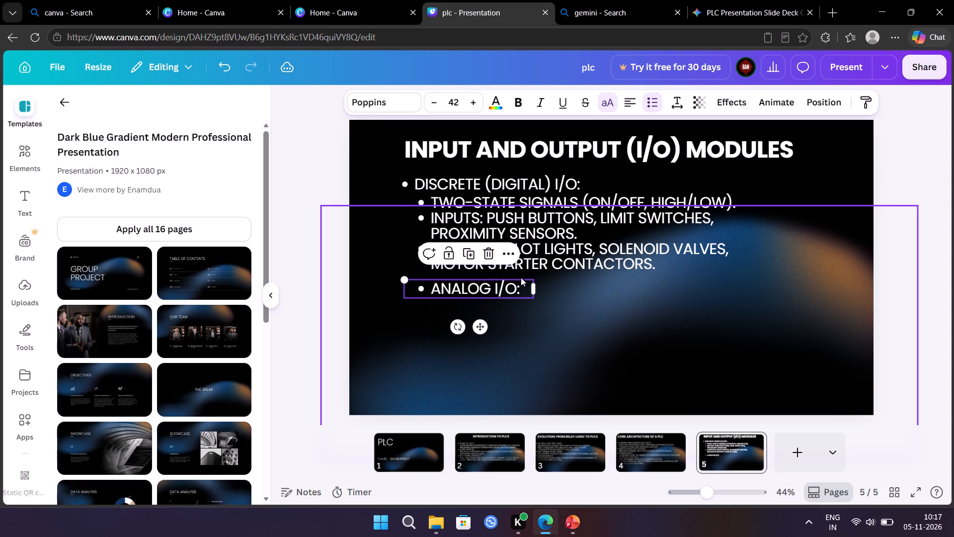
click(527, 290)
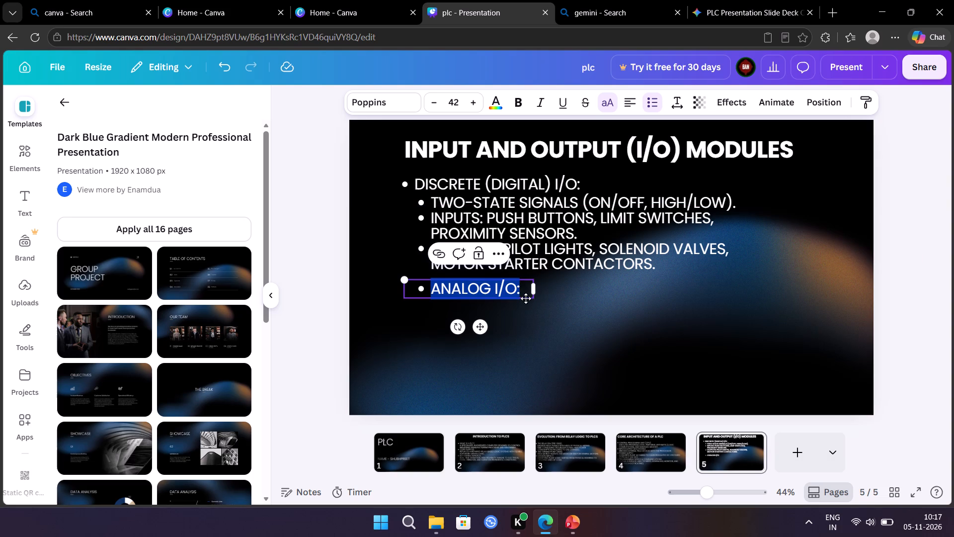
click(526, 298)
click(526, 298)
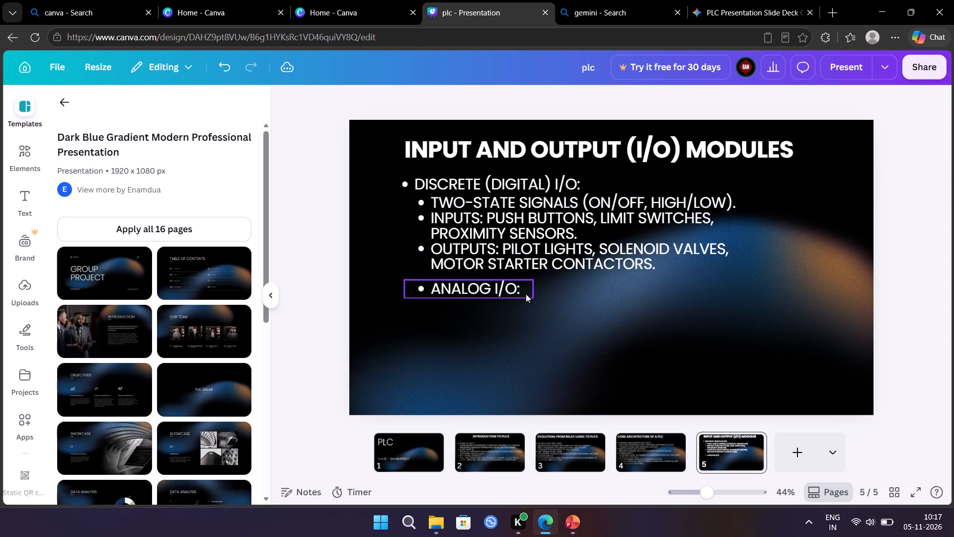
click(526, 294)
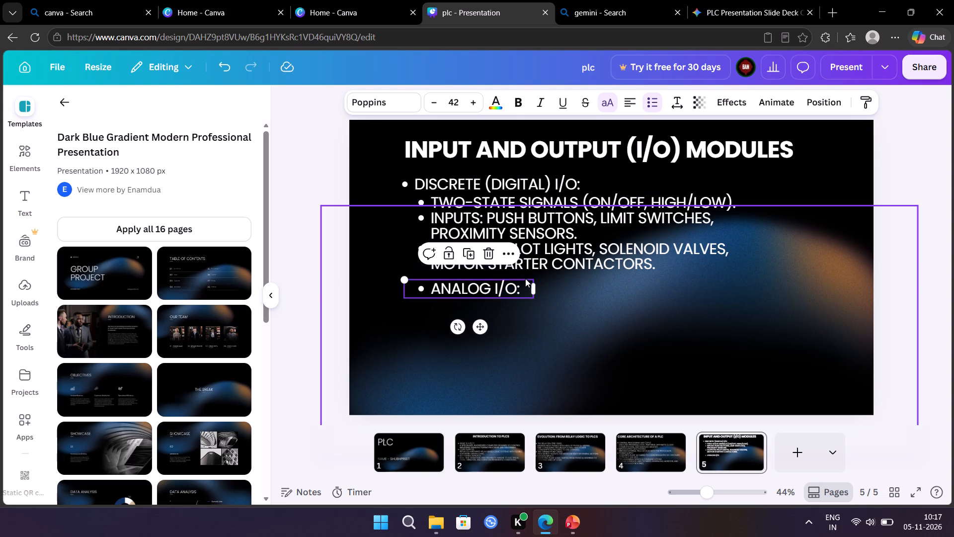
click(520, 285)
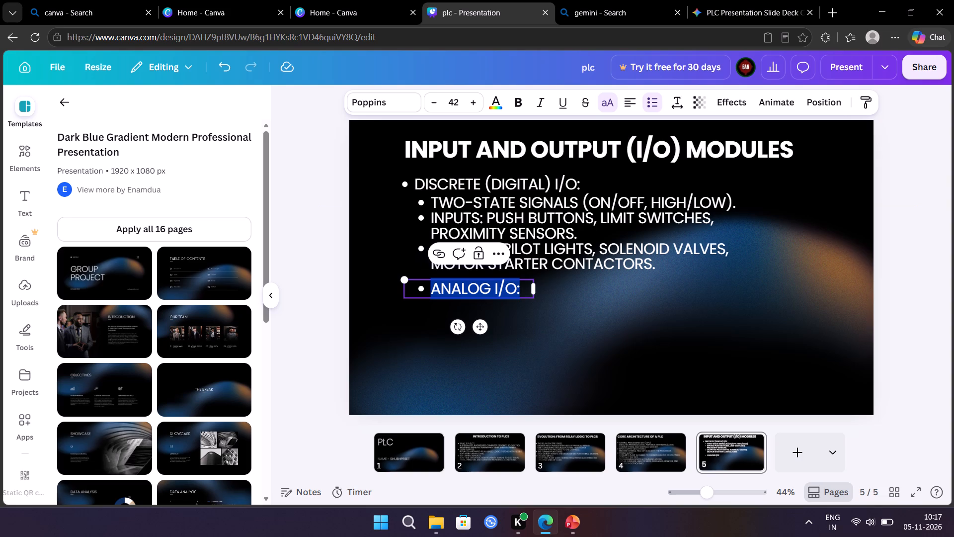
drag(525, 301, 516, 303)
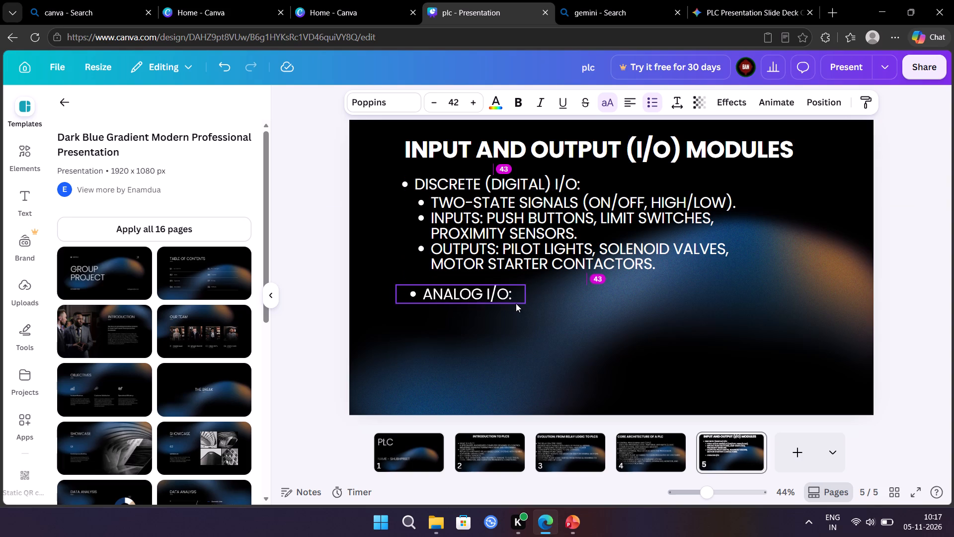
drag(516, 303, 506, 303)
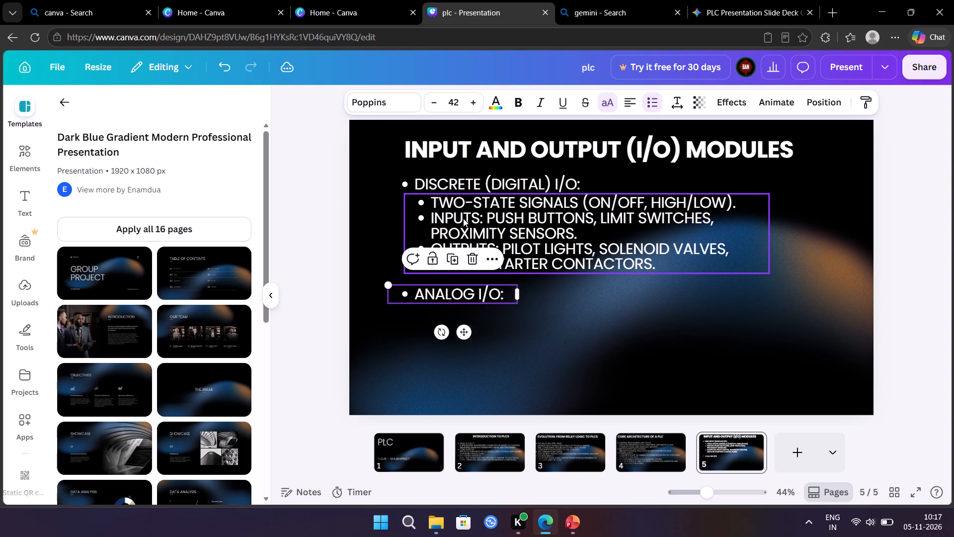
click(408, 292)
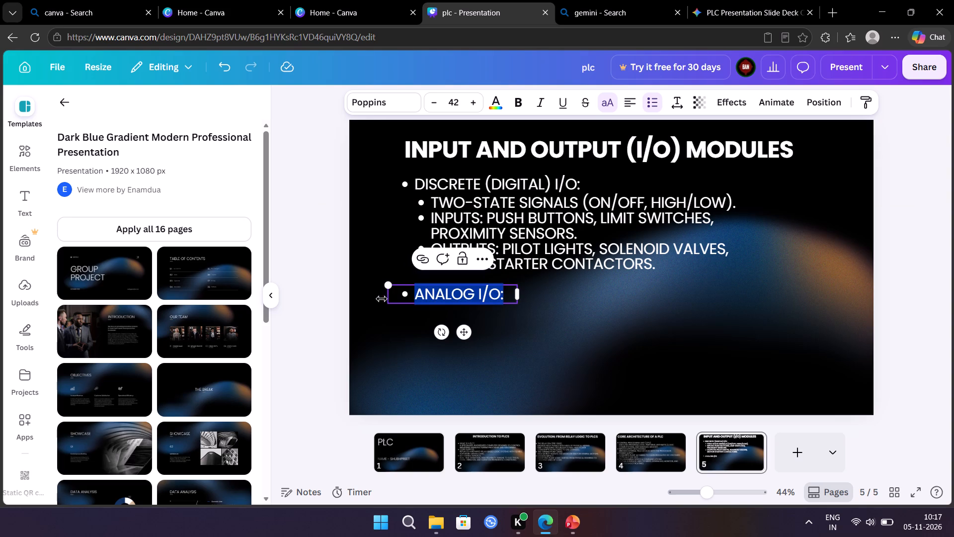
click(388, 295)
click(406, 282)
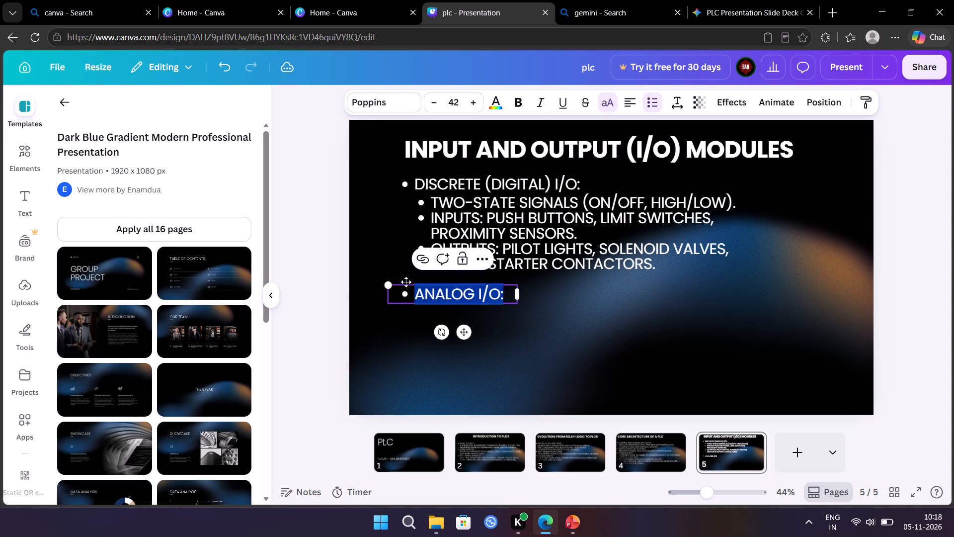
click(406, 286)
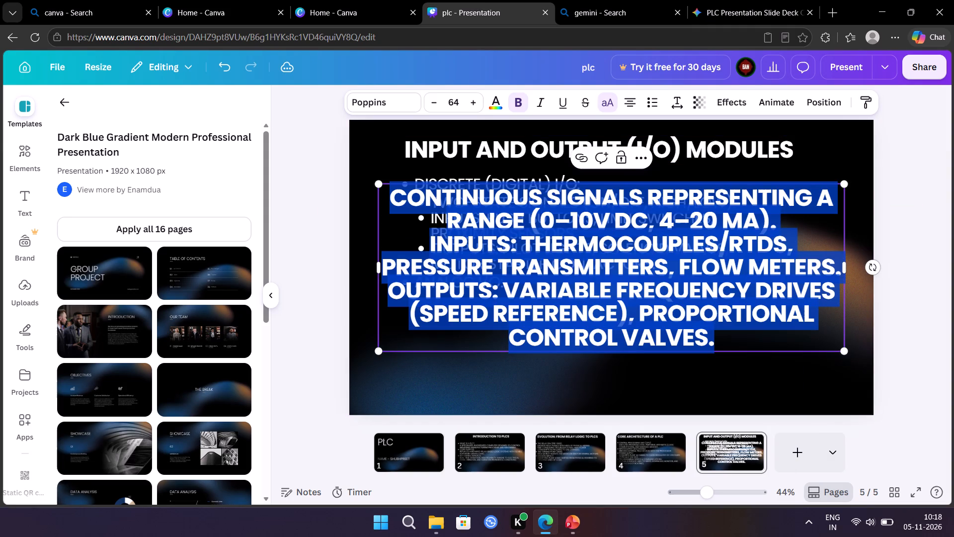
Format the pasted analog sub-points as non-bold, font size 42, left-aligned, bulleted text.
click(516, 103)
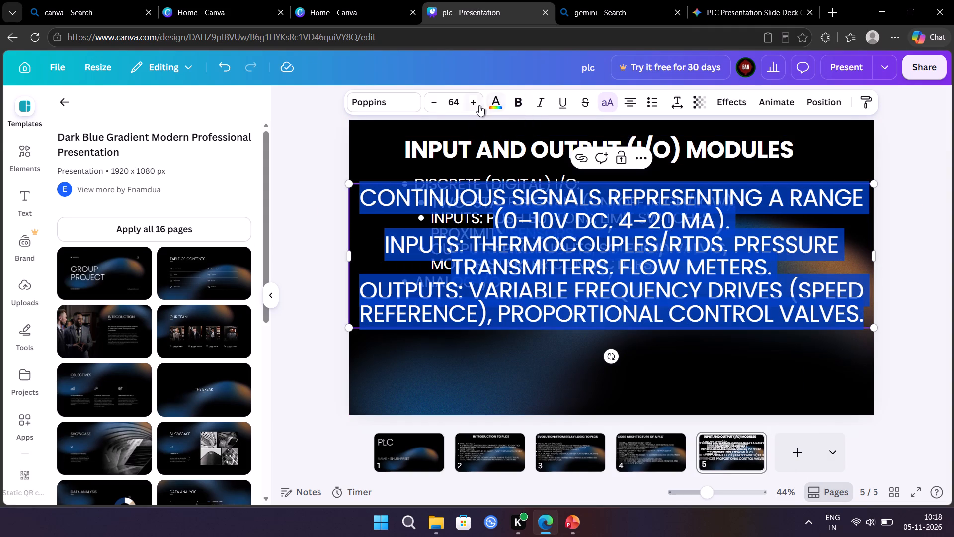
click(460, 106)
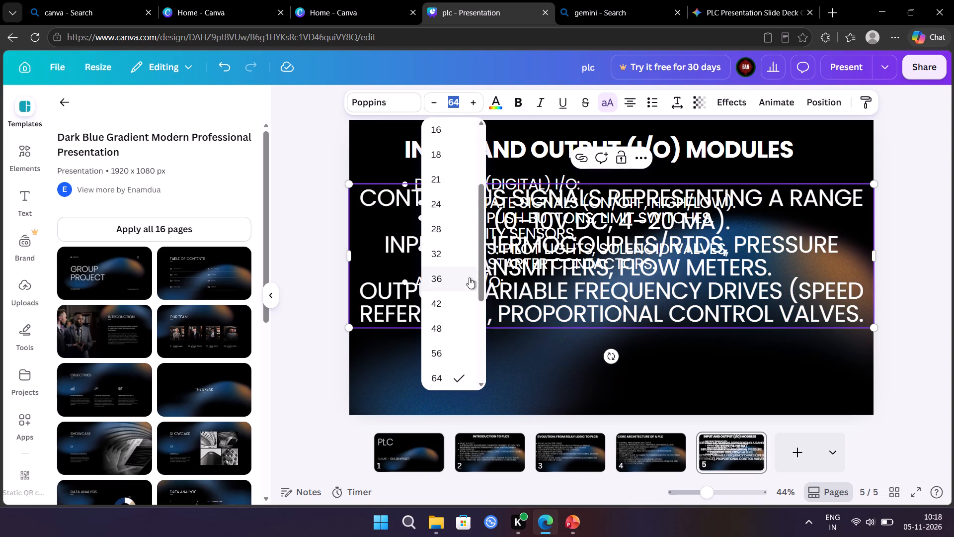
click(446, 305)
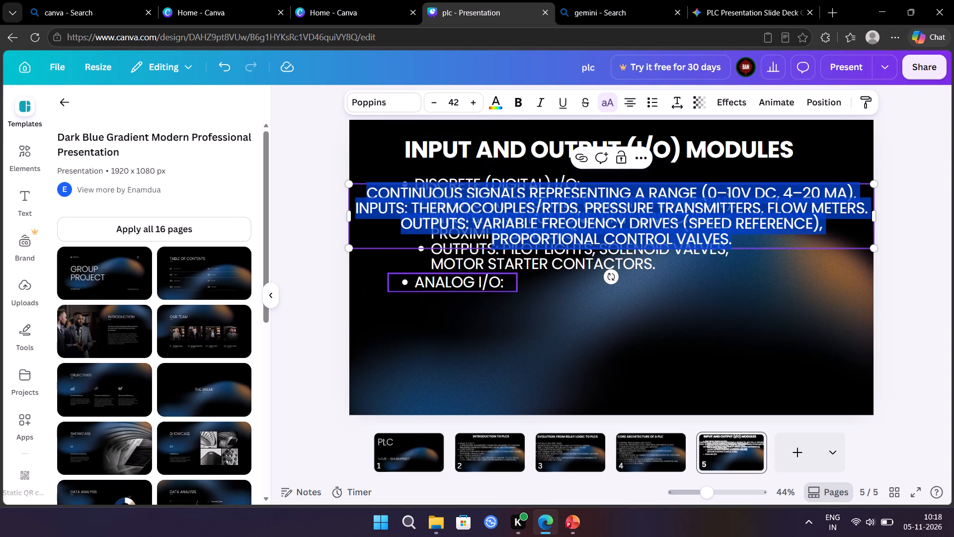
click(632, 101)
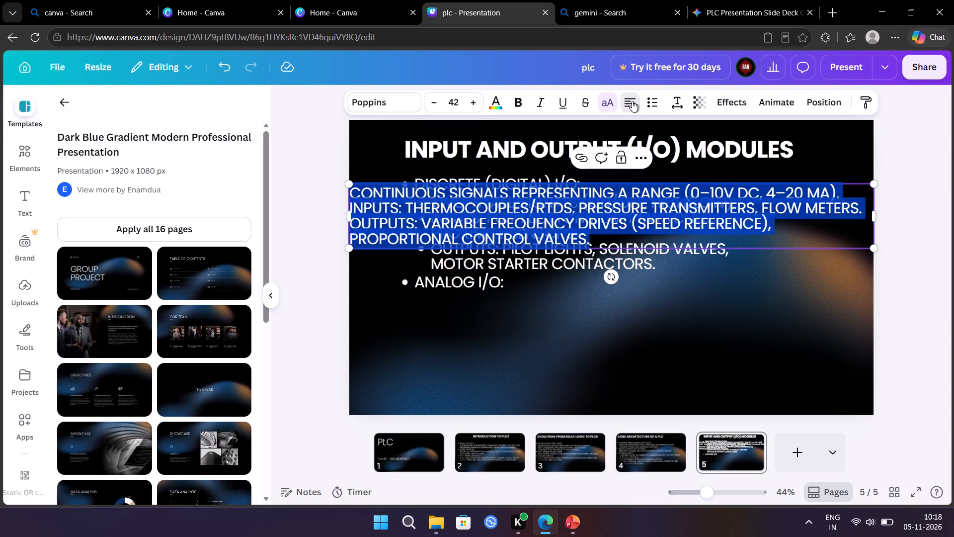
click(650, 102)
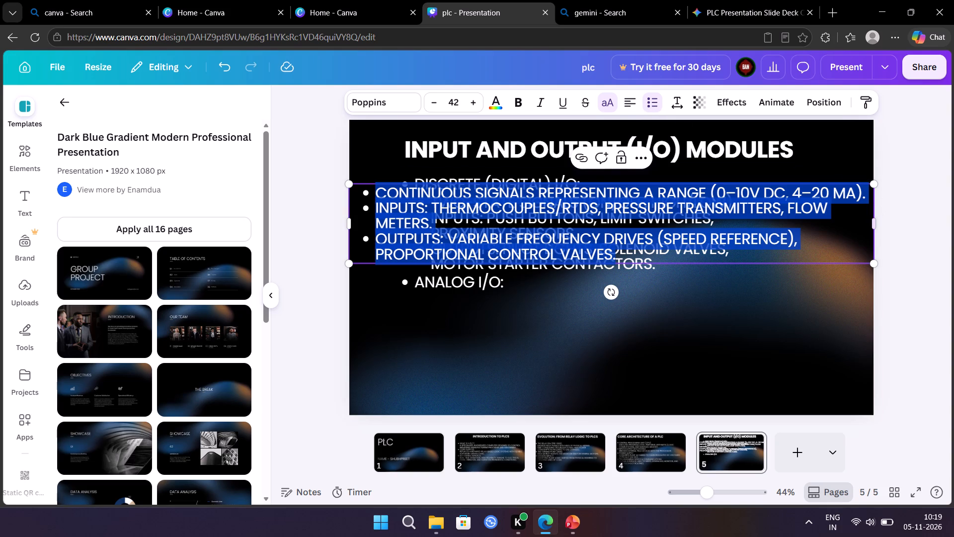
Narrow the analog sub-points text box and place it beneath the "Analog I/O:" heading, left-aligned with the discrete sub-points.
drag(875, 221, 729, 254)
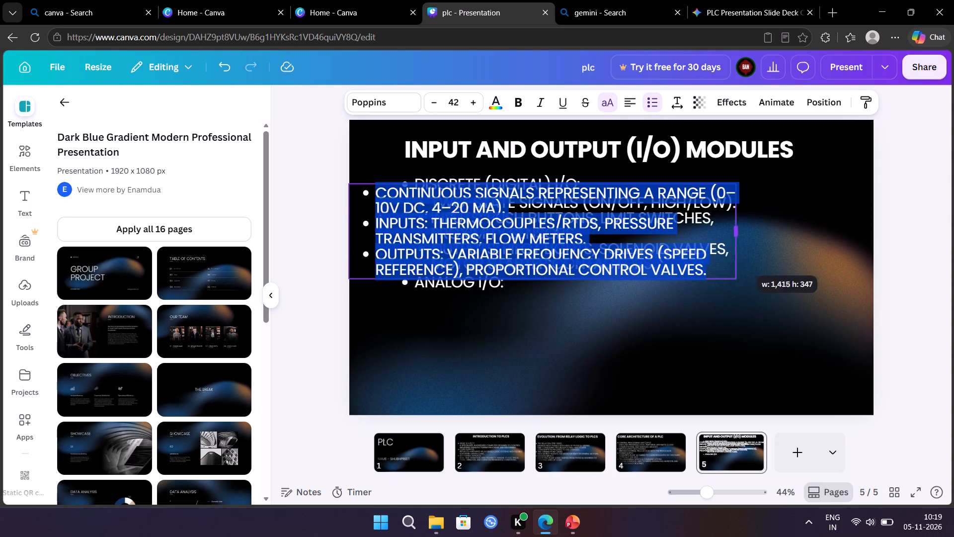
drag(729, 254, 724, 257)
click(709, 233)
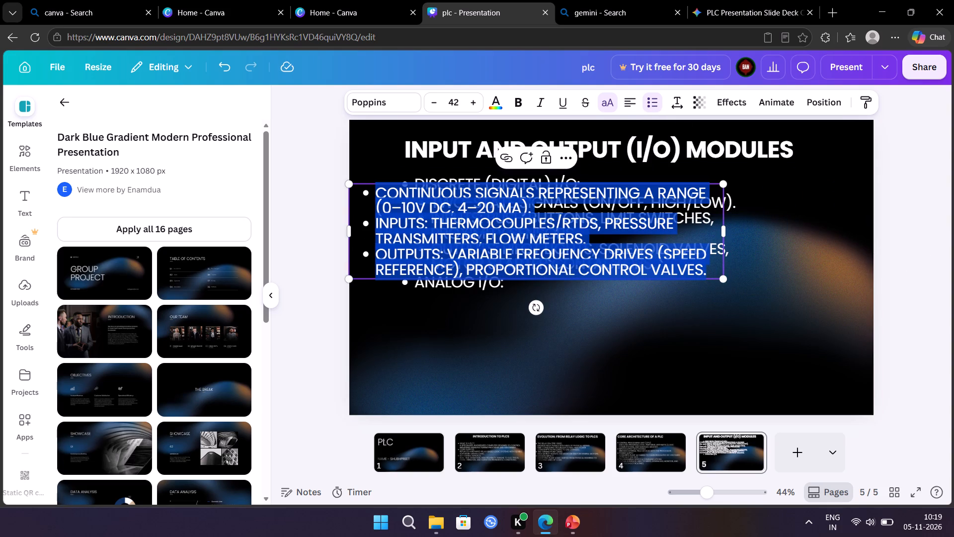
drag(709, 233, 748, 263)
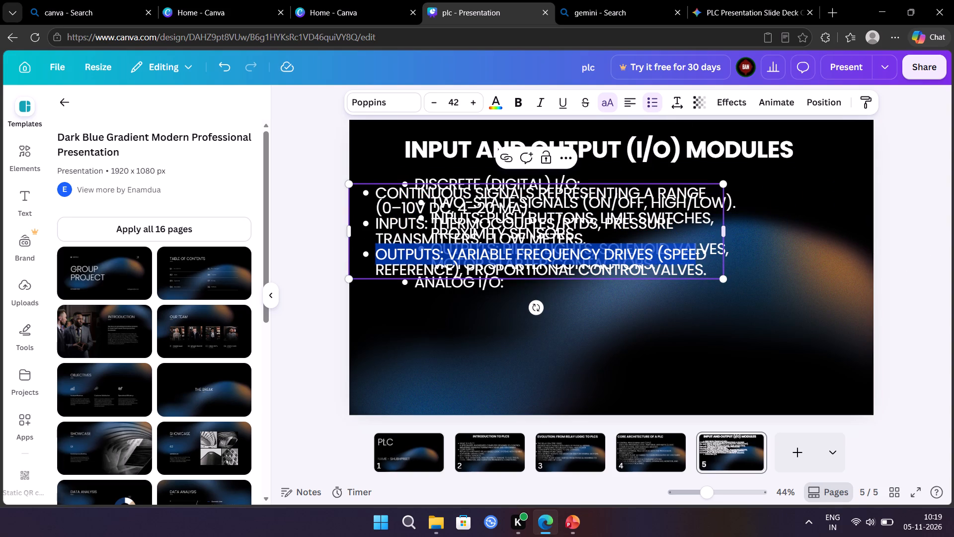
drag(708, 281, 758, 398)
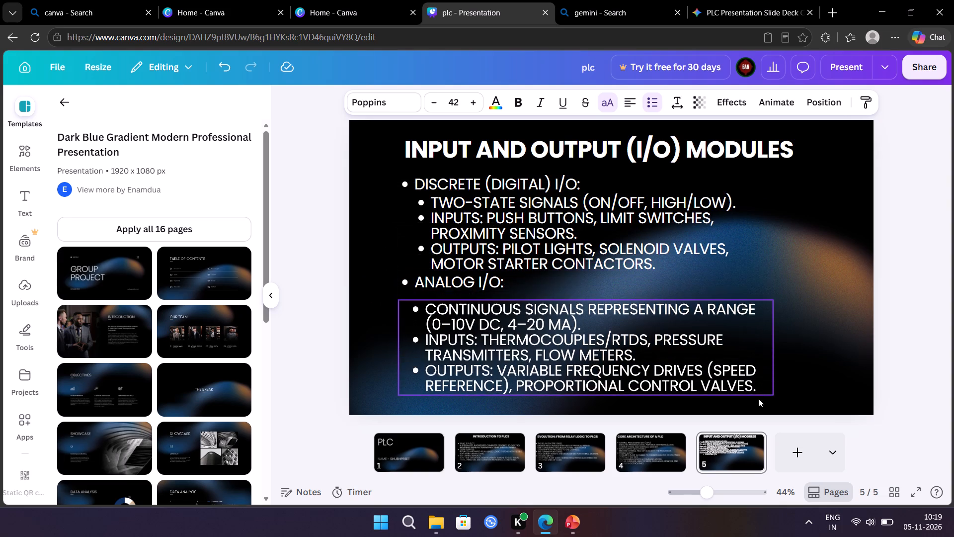
drag(758, 398, 763, 393)
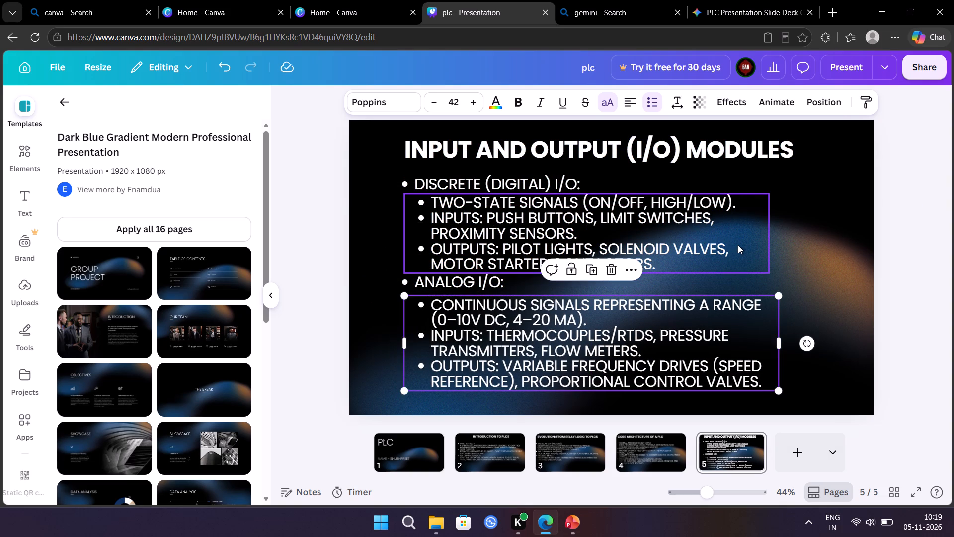
Nudge the discrete sub-points slightly down and widen their text box to match the analog sub-points box.
click(768, 233)
click(768, 233)
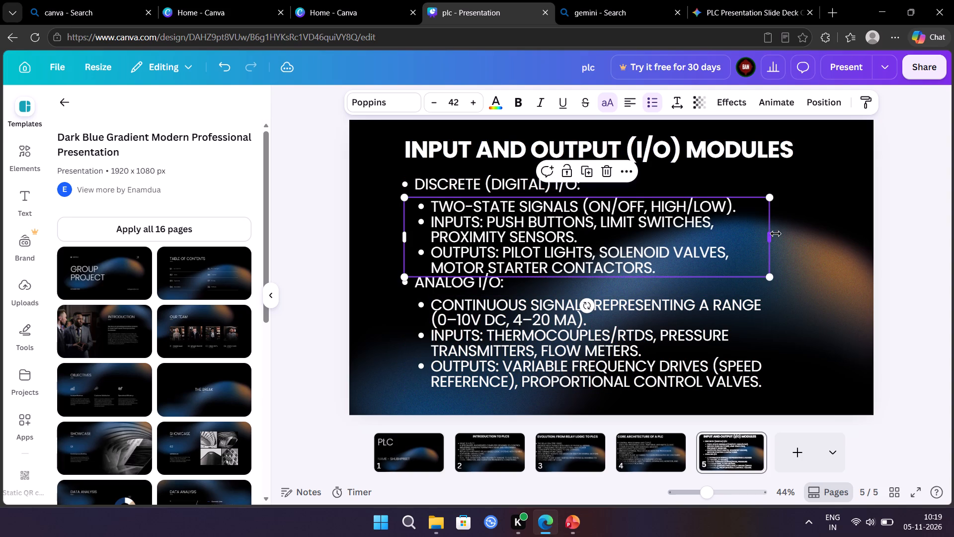
drag(773, 238, 777, 237)
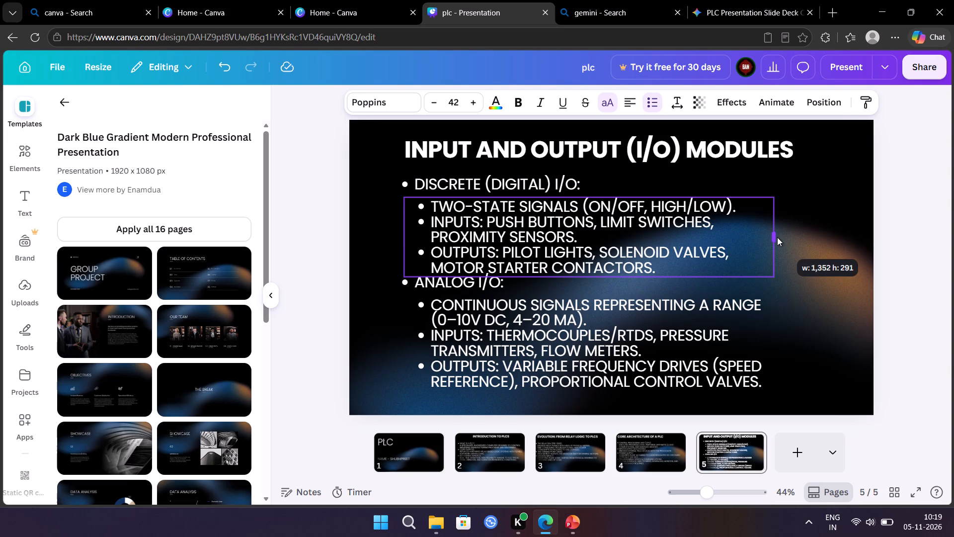
drag(777, 237, 781, 236)
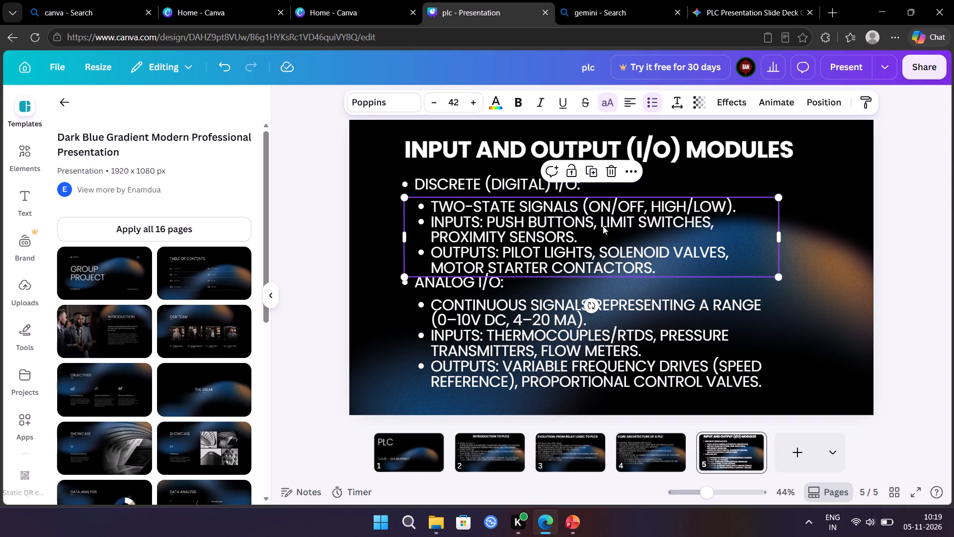
click(886, 341)
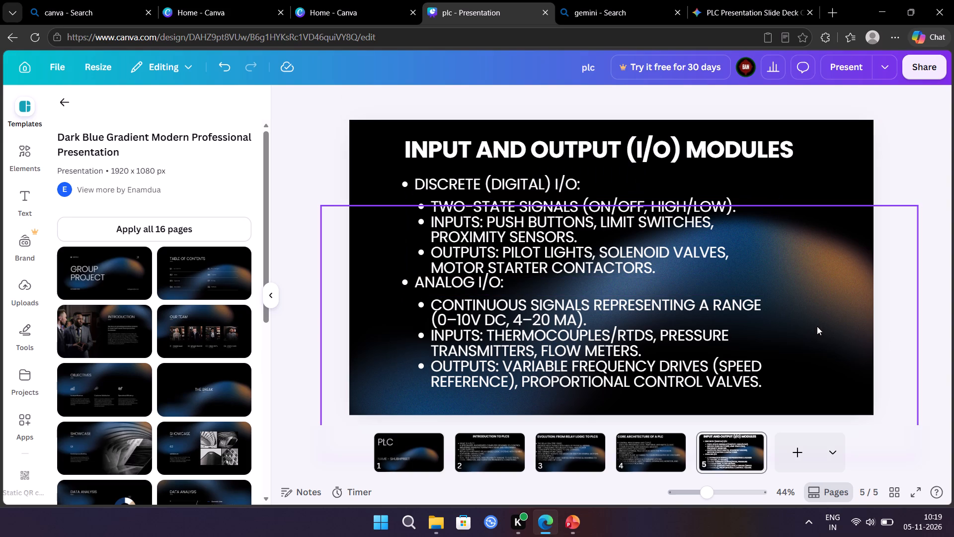
click(809, 375)
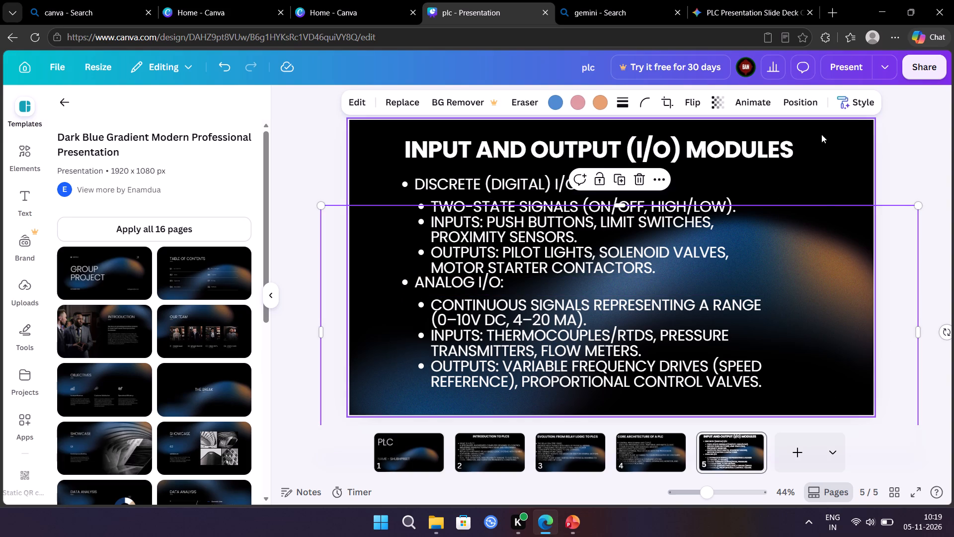
click(846, 164)
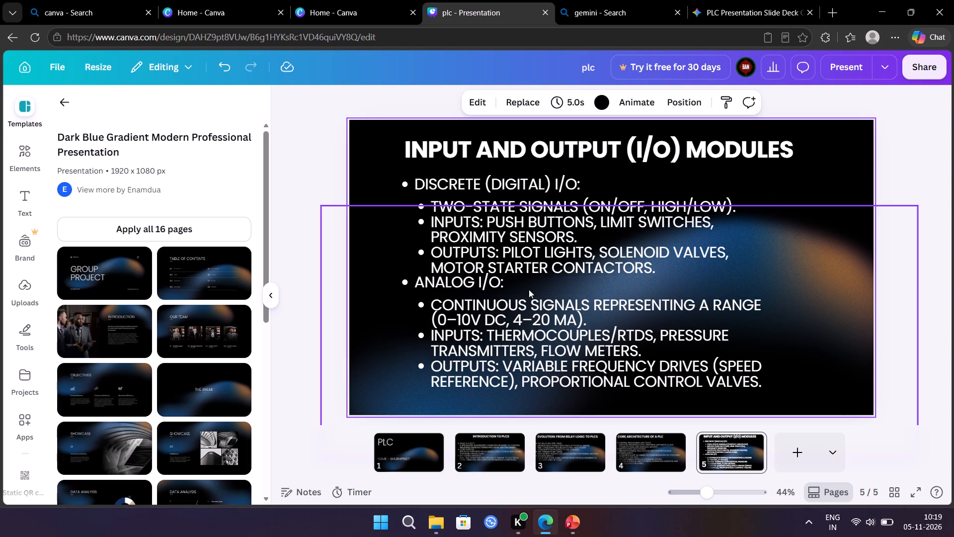
Nudge the "Analog I/O:" heading and its three sub-points slightly down on page 5 to even out the spacing.
click(480, 281)
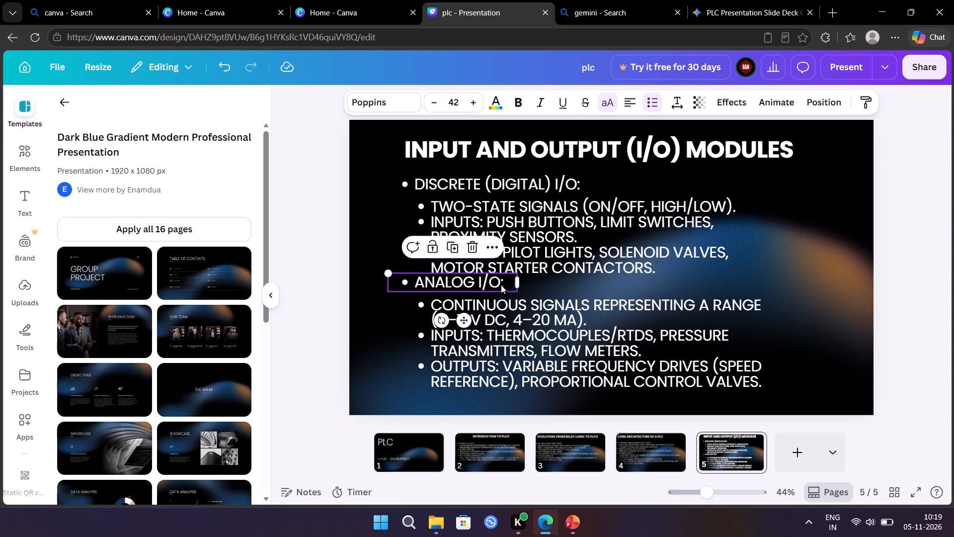
click(507, 283)
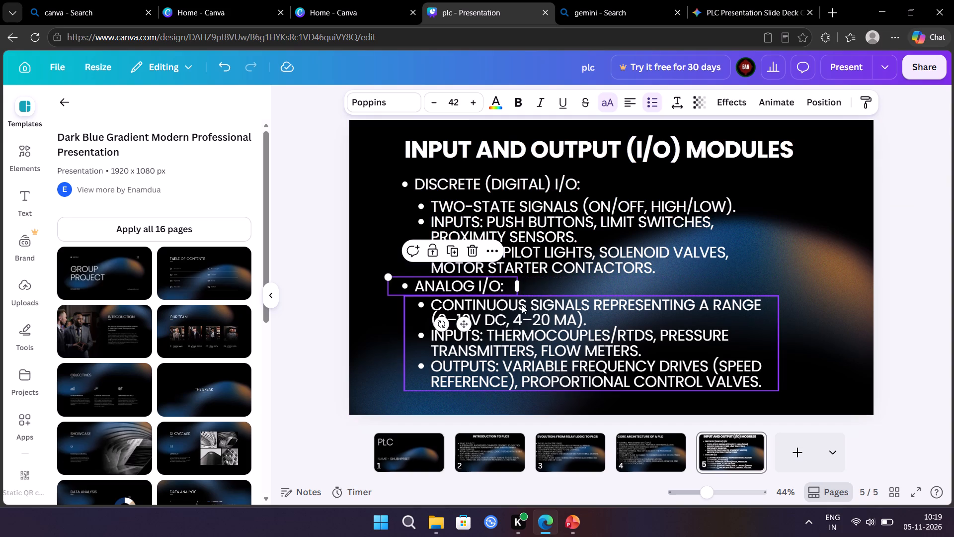
click(522, 305)
click(522, 305)
drag(522, 305, 522, 310)
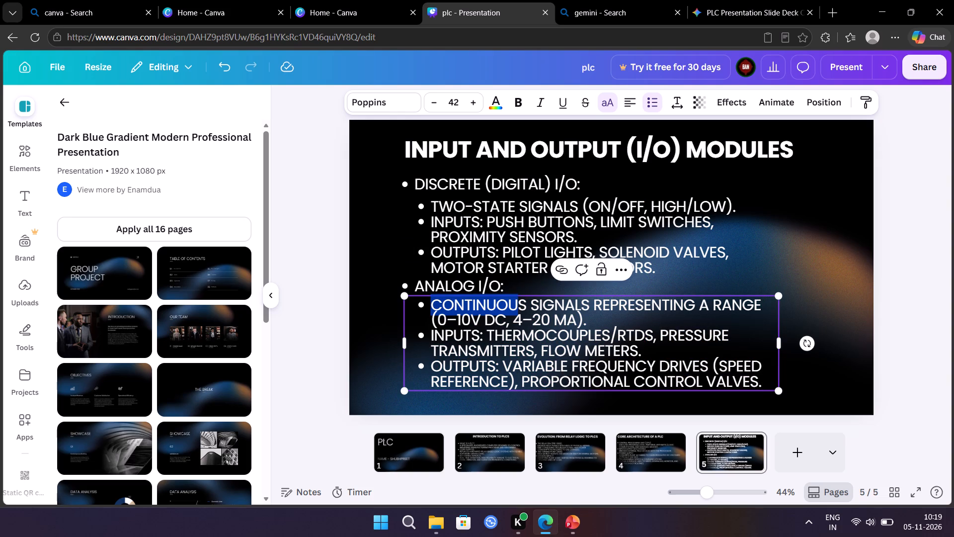
click(598, 320)
drag(598, 320, 600, 326)
click(605, 294)
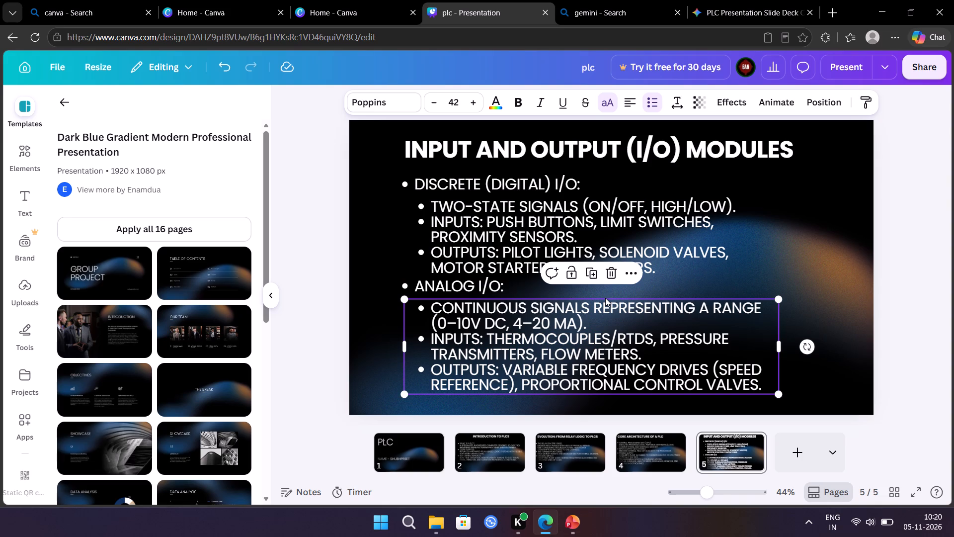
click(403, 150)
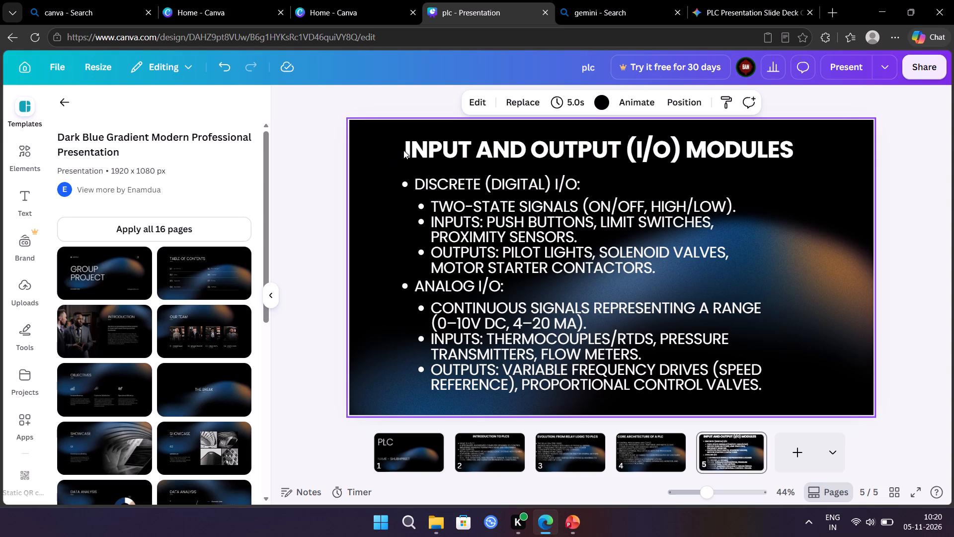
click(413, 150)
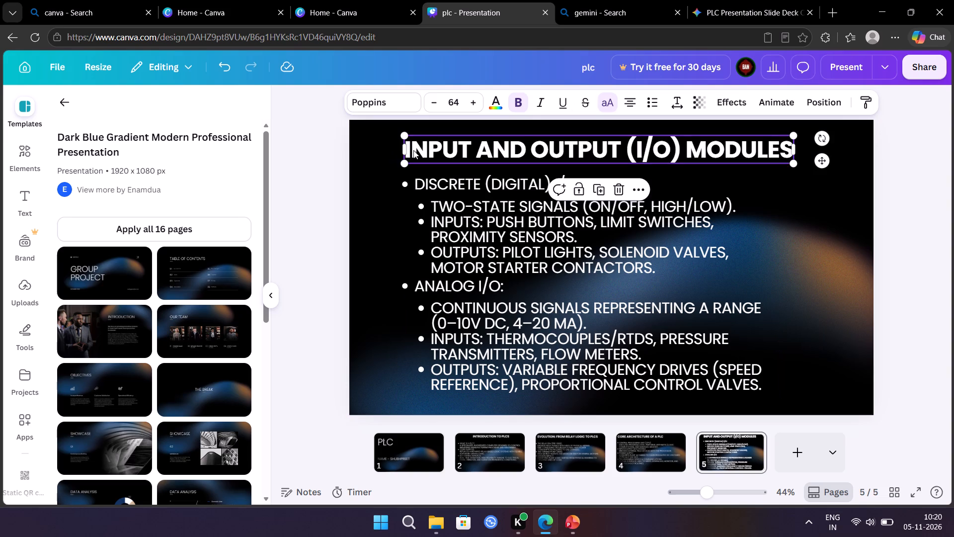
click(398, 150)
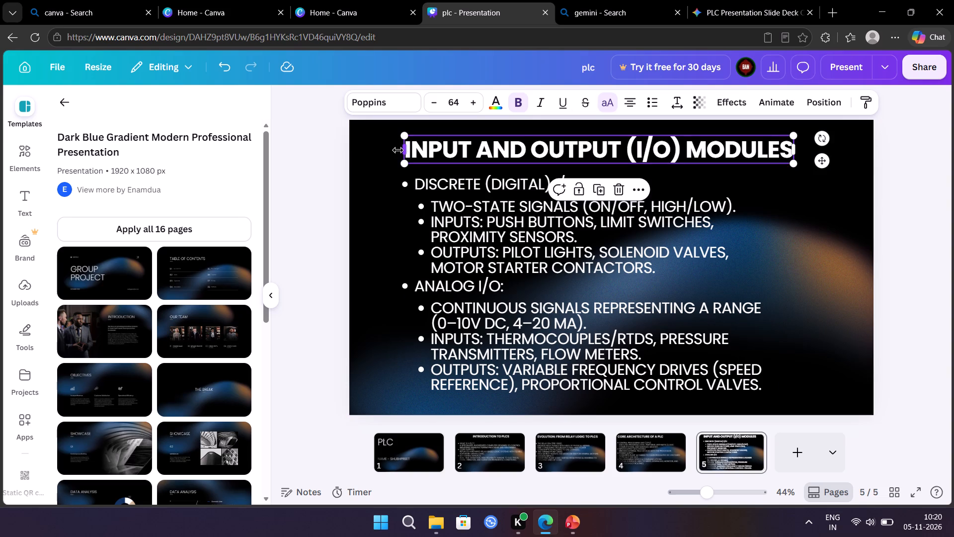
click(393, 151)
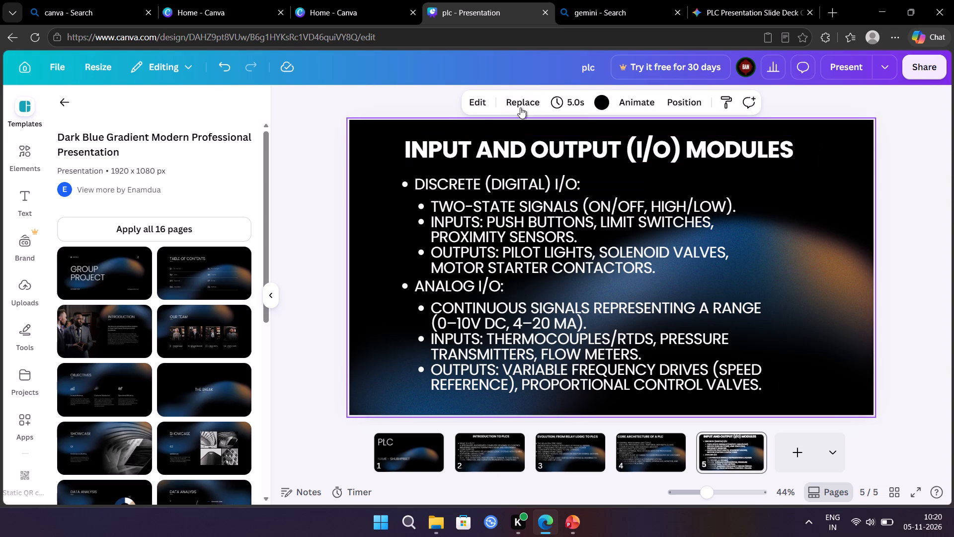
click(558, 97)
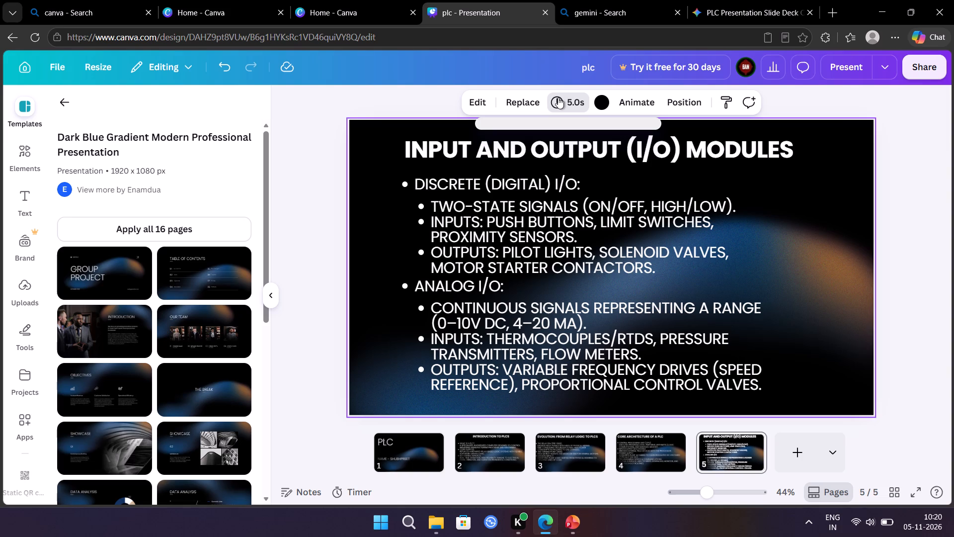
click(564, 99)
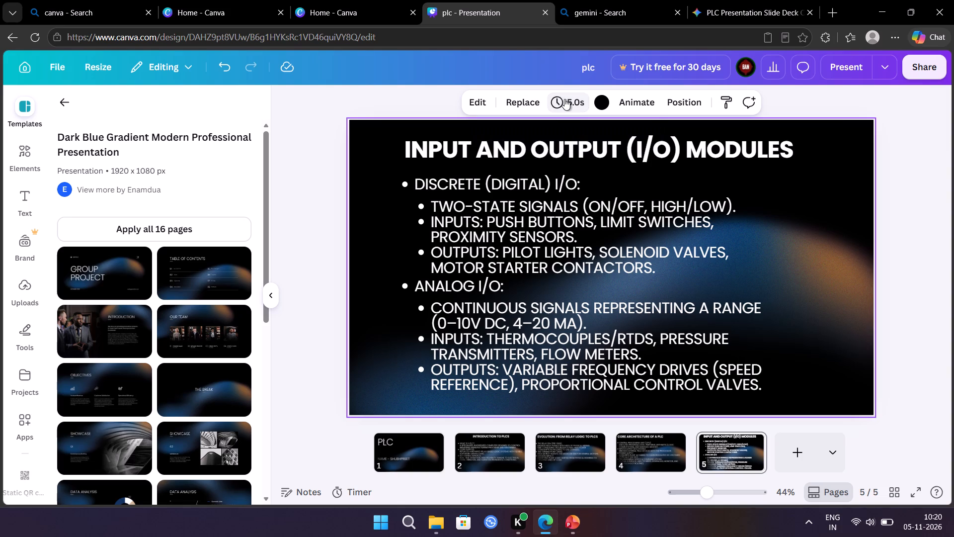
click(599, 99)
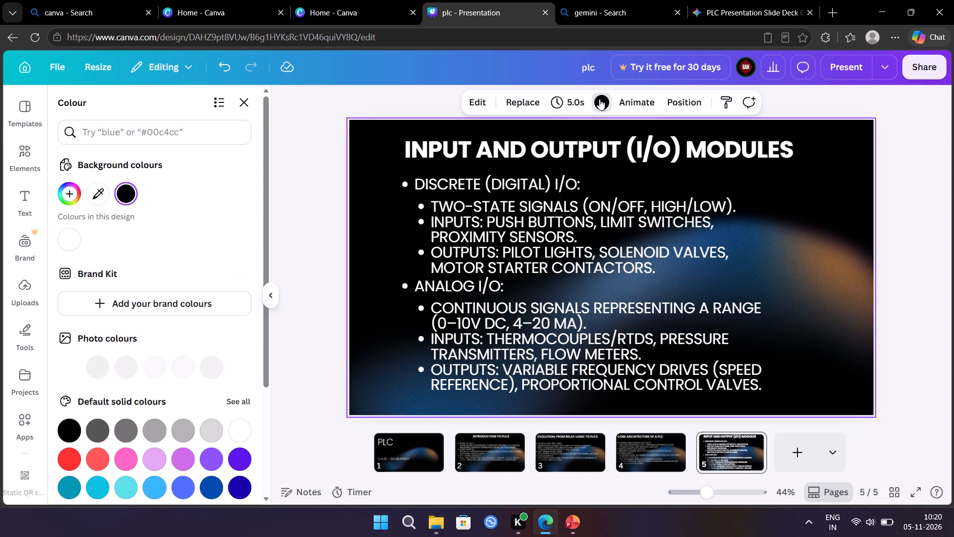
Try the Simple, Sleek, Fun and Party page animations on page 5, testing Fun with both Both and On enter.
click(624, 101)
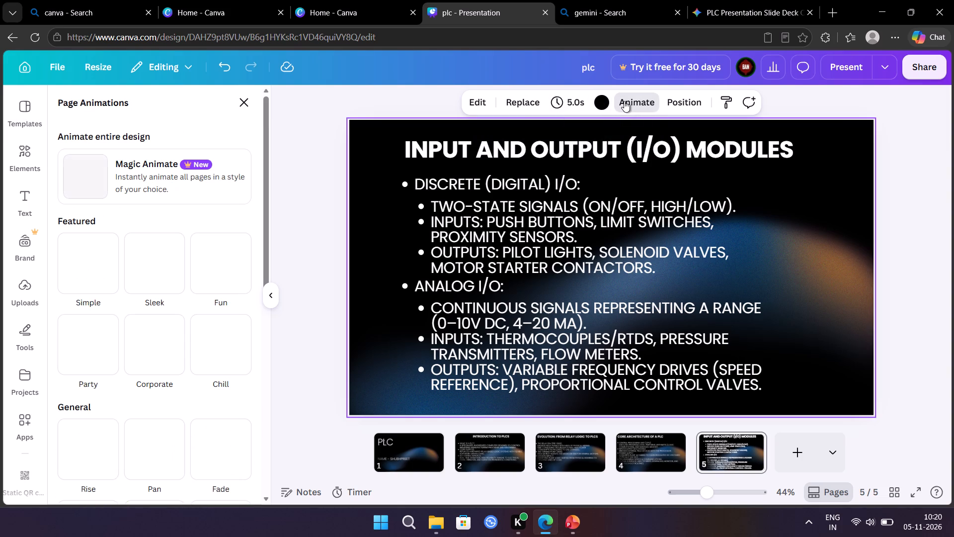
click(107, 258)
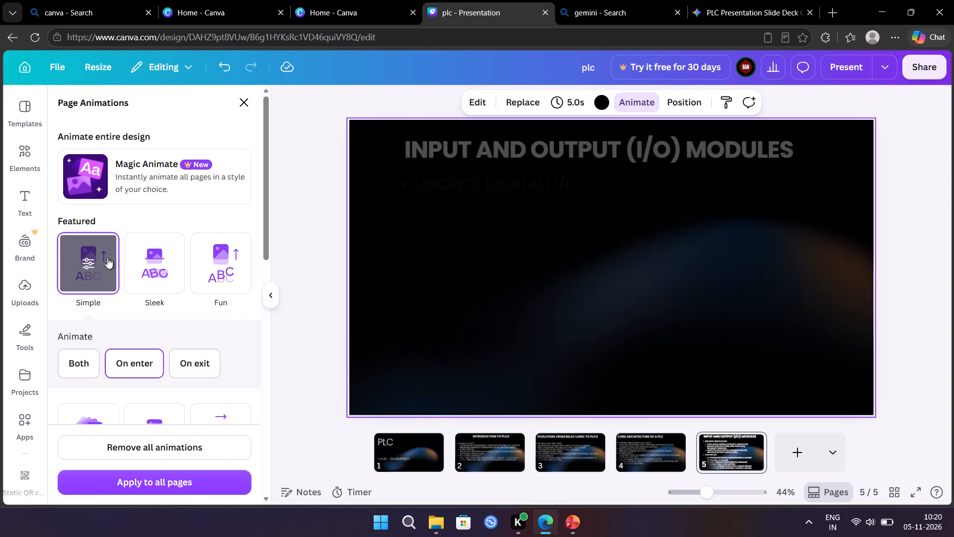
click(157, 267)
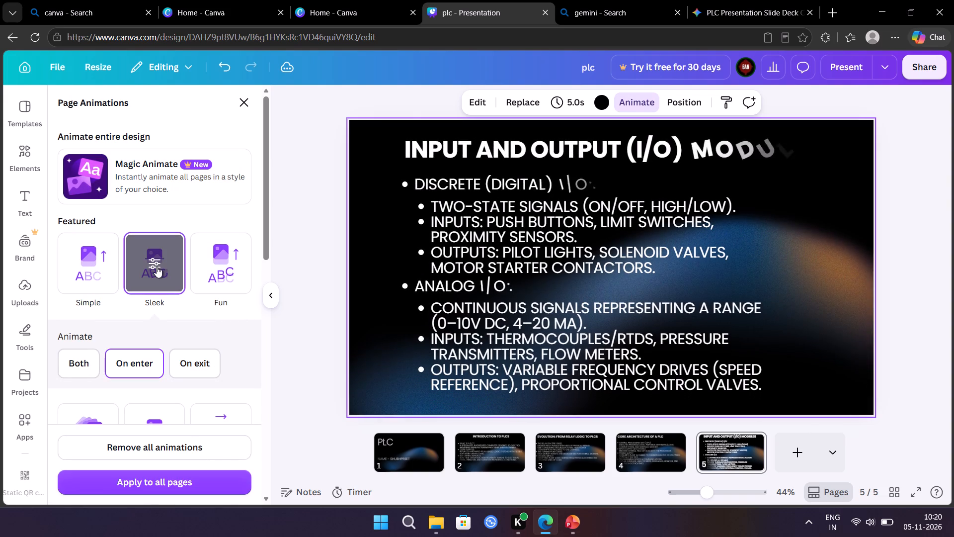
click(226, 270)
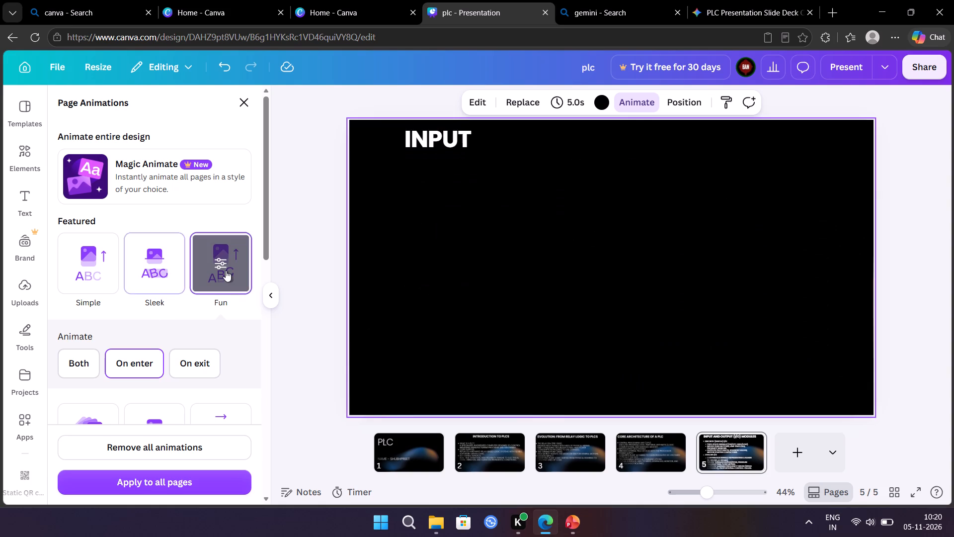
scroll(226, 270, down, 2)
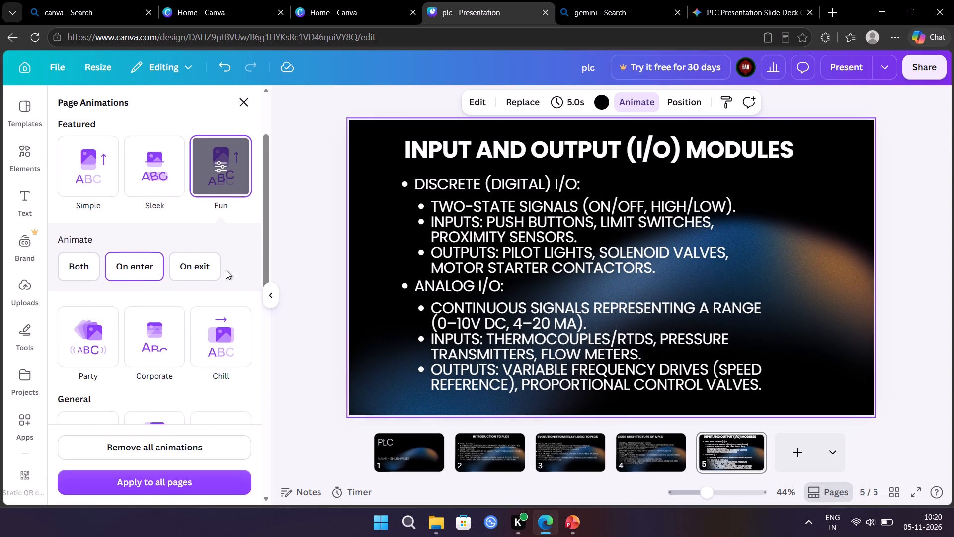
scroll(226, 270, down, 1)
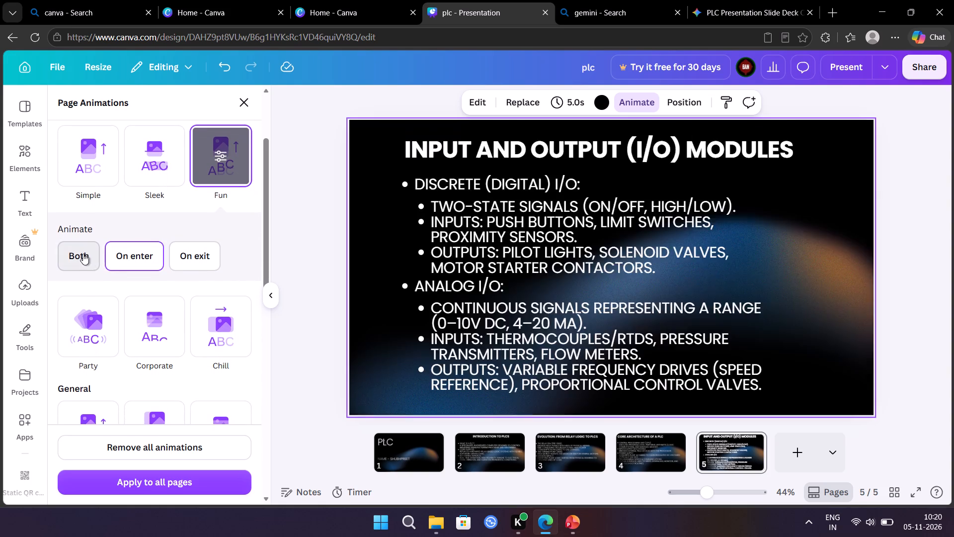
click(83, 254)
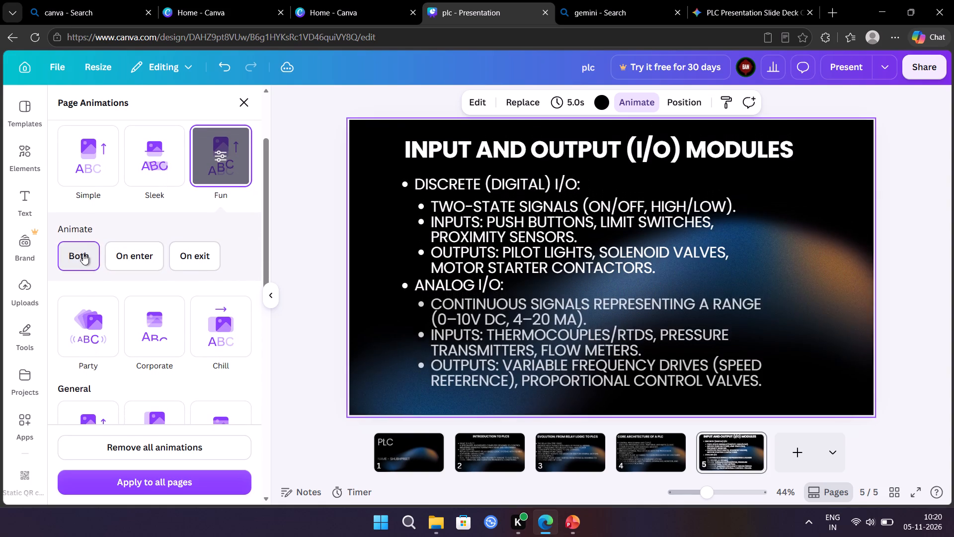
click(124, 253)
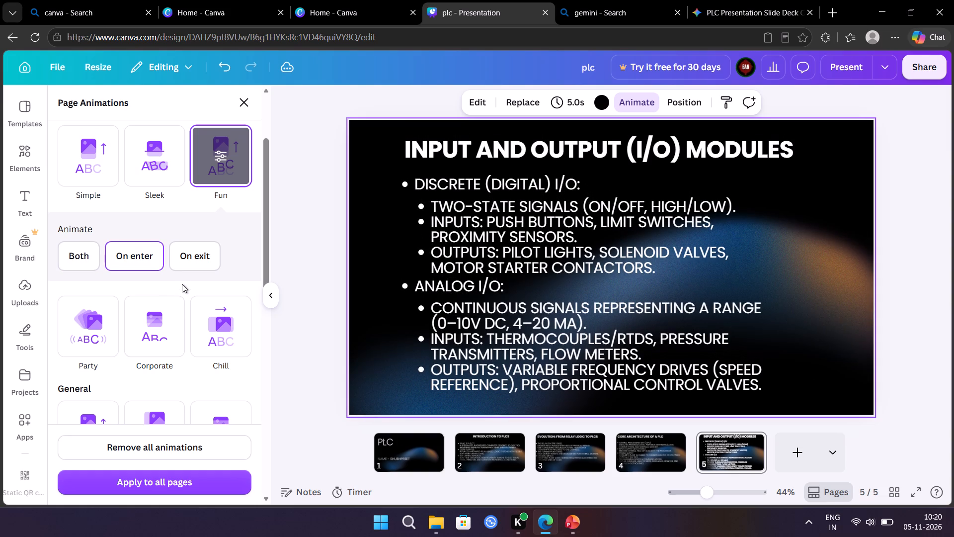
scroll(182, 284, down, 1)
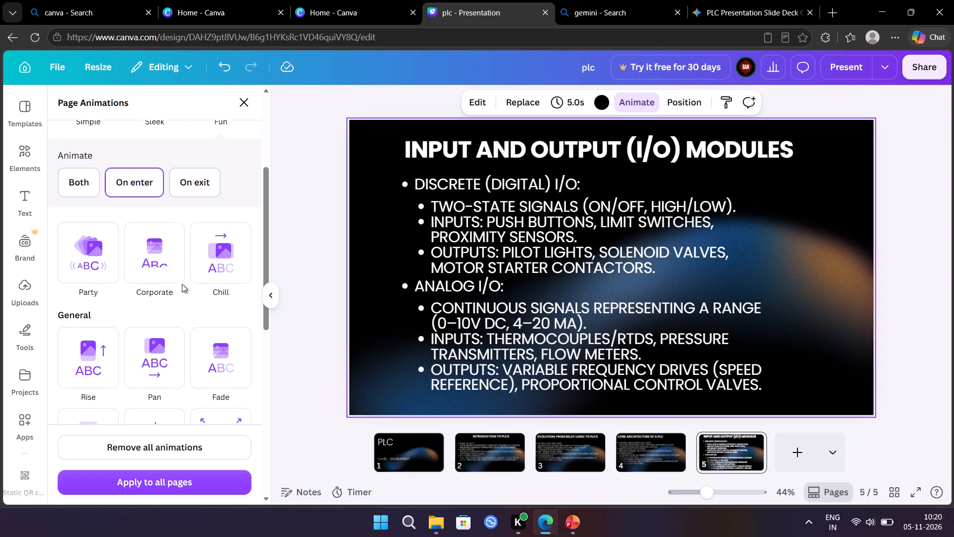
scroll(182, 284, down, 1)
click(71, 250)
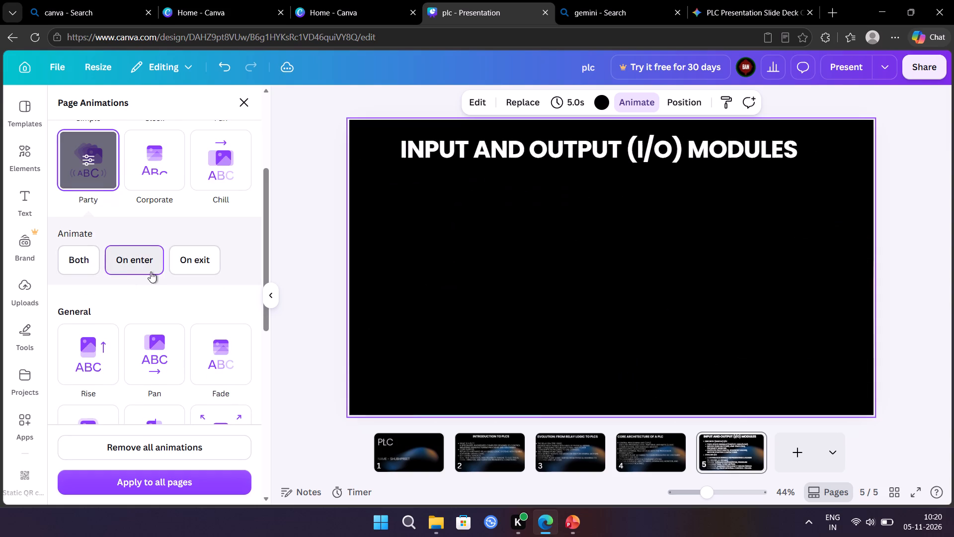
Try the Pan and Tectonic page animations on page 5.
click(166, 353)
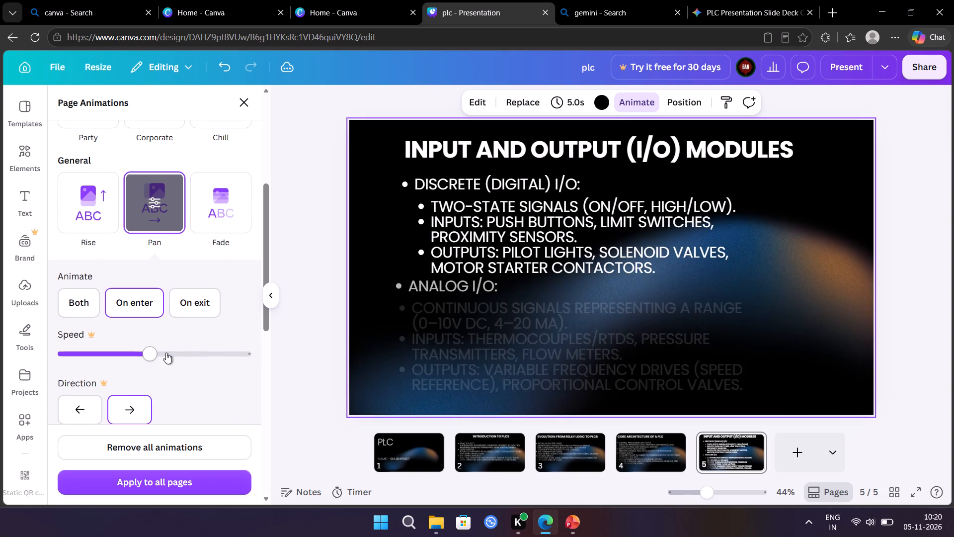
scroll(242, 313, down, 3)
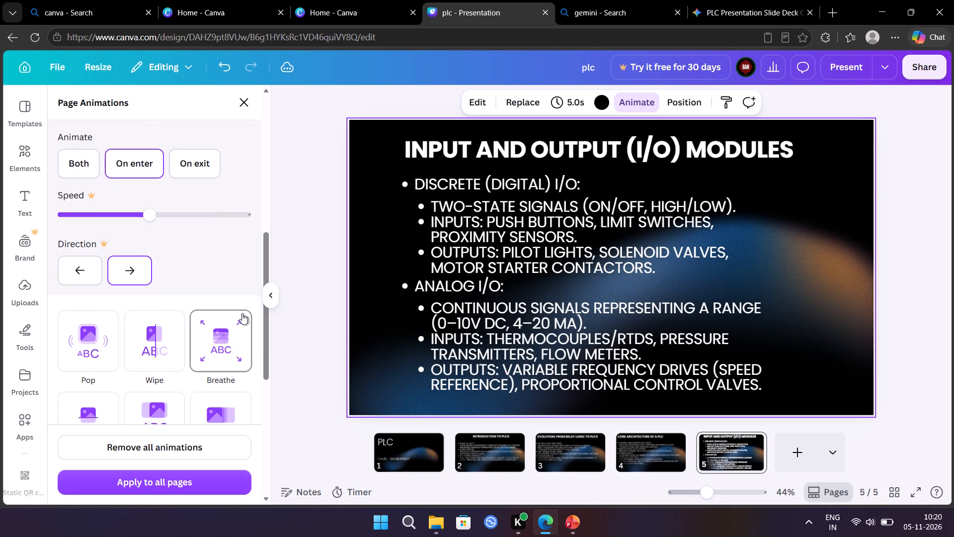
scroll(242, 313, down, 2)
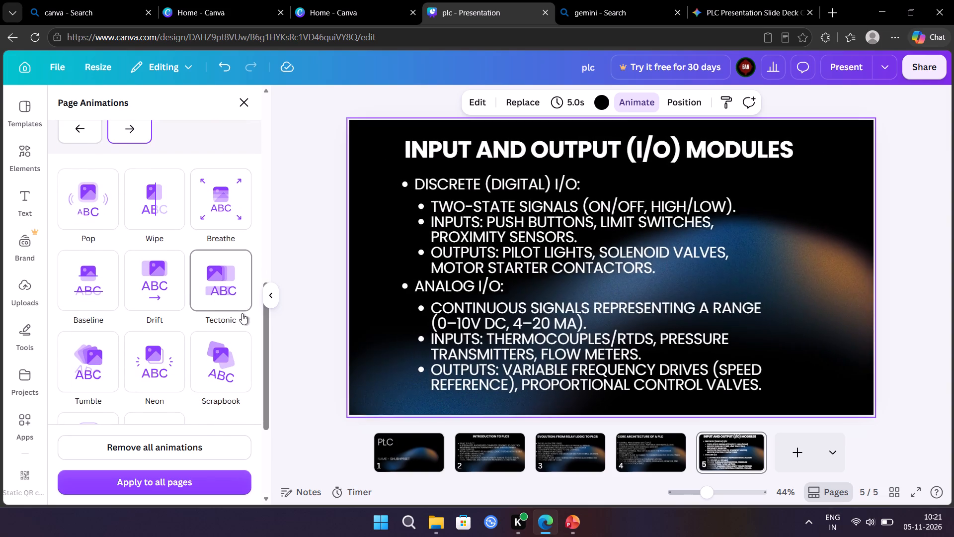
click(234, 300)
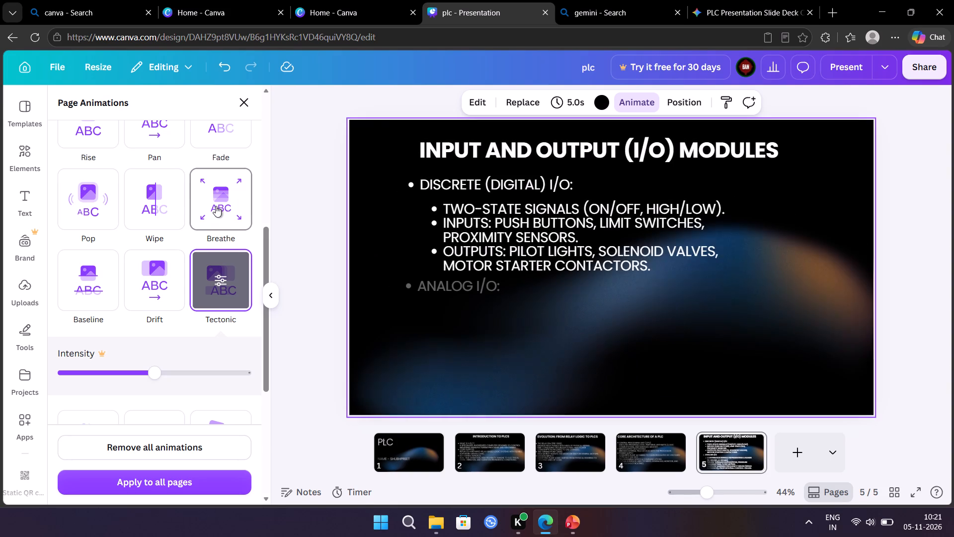
Apply the Block page animation to page 5.
scroll(216, 206, down, 1)
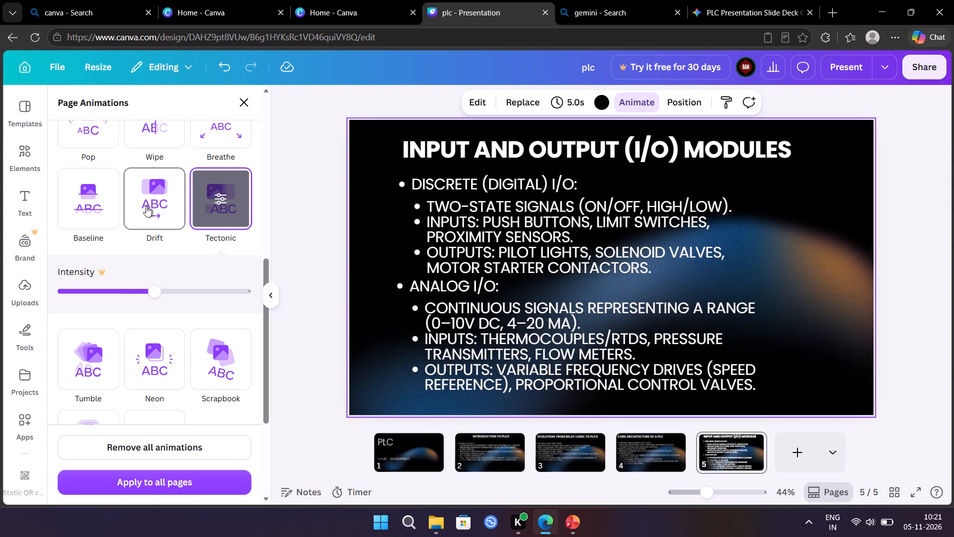
scroll(213, 235, down, 2)
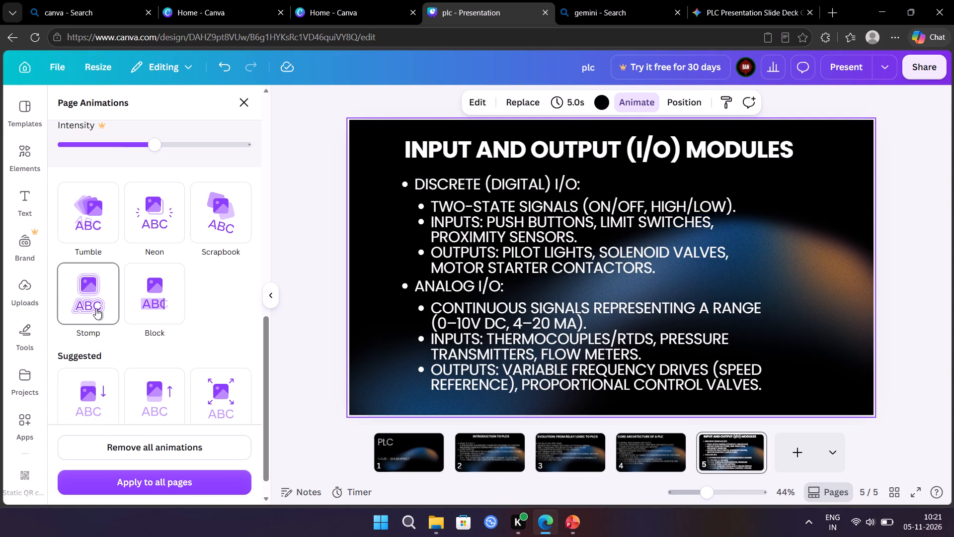
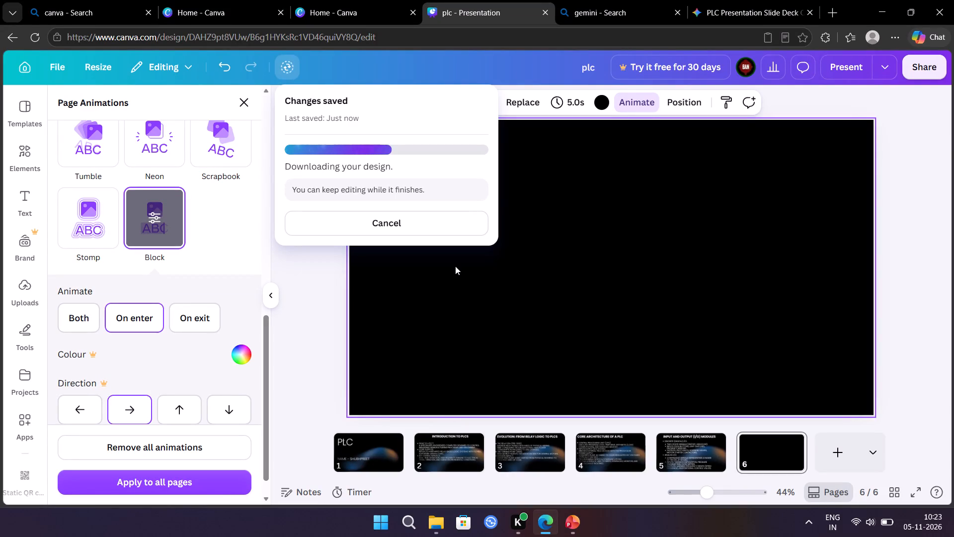
Cancel the offline download of the design.
click(441, 220)
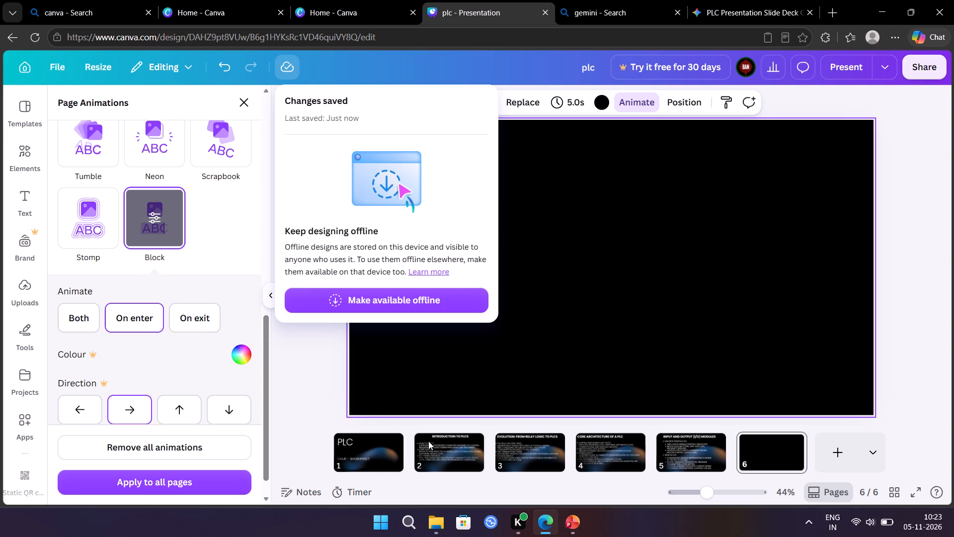
click(376, 456)
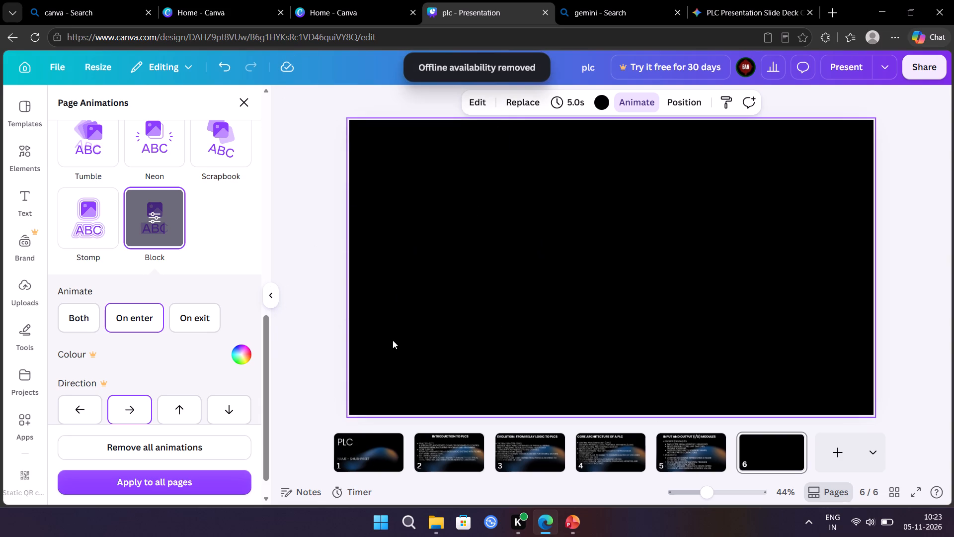
Make the PLC title on page 1 bold.
click(353, 465)
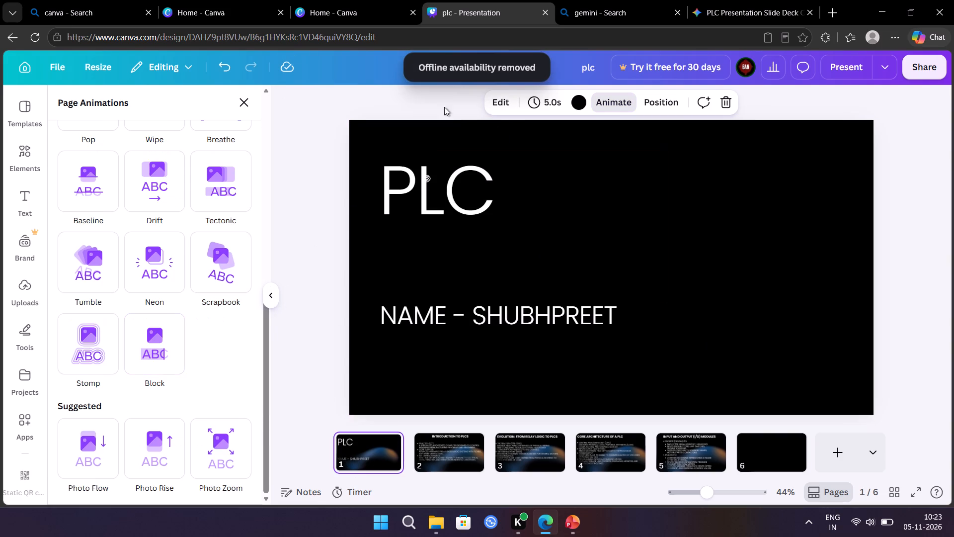
click(447, 183)
click(521, 107)
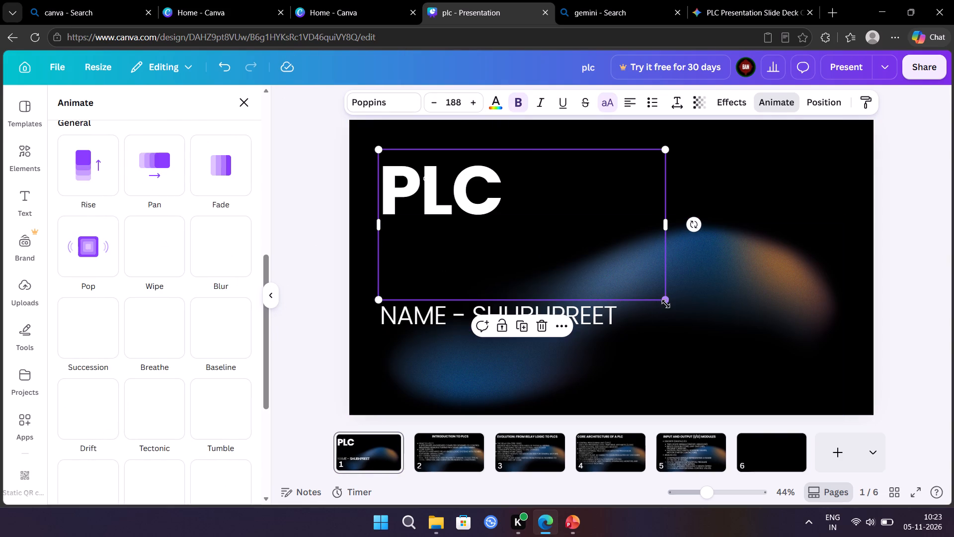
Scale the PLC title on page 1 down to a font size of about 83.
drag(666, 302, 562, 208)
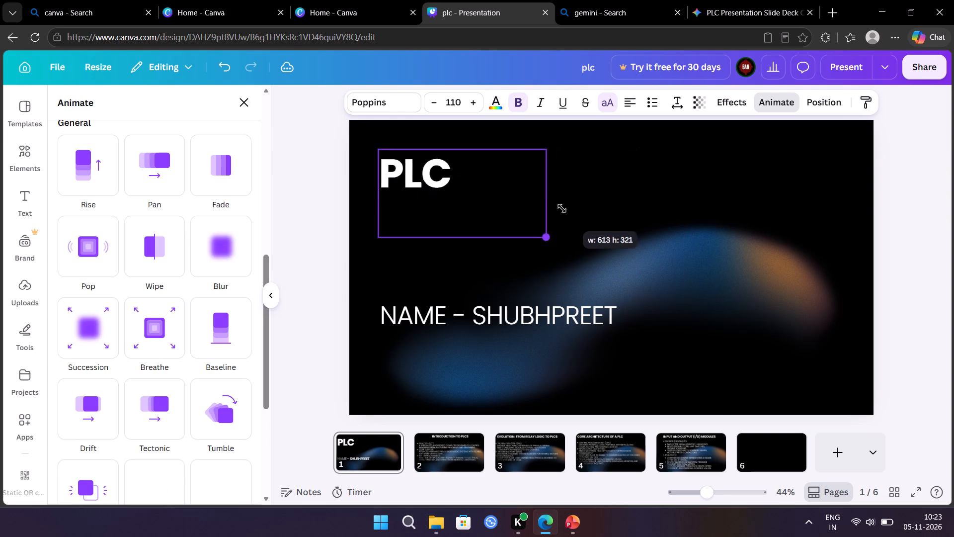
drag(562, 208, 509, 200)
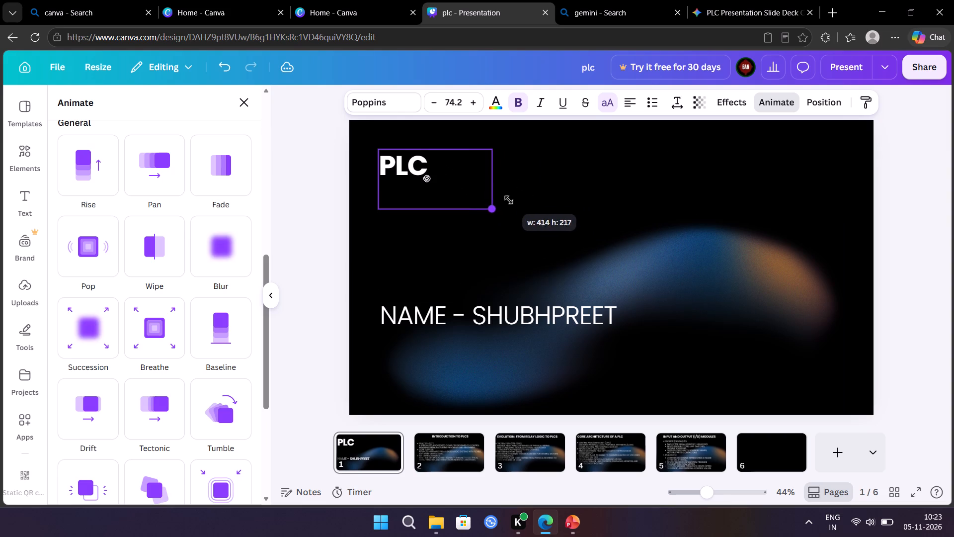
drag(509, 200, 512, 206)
Set the font size of the PLC title text to 120.
double_click(433, 164)
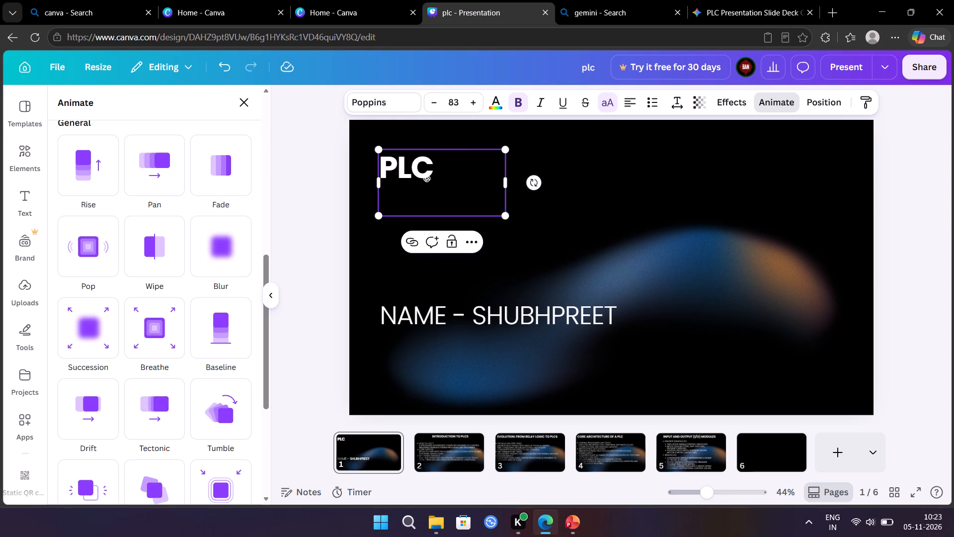
drag(433, 164, 385, 166)
click(453, 102)
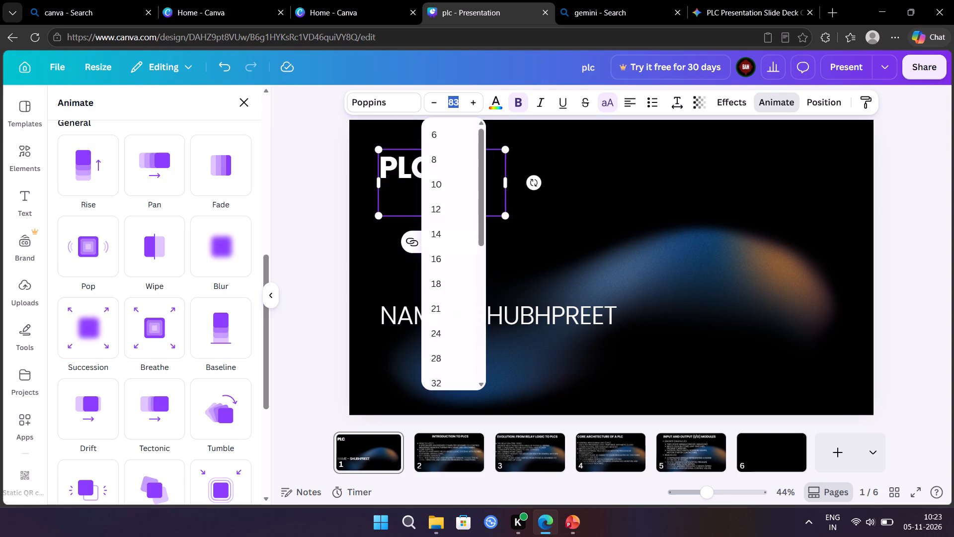
scroll(459, 241, down, 4)
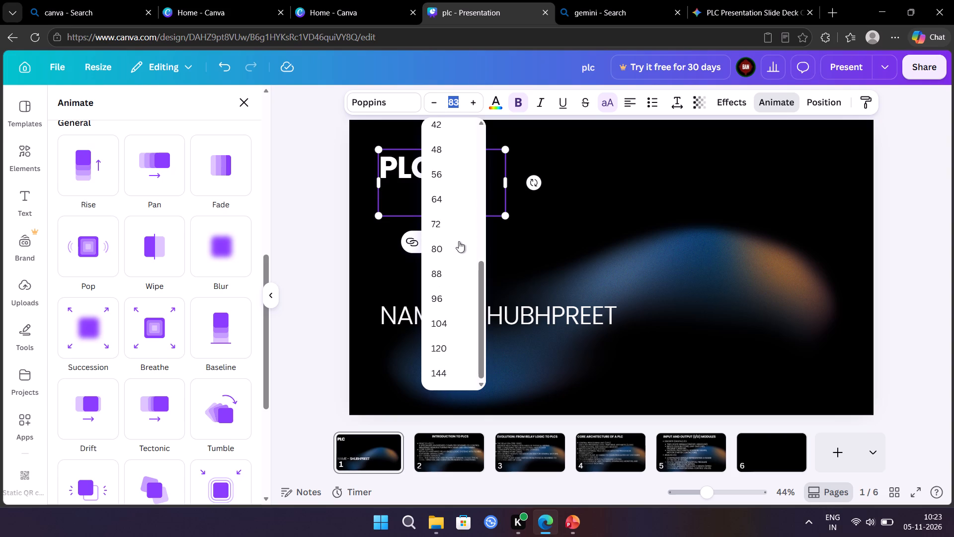
scroll(459, 241, down, 1)
click(439, 294)
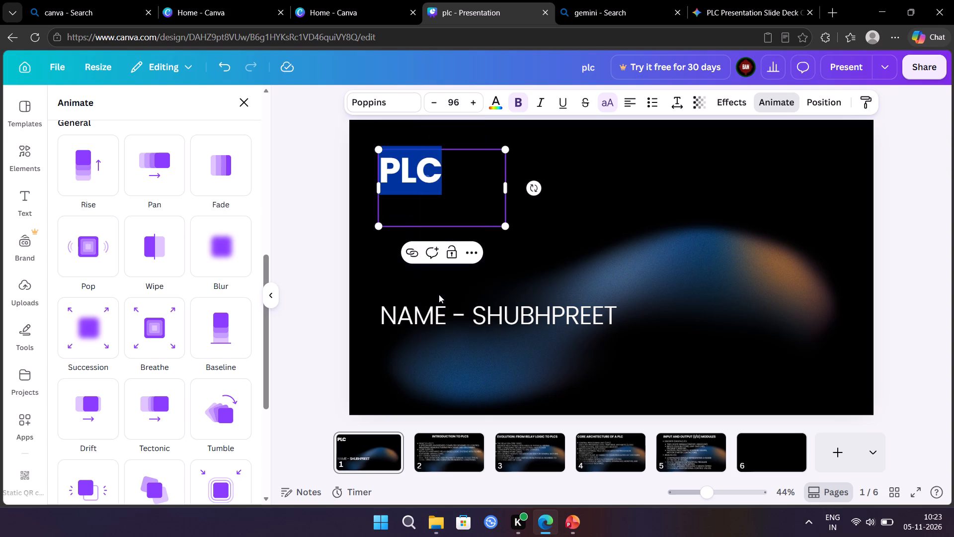
click(451, 102)
scroll(438, 345, down, 1)
click(438, 345)
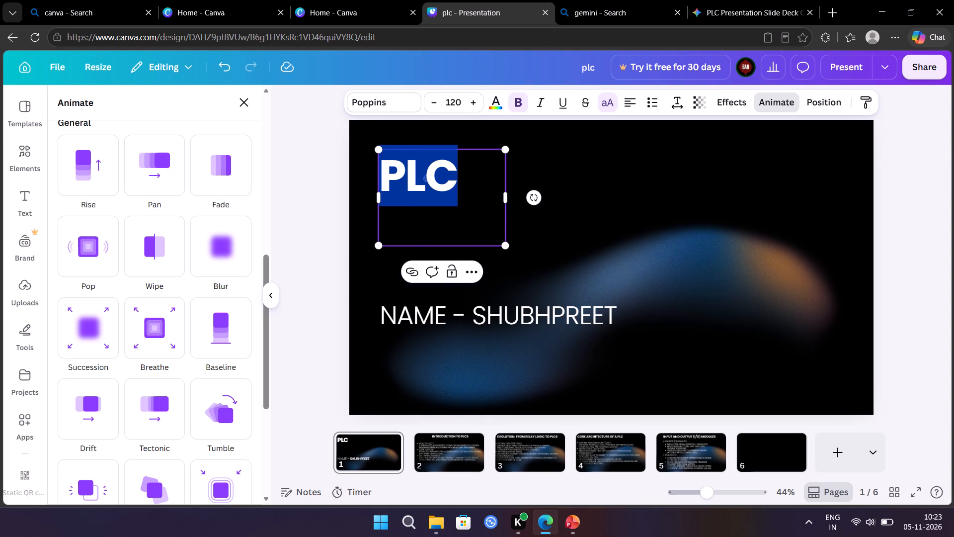
Widen the PLC title's text box on its right side and centre-align the text.
drag(507, 199, 669, 209)
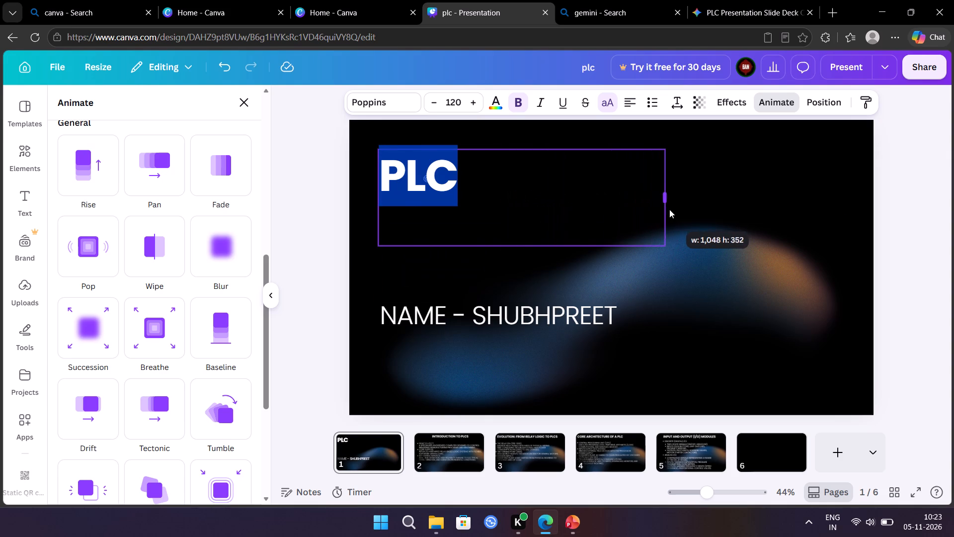
drag(669, 209, 681, 210)
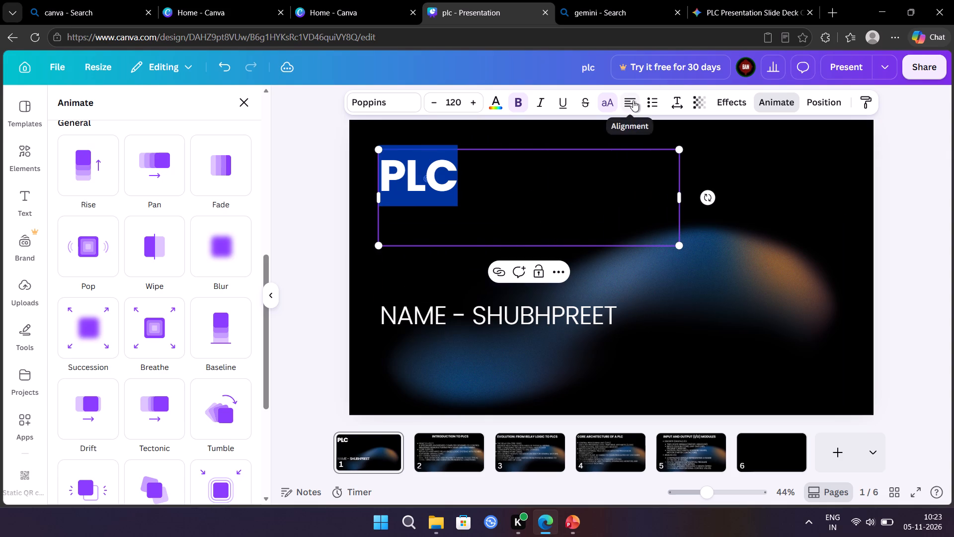
click(633, 100)
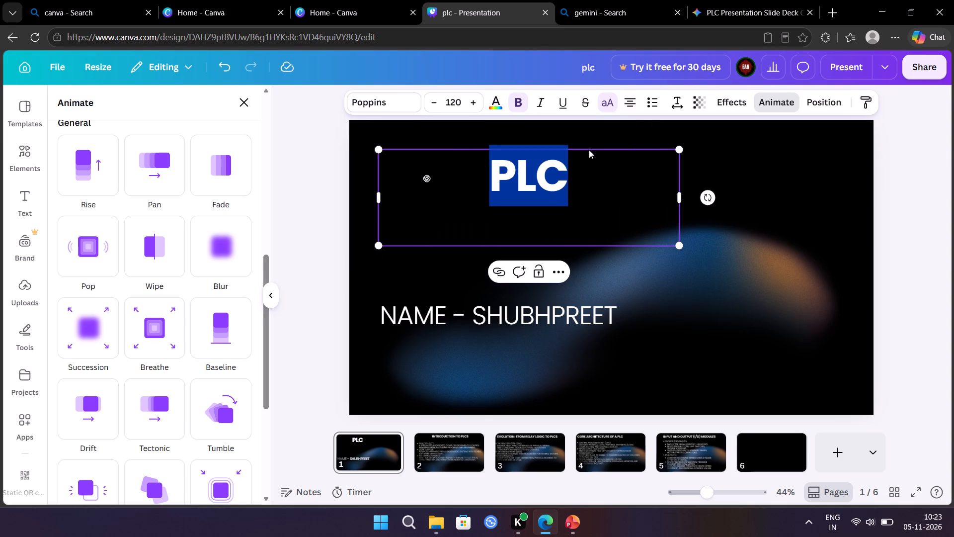
Move the PLC title to the horizontal centre of page 1, near the top of the slide.
drag(590, 148, 648, 142)
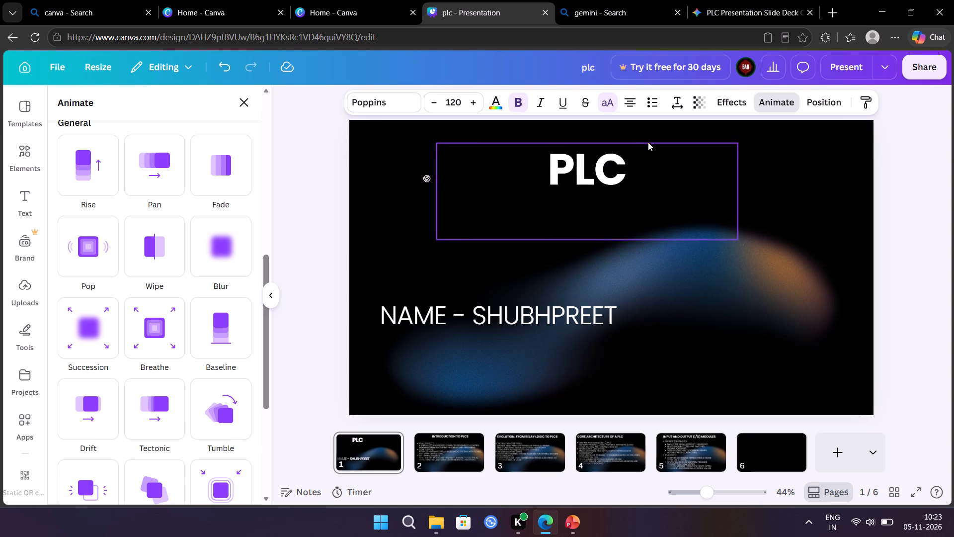
drag(648, 142, 666, 154)
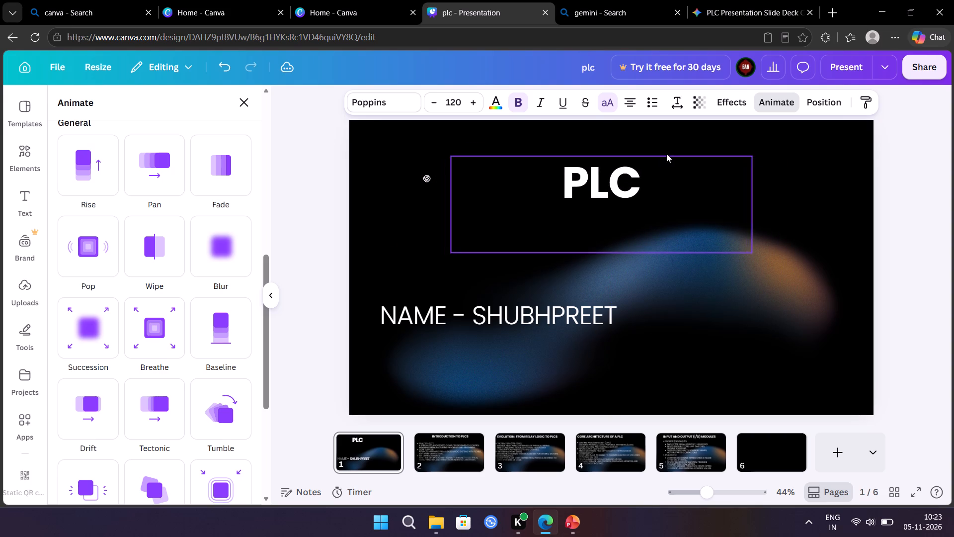
drag(666, 154, 672, 153)
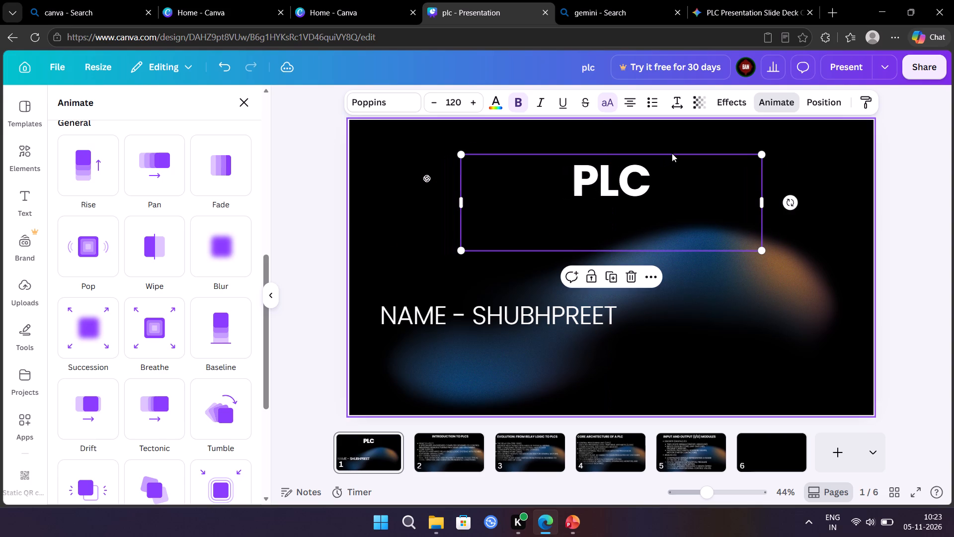
Set the font size of the name line on page 1 to 24.
click(431, 304)
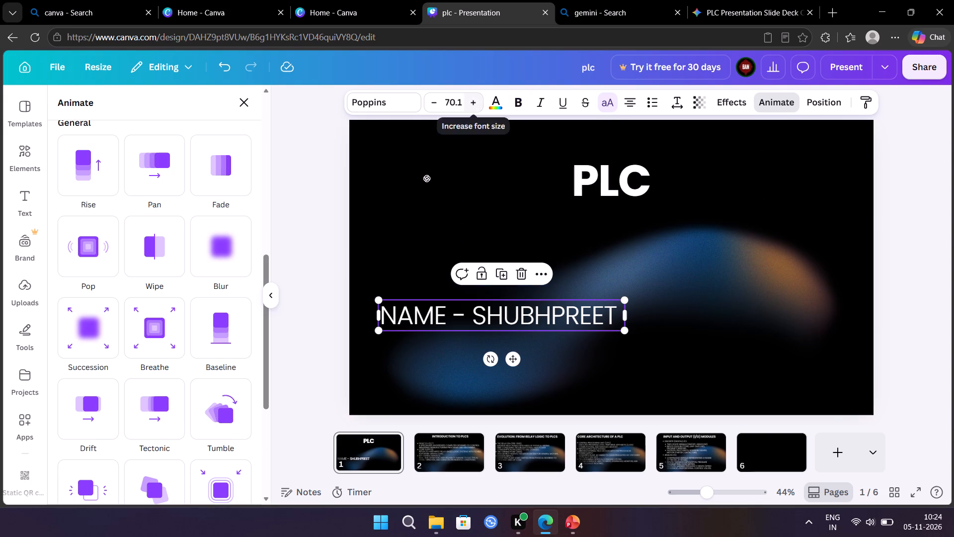
click(459, 102)
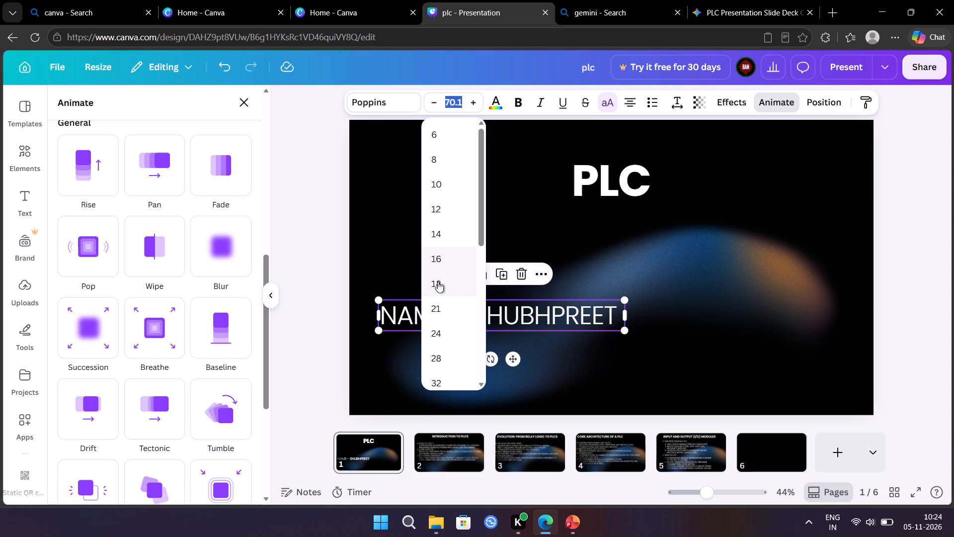
click(440, 324)
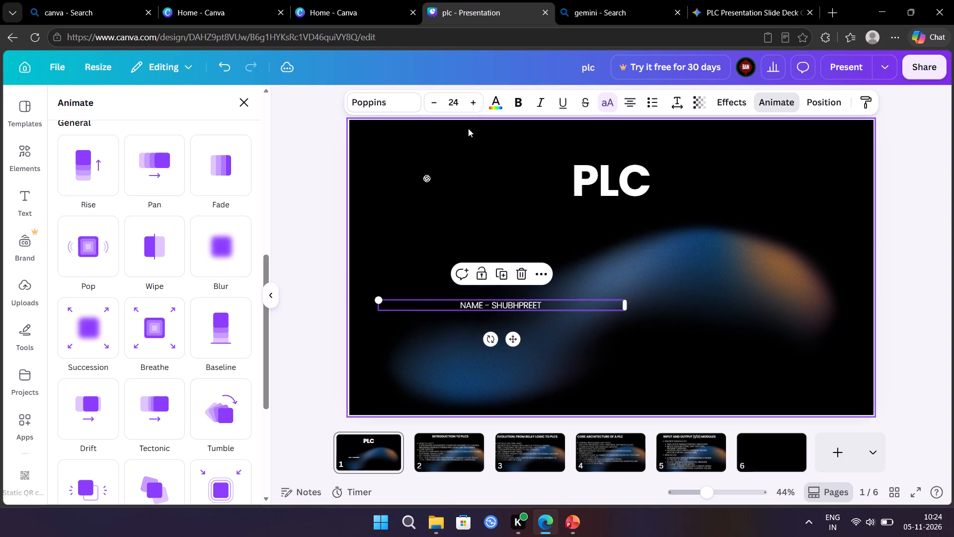
Move the name line slightly lower and narrow its text box from the left side to fit the text.
click(586, 302)
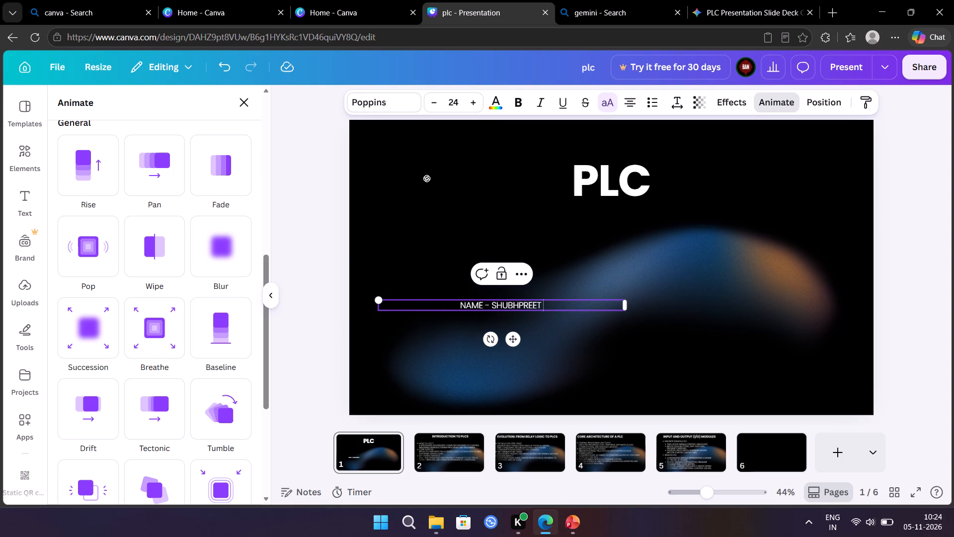
click(595, 301)
drag(597, 299, 607, 315)
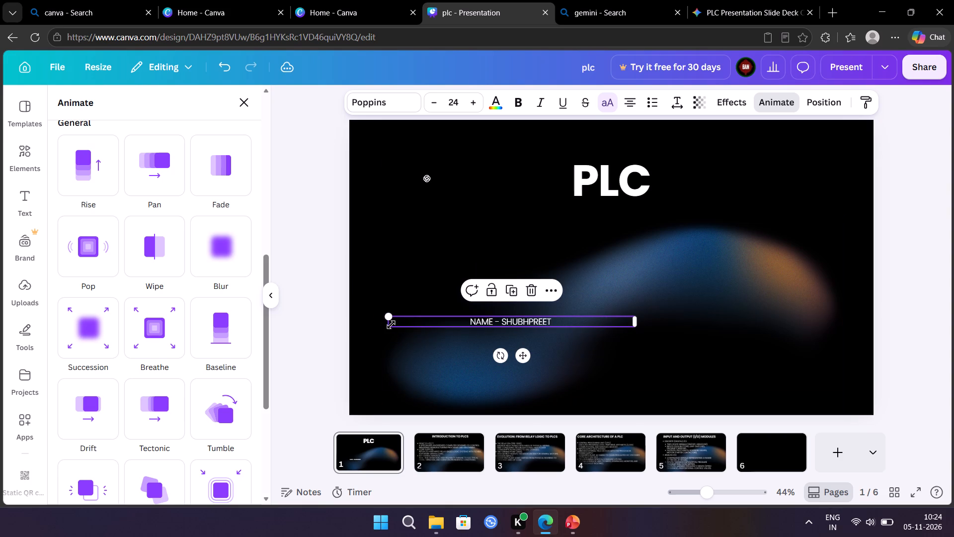
drag(389, 323, 530, 313)
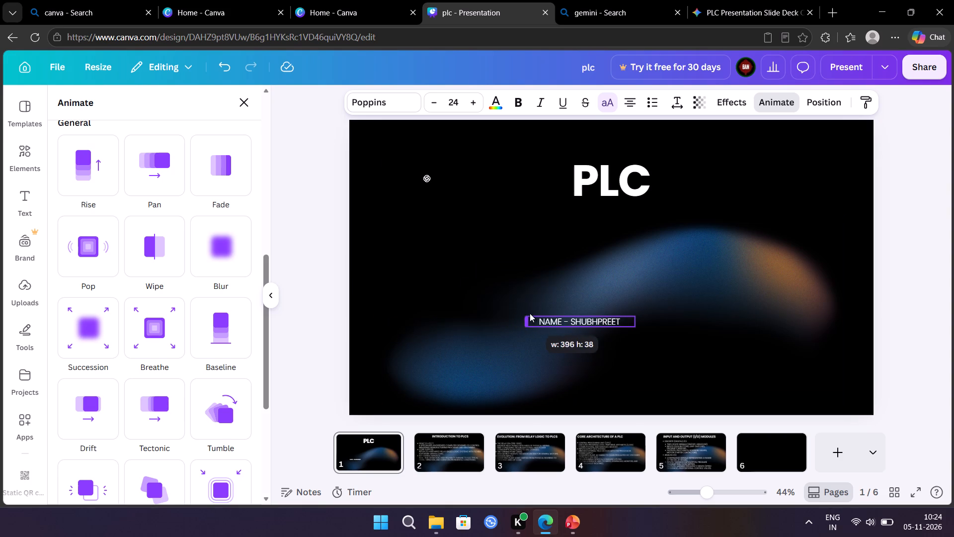
drag(530, 313, 539, 313)
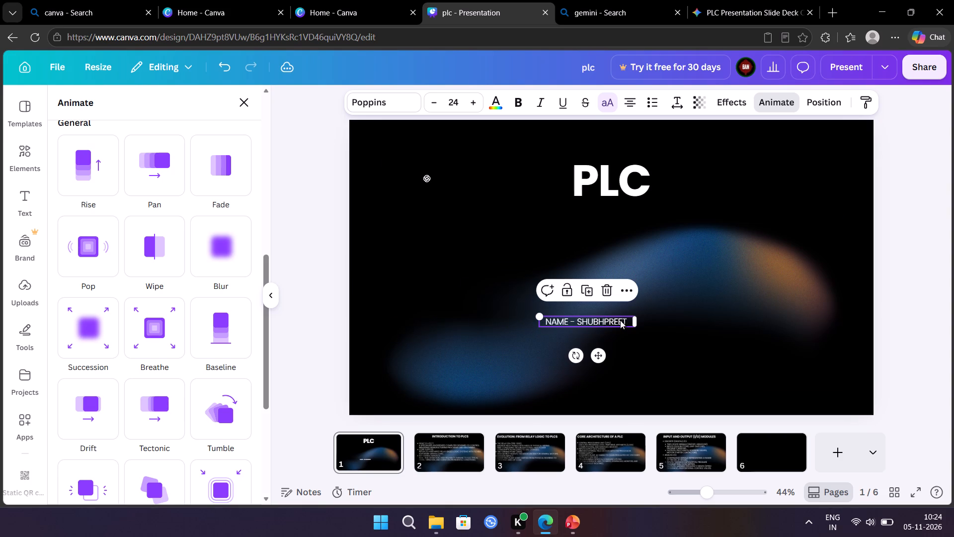
Add a second line below the name reading "ROLL NO. -" followed by the student's roll number.
click(626, 320)
key(Return)
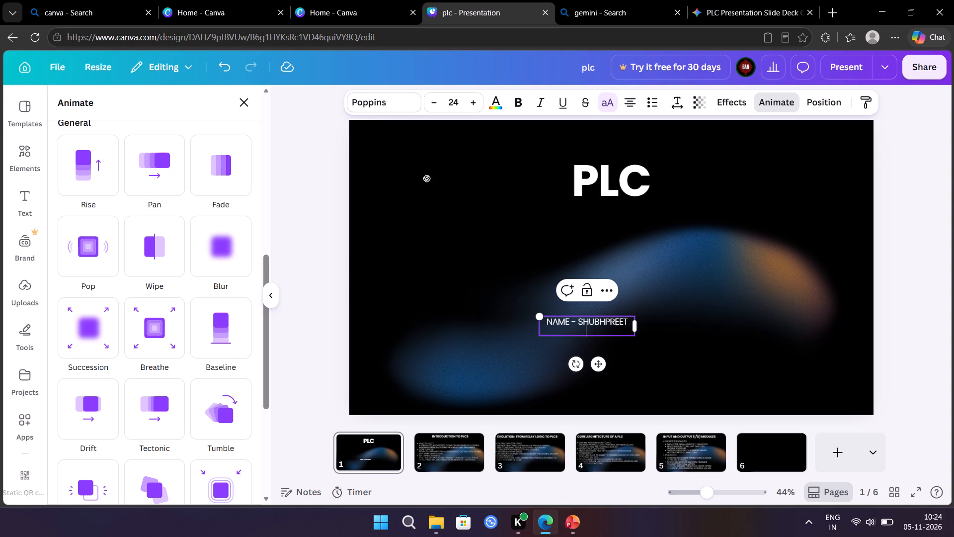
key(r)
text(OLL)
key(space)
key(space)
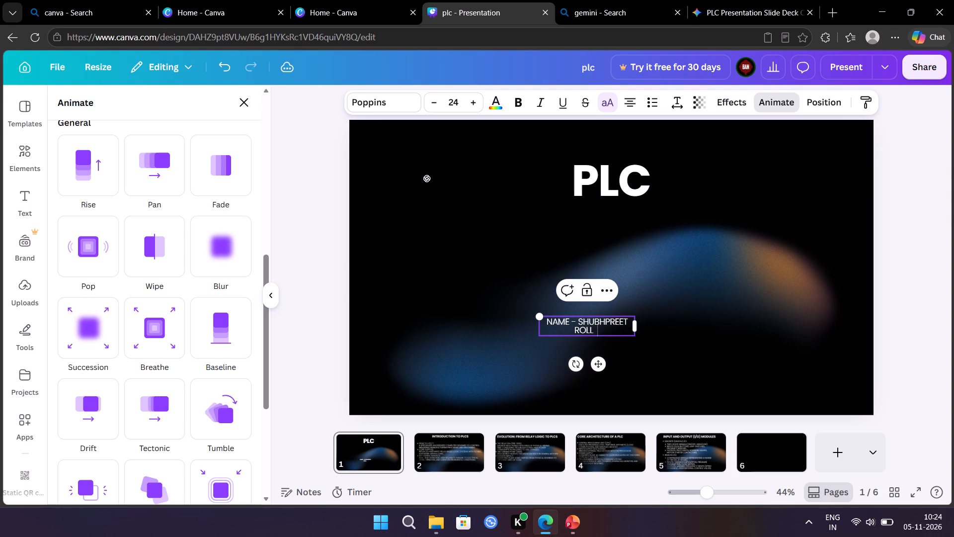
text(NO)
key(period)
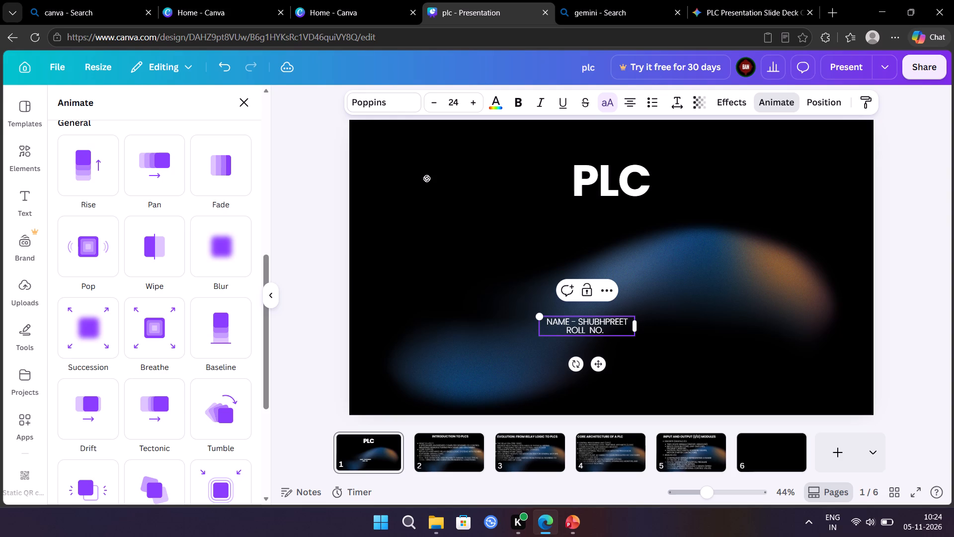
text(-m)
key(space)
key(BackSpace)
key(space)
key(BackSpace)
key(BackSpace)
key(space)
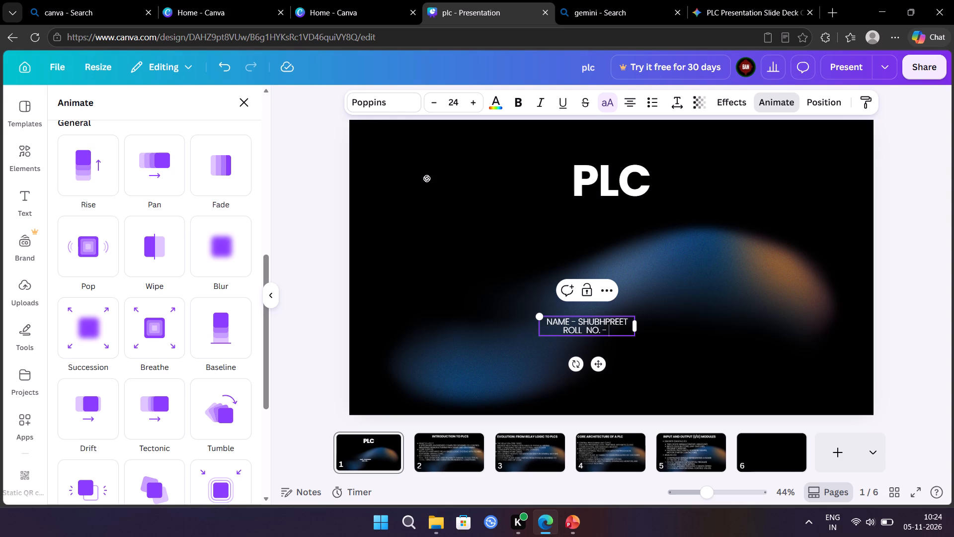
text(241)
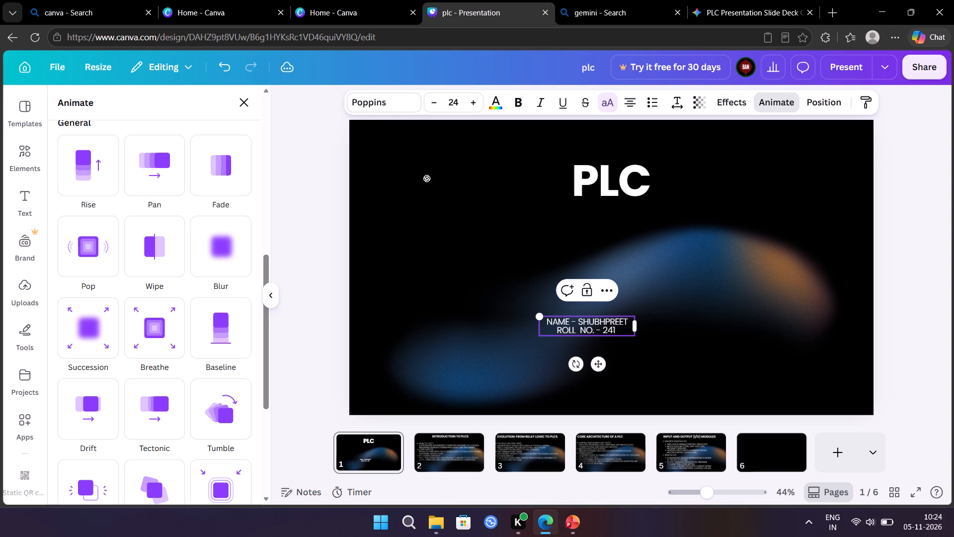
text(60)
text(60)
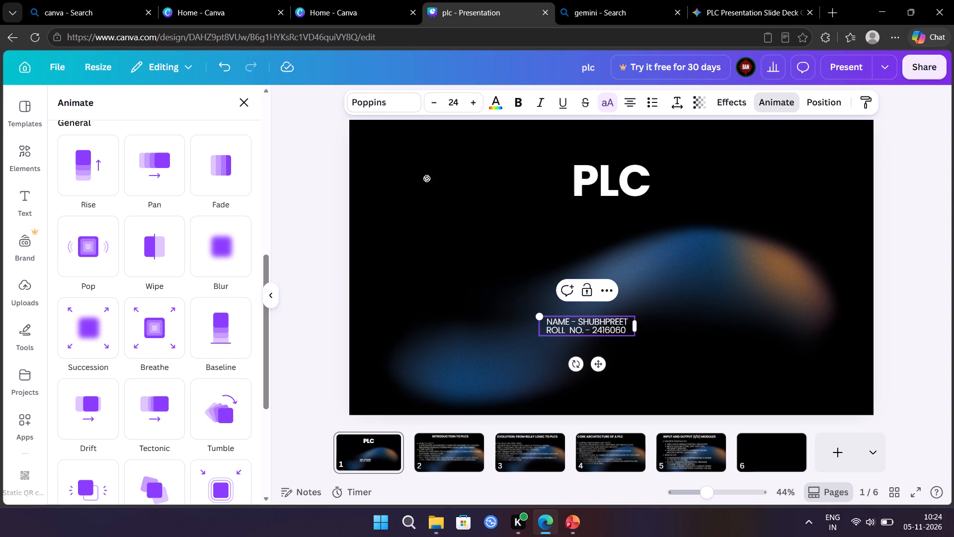
Move the name and roll number text on page 1 to the lower left area of the slide.
click(585, 317)
drag(588, 316, 417, 349)
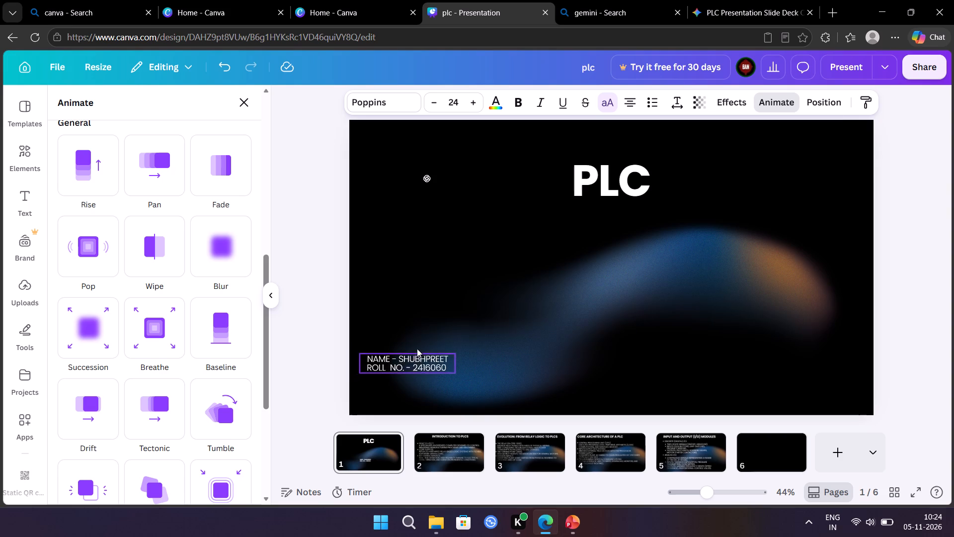
drag(417, 349, 425, 340)
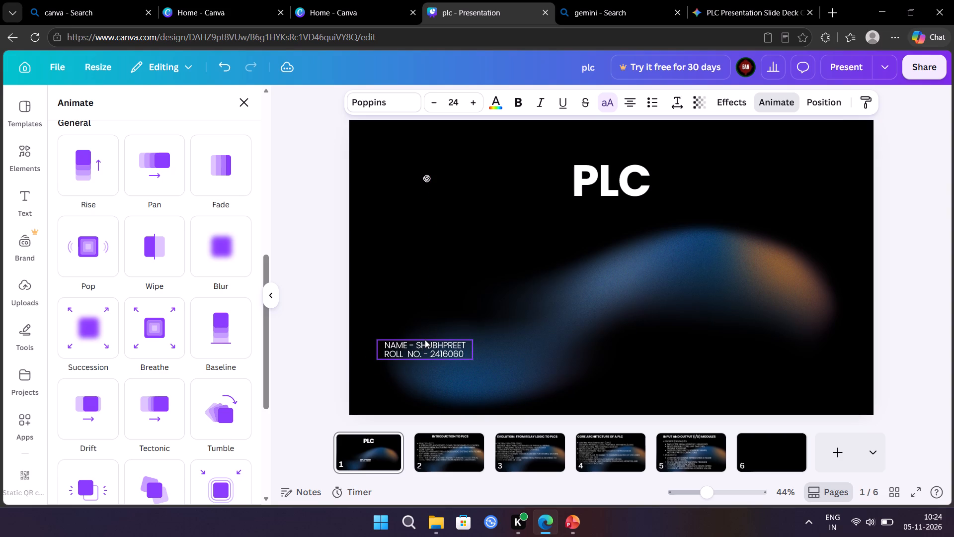
drag(425, 340, 422, 340)
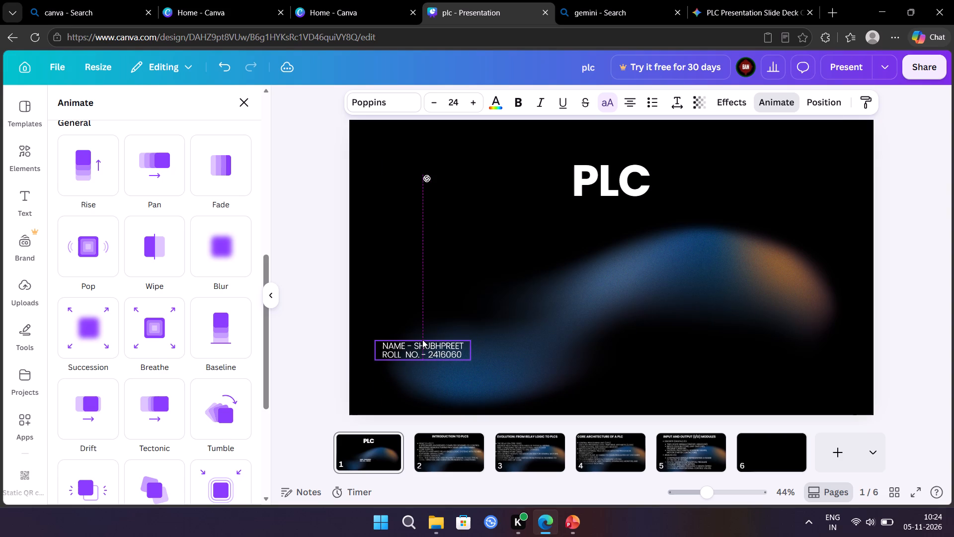
drag(422, 340, 423, 340)
Enlarge the small white swirl logo near the upper left of page 1.
click(428, 177)
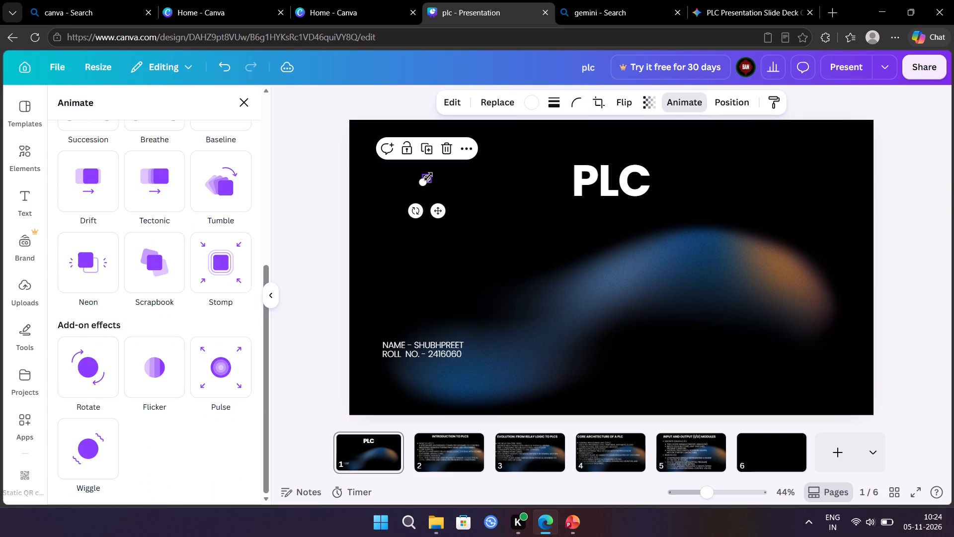
drag(428, 177, 454, 177)
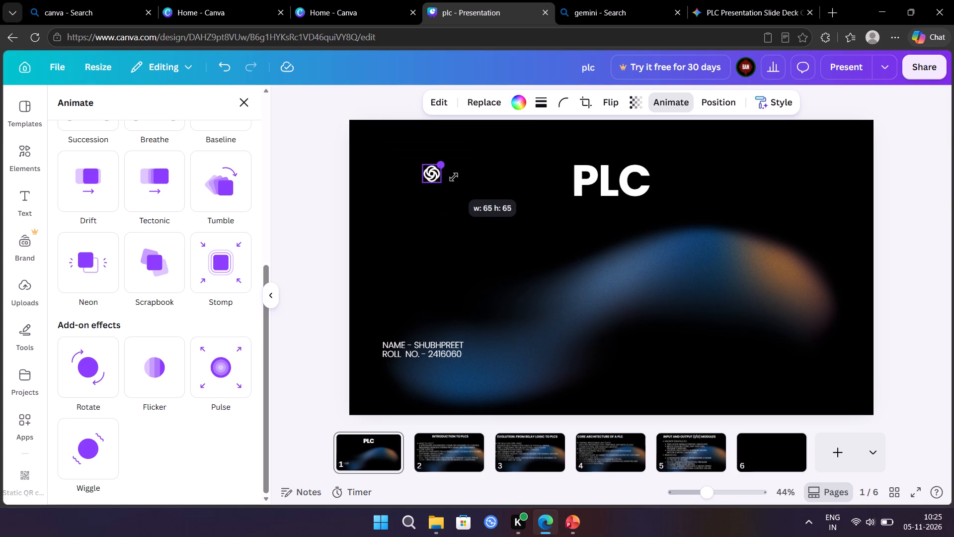
drag(454, 177, 460, 177)
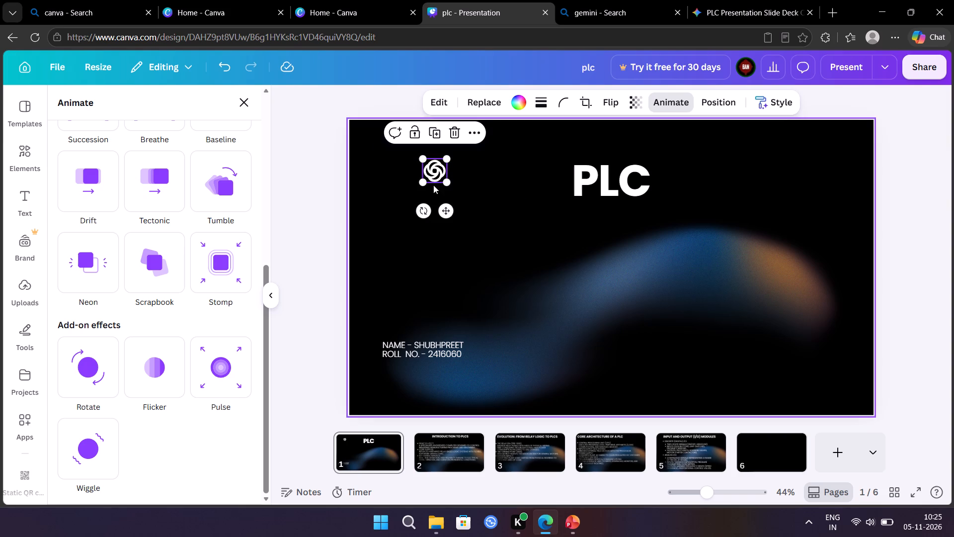
Place the swirl logo directly left of the PLC title and enlarge it slightly to suit the title's height.
drag(445, 210, 567, 218)
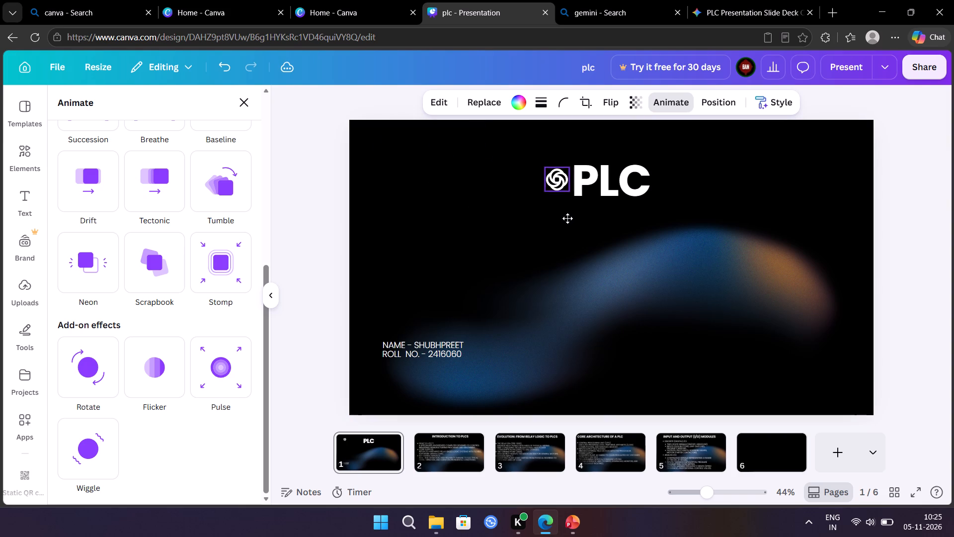
drag(567, 218, 564, 227)
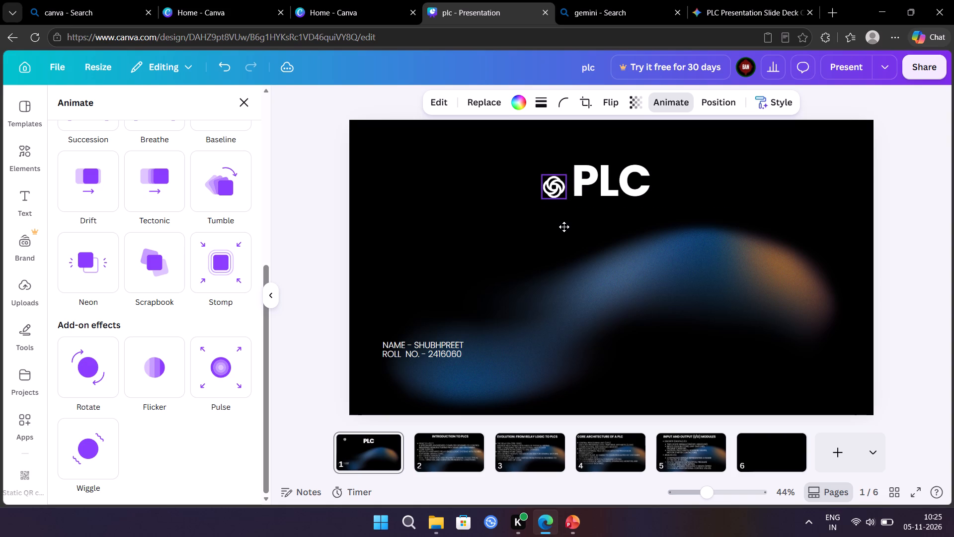
drag(564, 227, 562, 220)
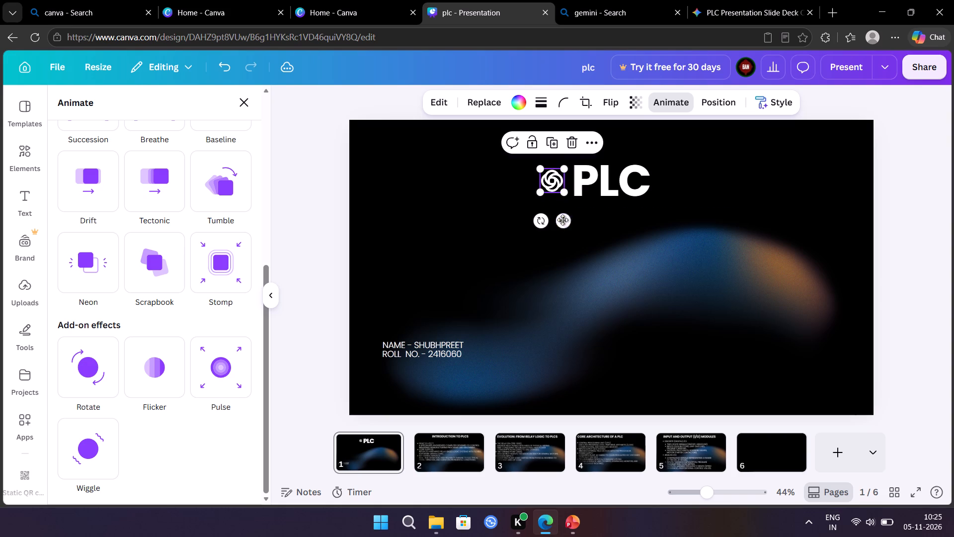
drag(567, 194, 569, 194)
drag(569, 194, 577, 197)
click(570, 224)
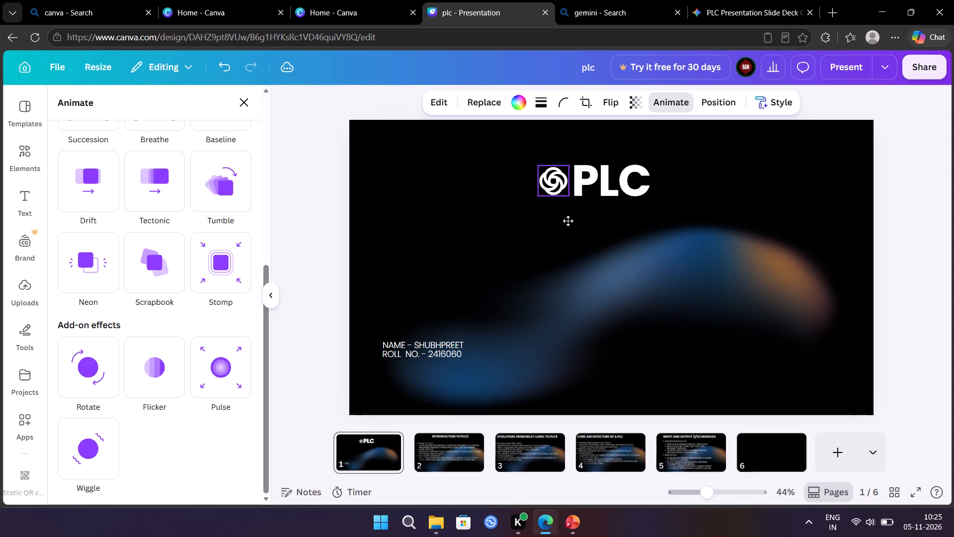
click(455, 176)
Set the font size of the name and roll number text on page 1 to 28.
click(457, 352)
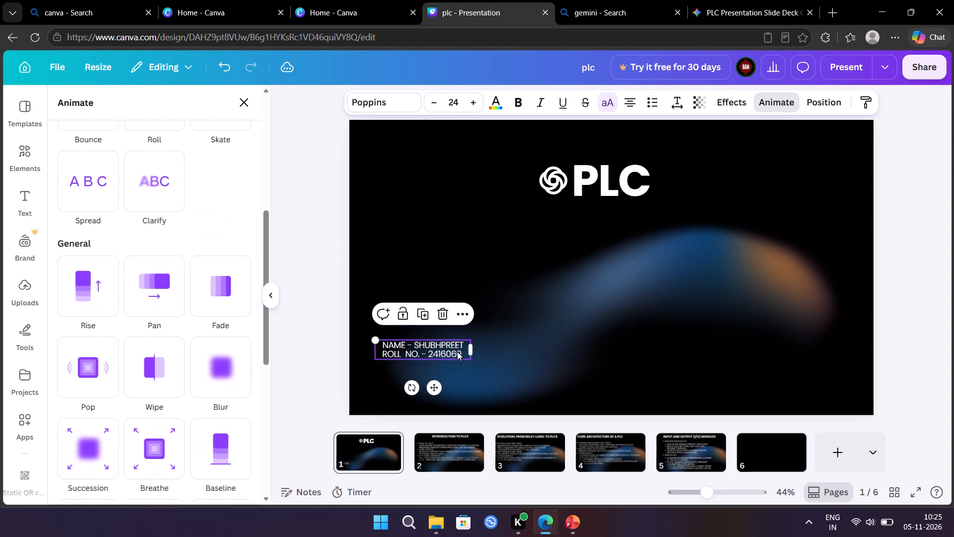
click(455, 100)
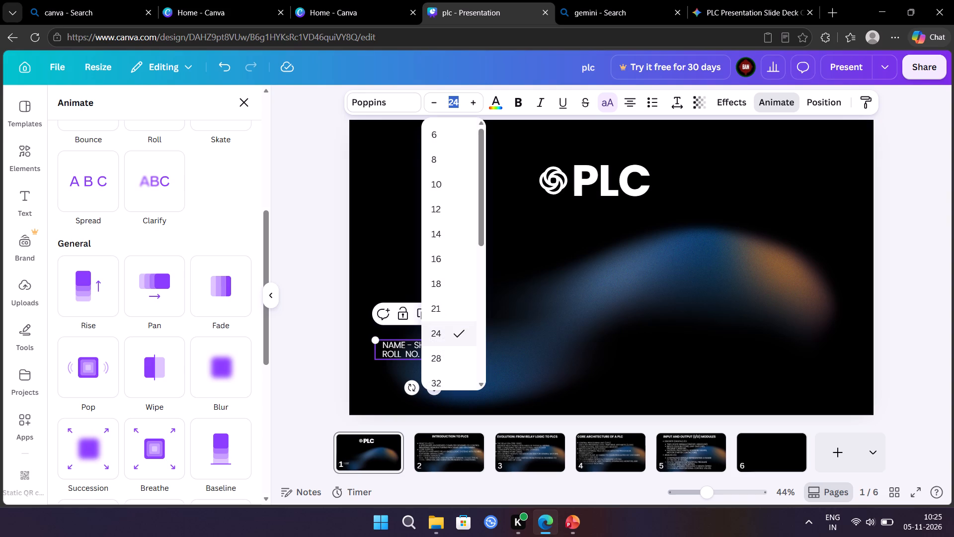
click(437, 353)
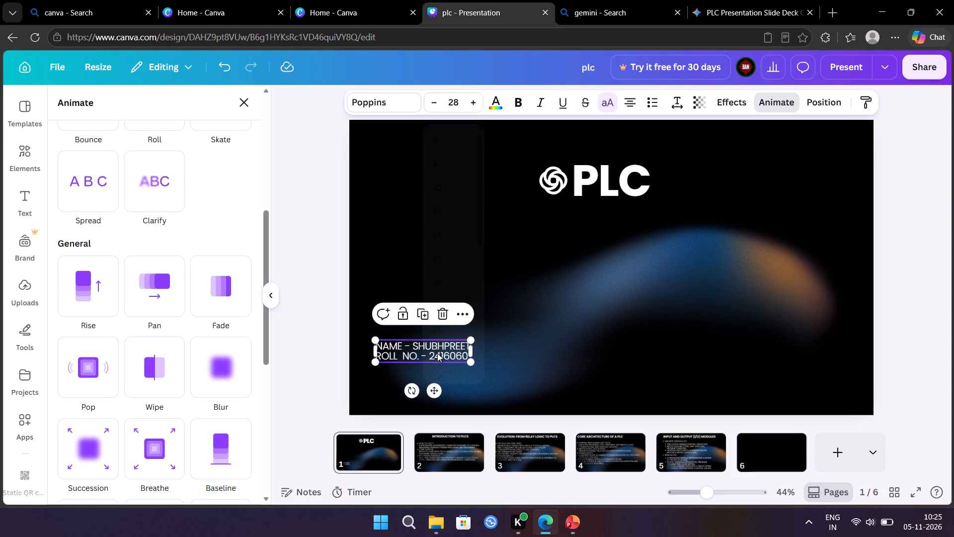
click(328, 243)
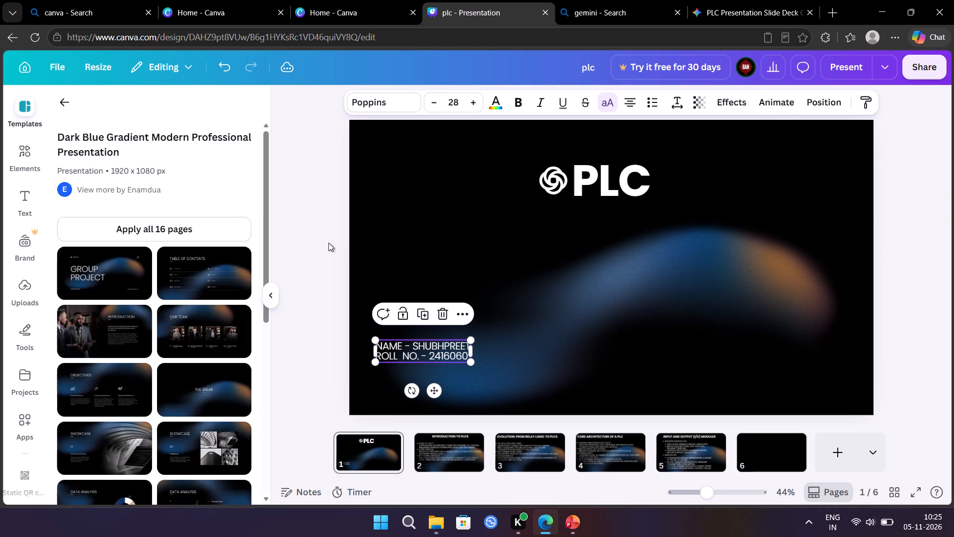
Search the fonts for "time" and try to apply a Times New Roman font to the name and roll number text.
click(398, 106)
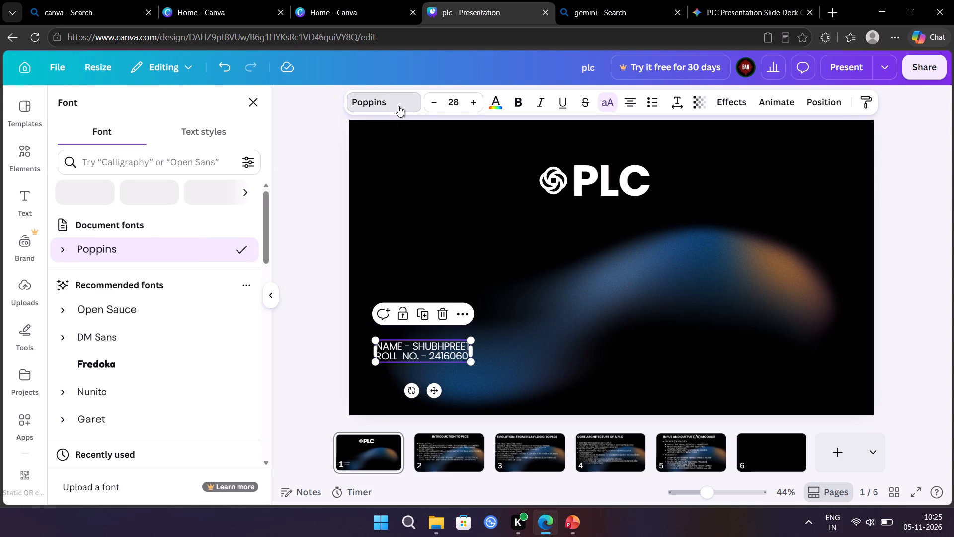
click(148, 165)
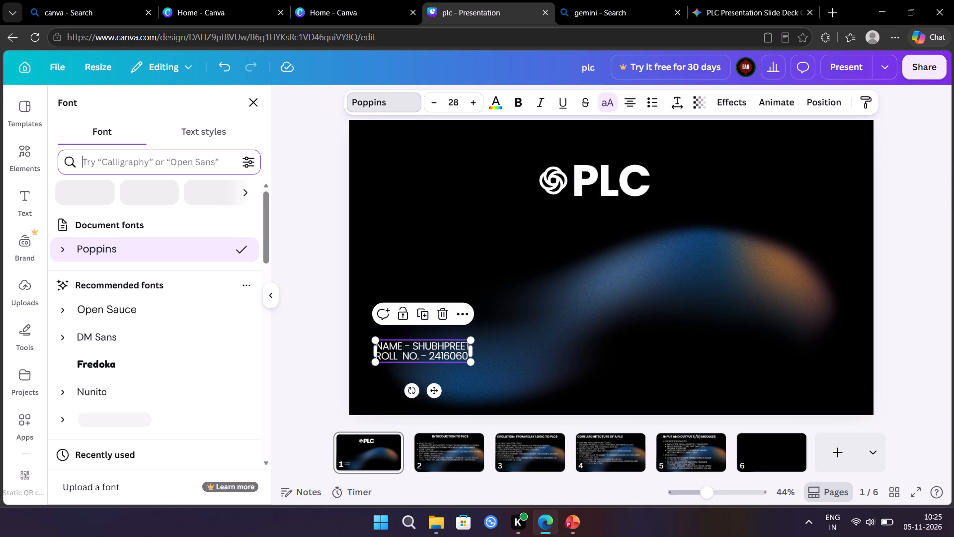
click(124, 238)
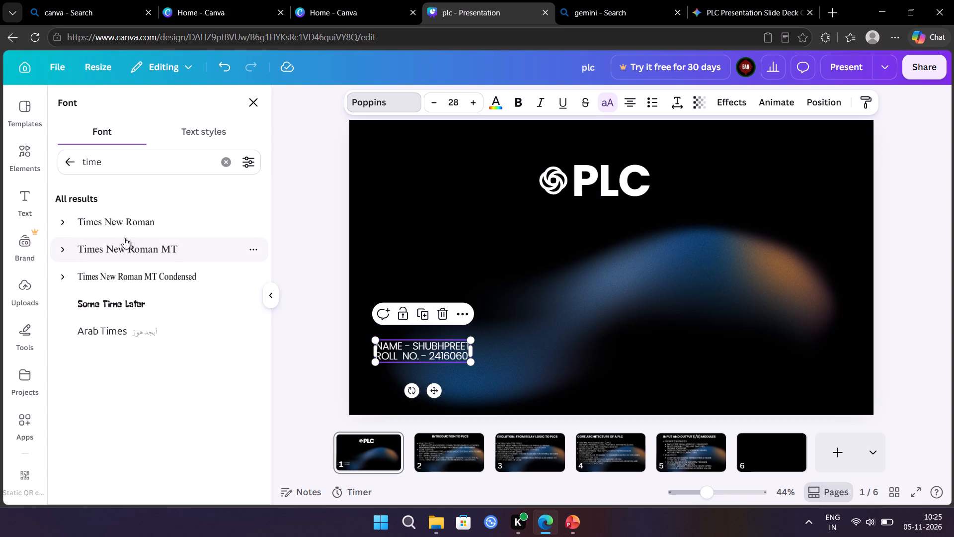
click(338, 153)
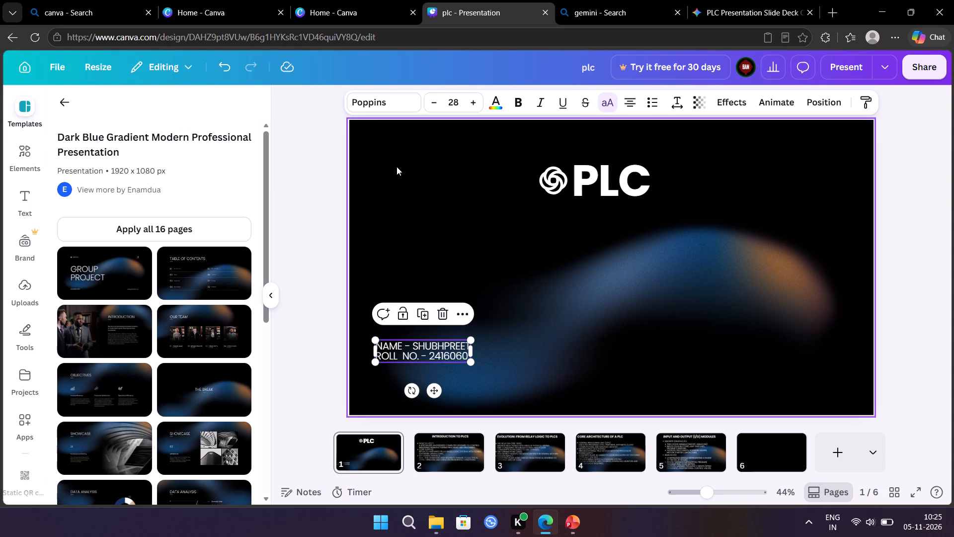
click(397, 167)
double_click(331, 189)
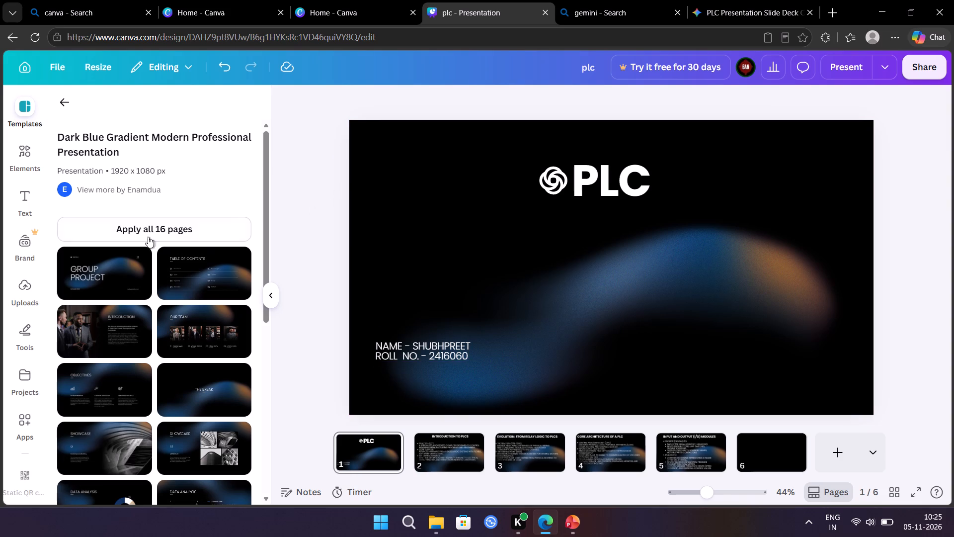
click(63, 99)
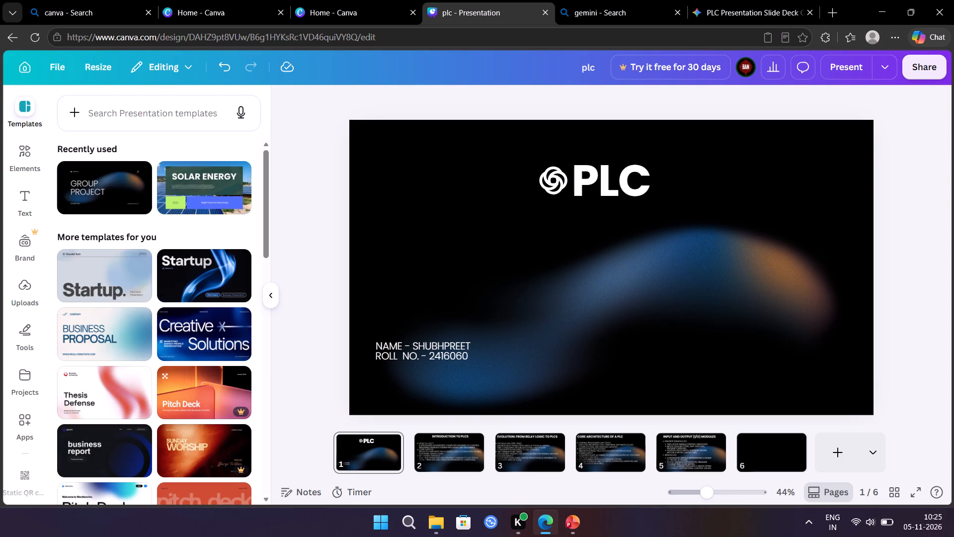
Apply the Sleek page animation to page 1.
click(400, 181)
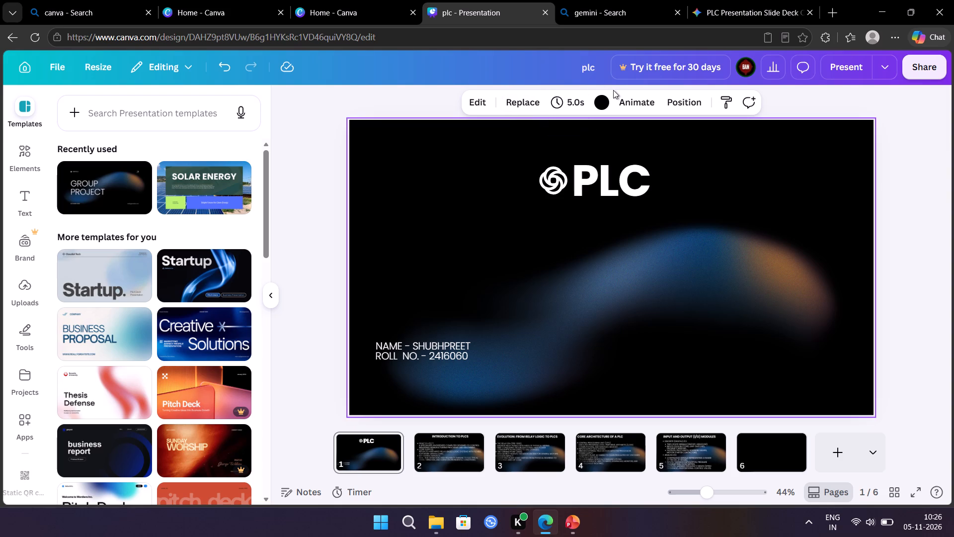
click(639, 111)
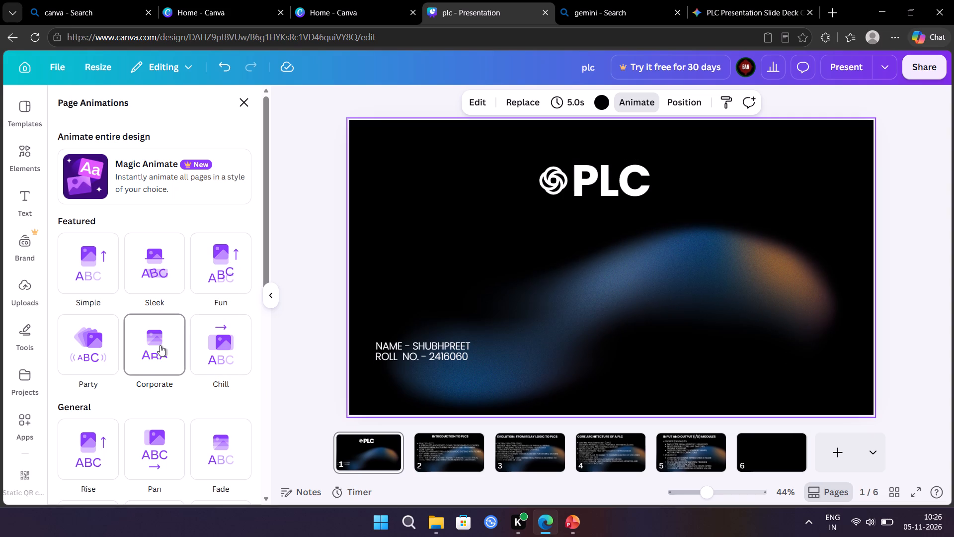
click(143, 260)
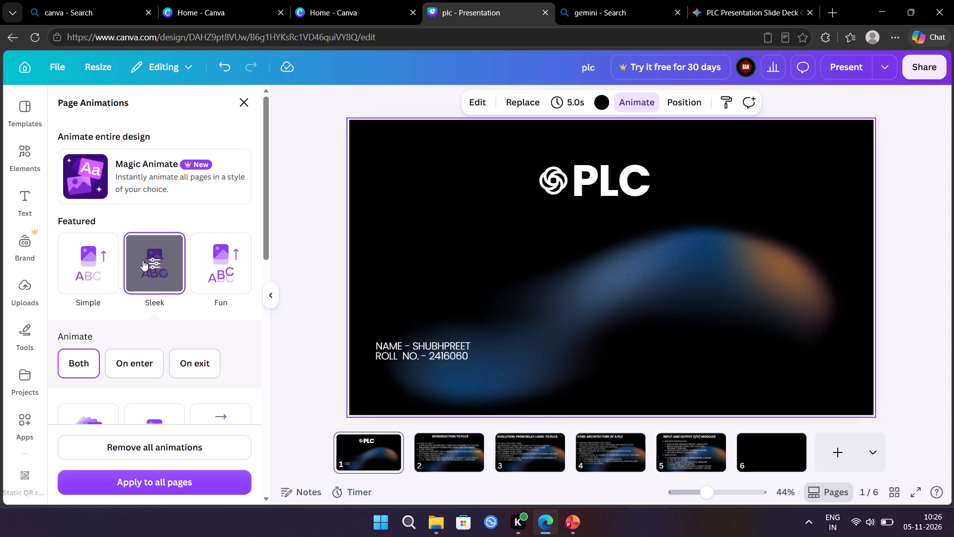
Go through pages 2 to 5 to check their content and page animations.
click(477, 449)
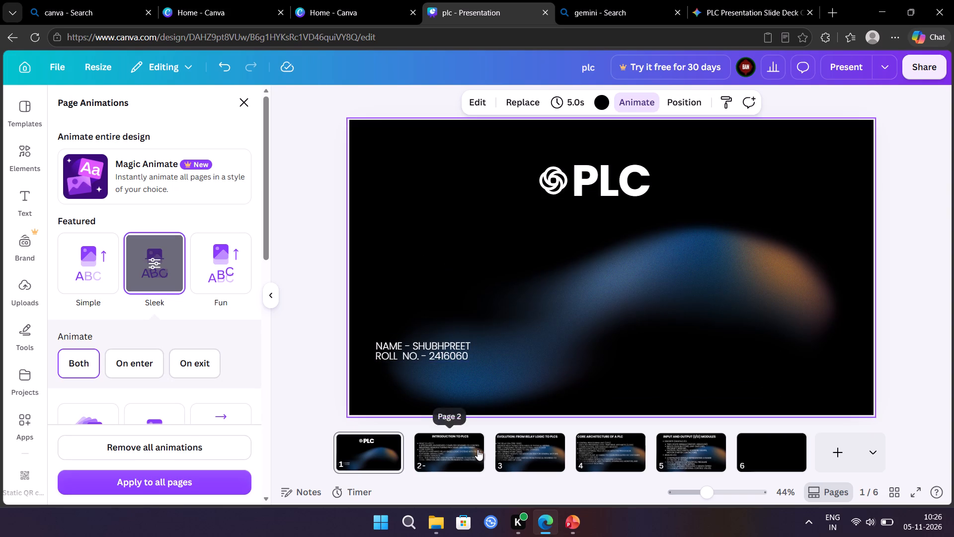
click(505, 450)
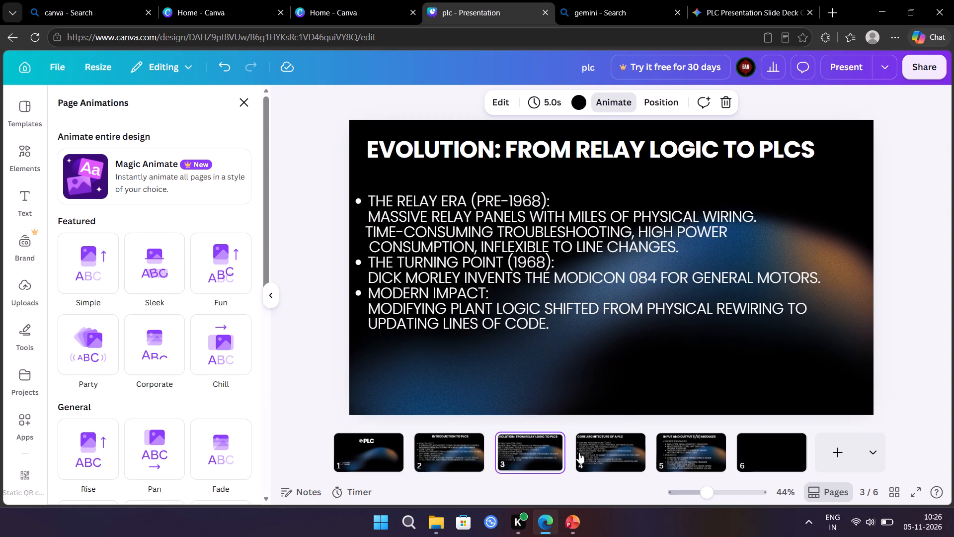
click(610, 452)
click(697, 442)
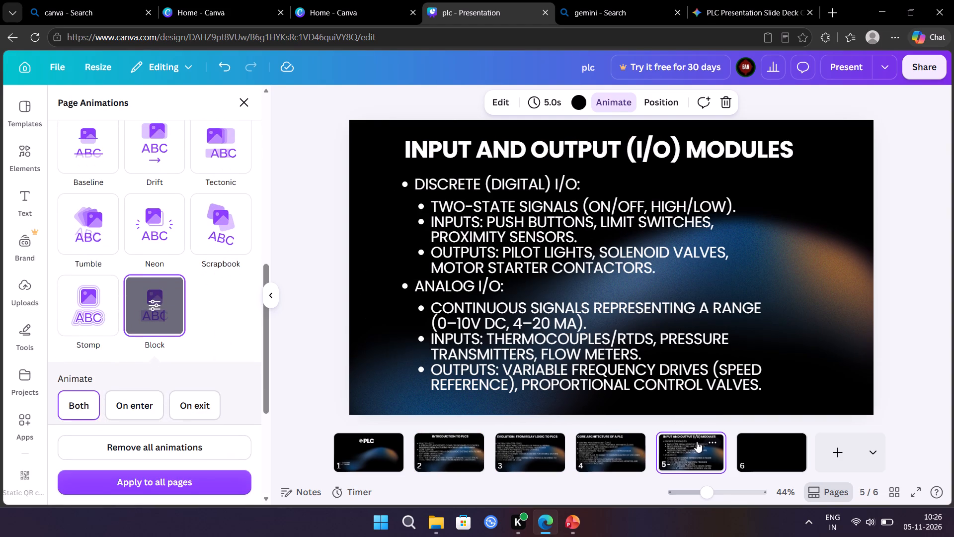